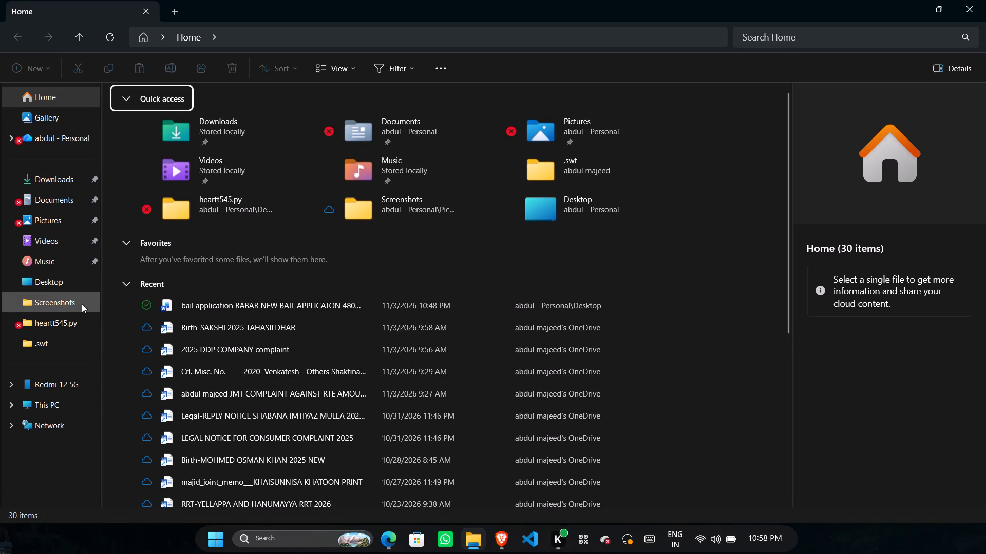
Search the Desktop folder for "azam" and open the most recent 2026 anticipatory FINAL PRINT document in a full-size window.
left_click(55, 280)
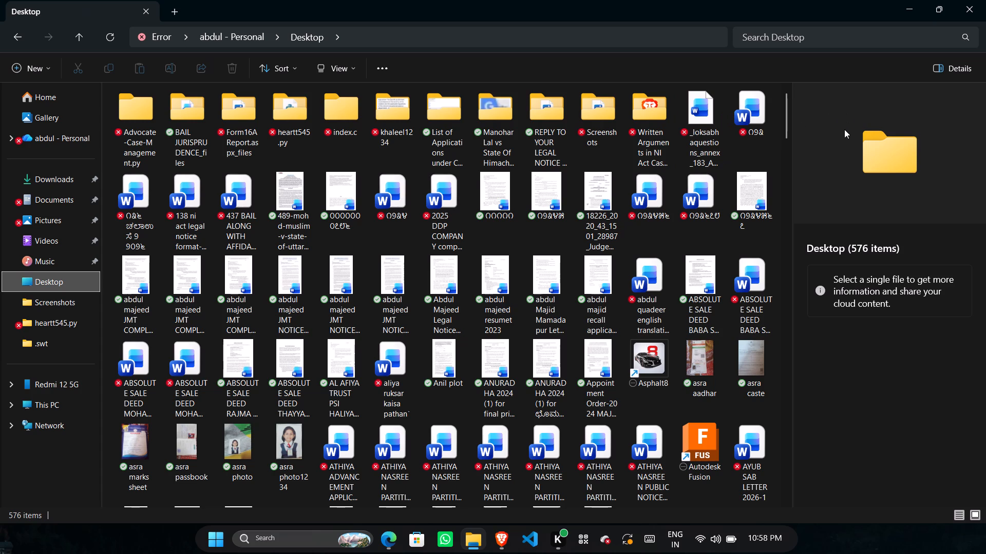
left_click(806, 41)
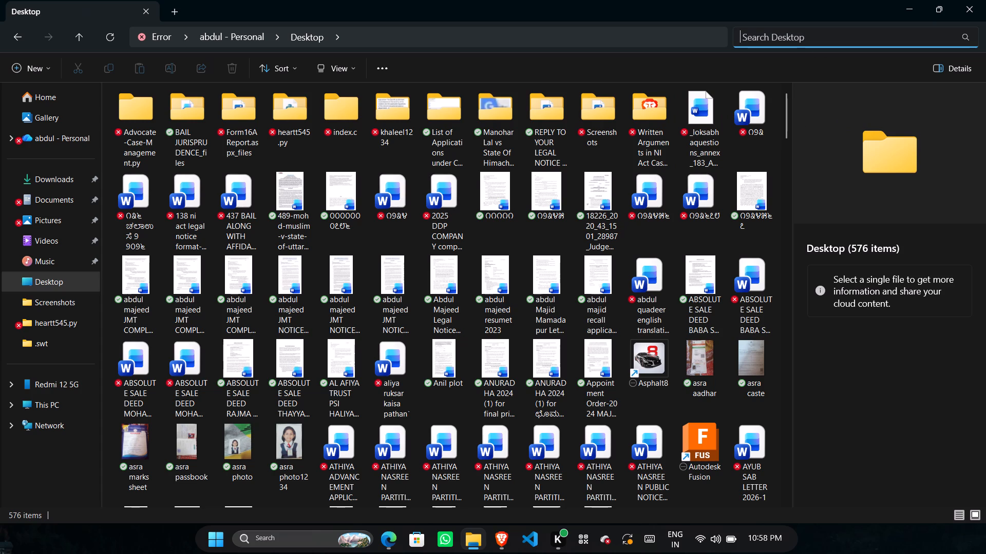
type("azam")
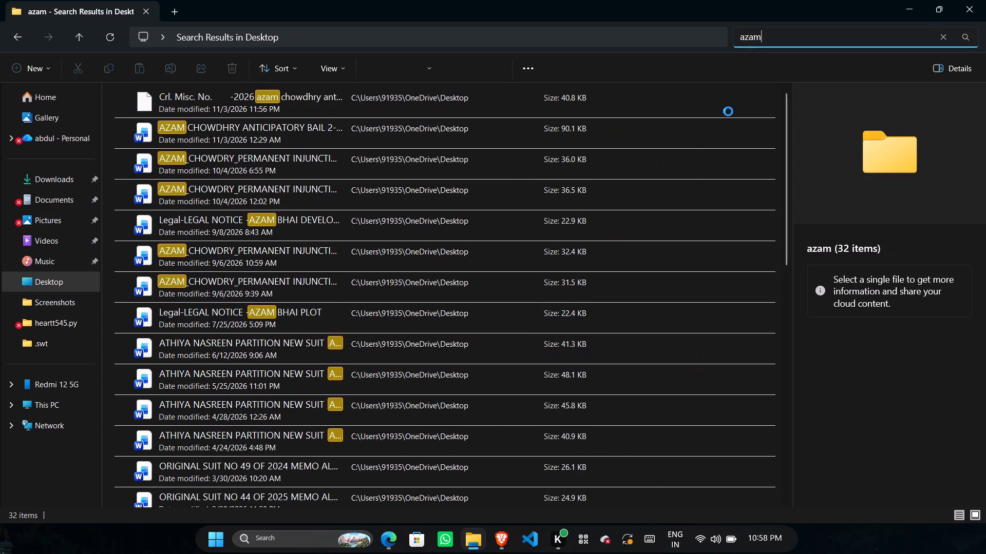
double_click(289, 104)
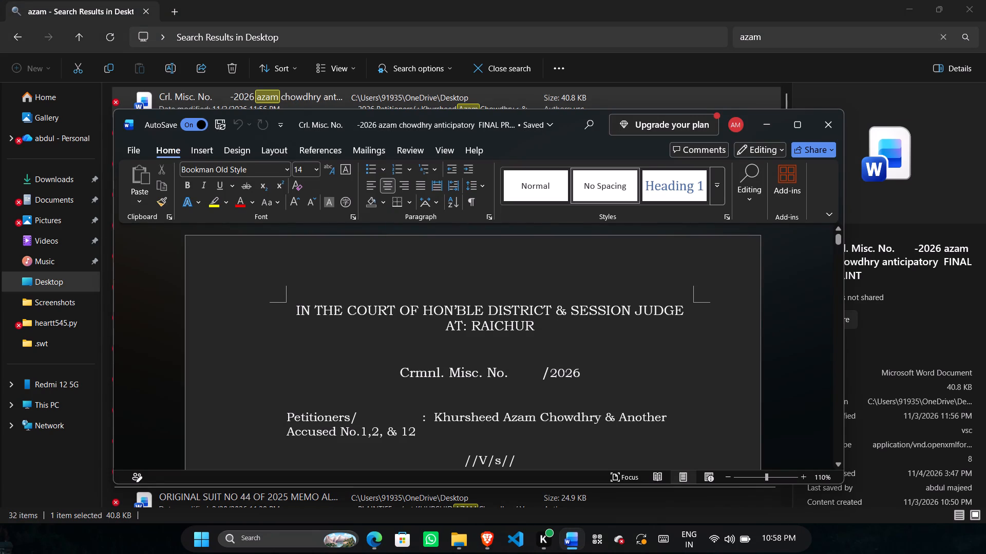
left_click(798, 123)
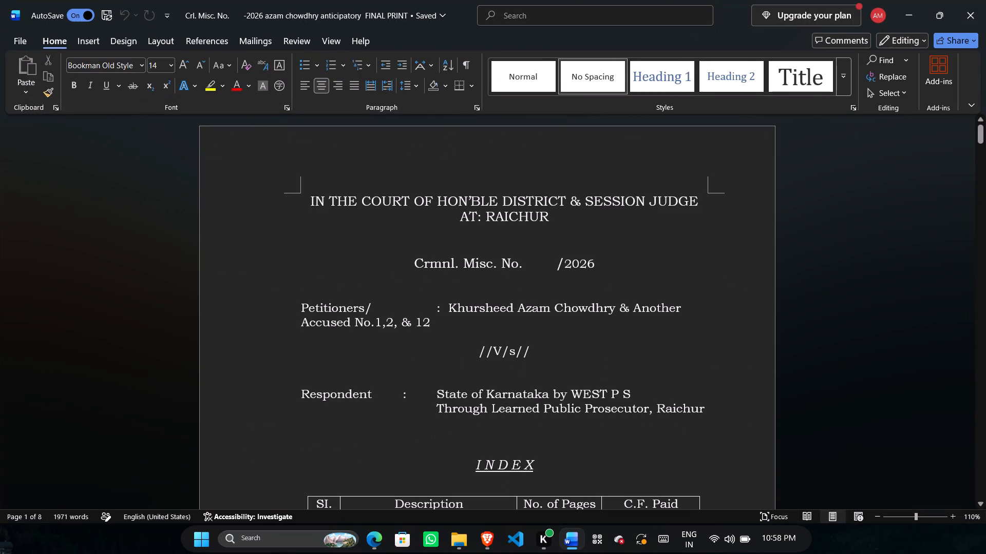
Delete "No.1,2, & 12" after "Accused" in the petitioners entry on the index page.
left_click(433, 324)
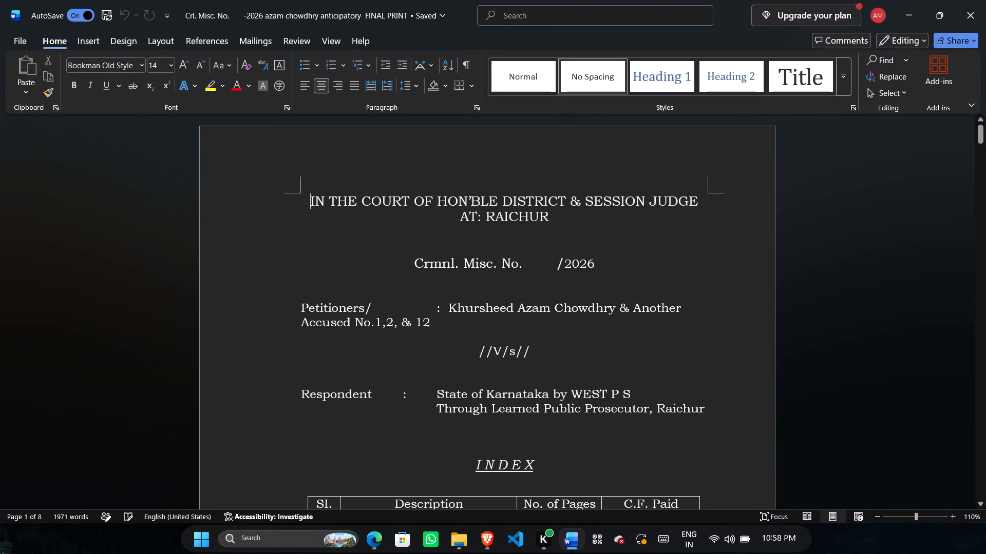
key("BackSpace")
key("BackSpace")
key("BackSpace")
key("BackSpace")
key("BackSpace")
key("BackSpace")
key("BackSpace")
key("BackSpace")
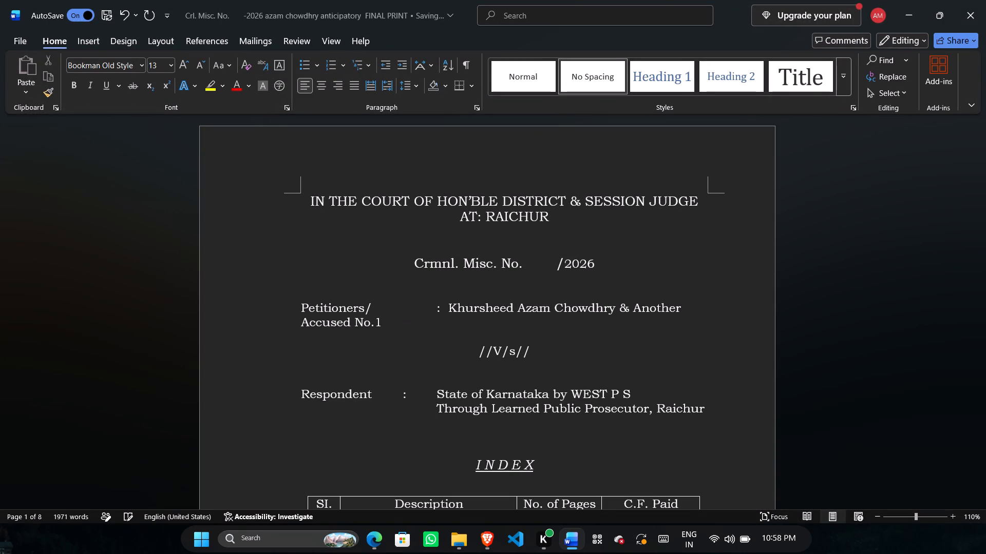
key("BackSpace")
key("BackSpace")
key("BackSpace")
key("BackSpace")
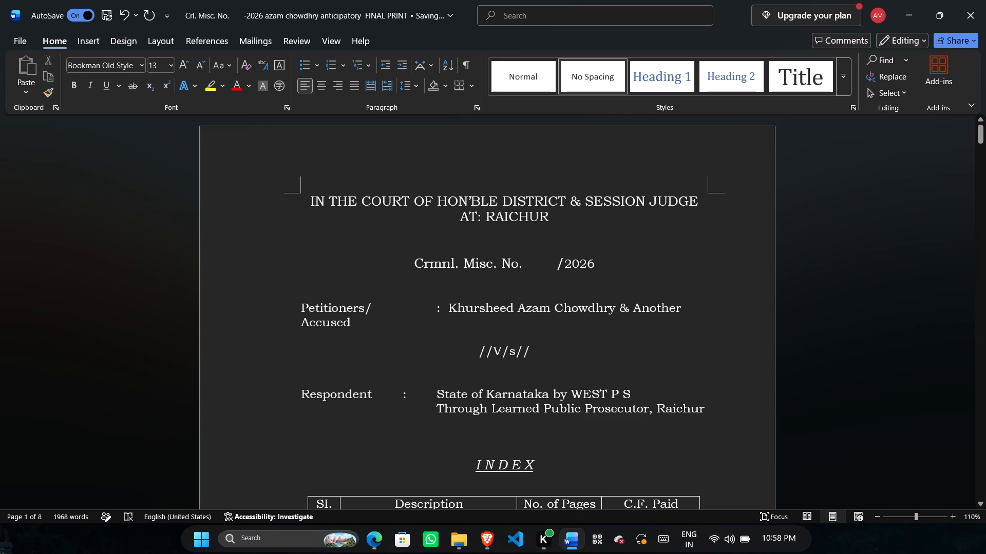
left_click(528, 213)
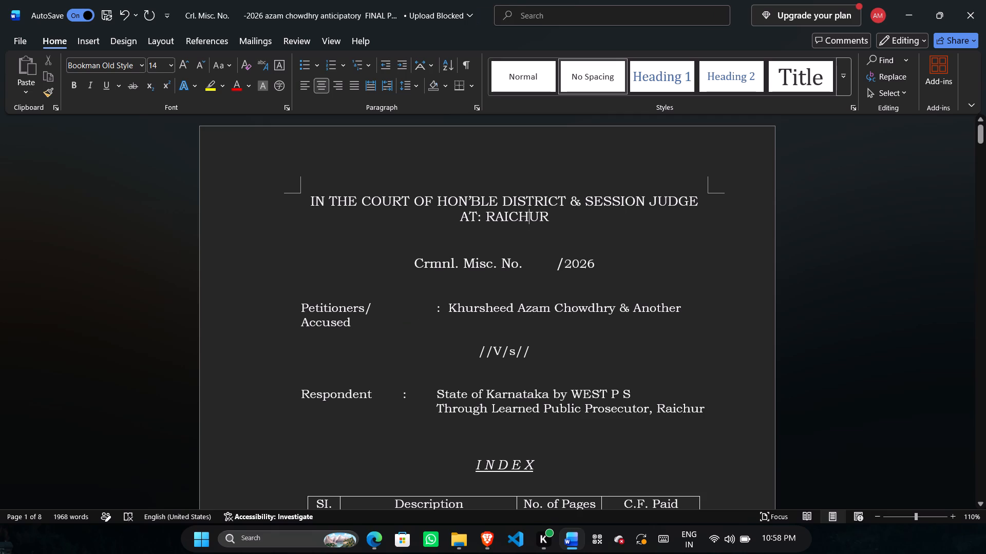
Start saving a copy of the document and append 5.11.2026 to the end of its file name.
scroll(573, 481, "down", 3)
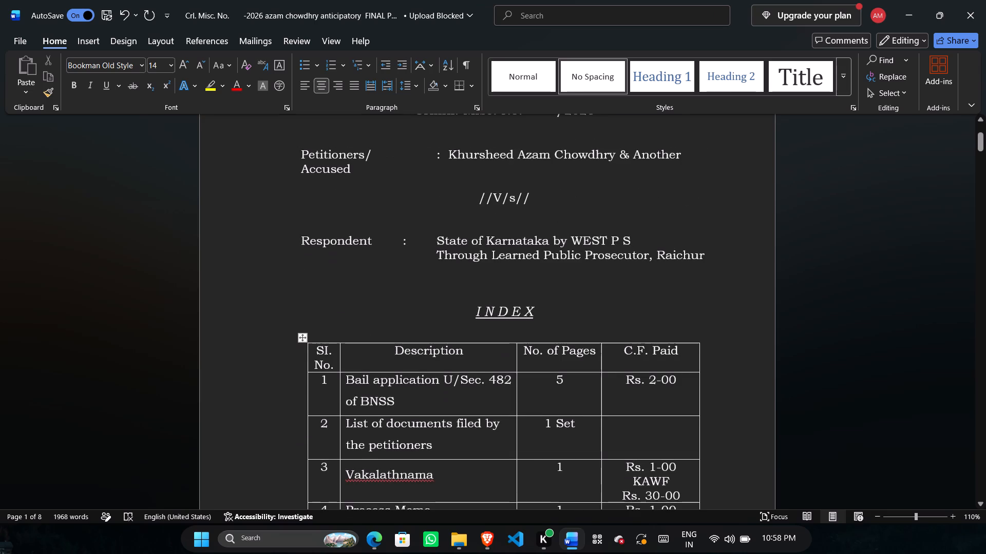
scroll(573, 481, "down", 1)
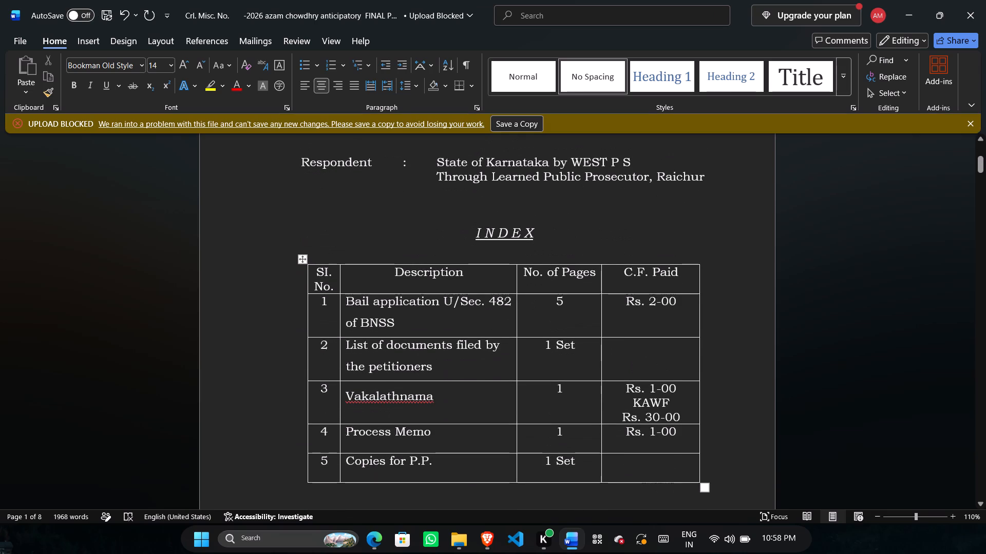
left_click(522, 125)
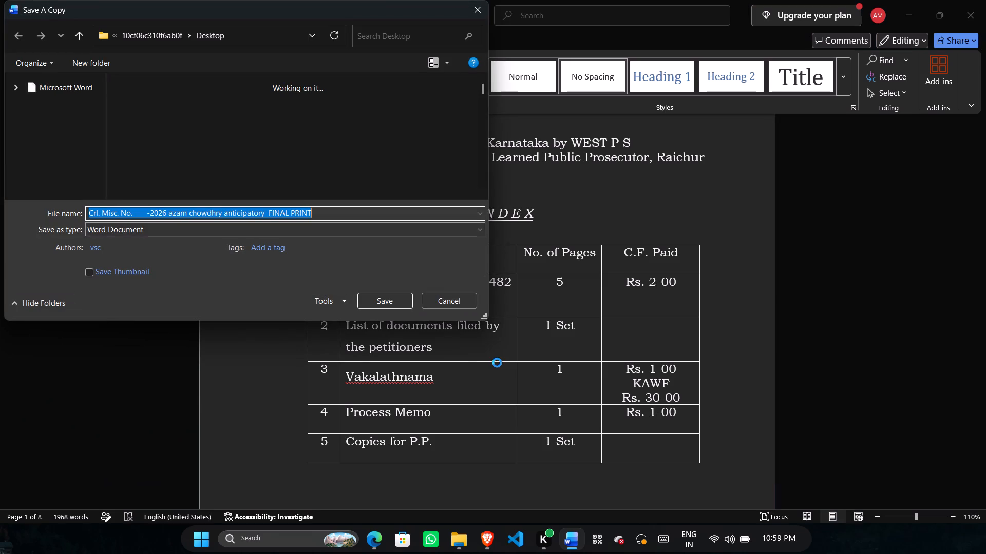
left_click(321, 213)
left_click(315, 214)
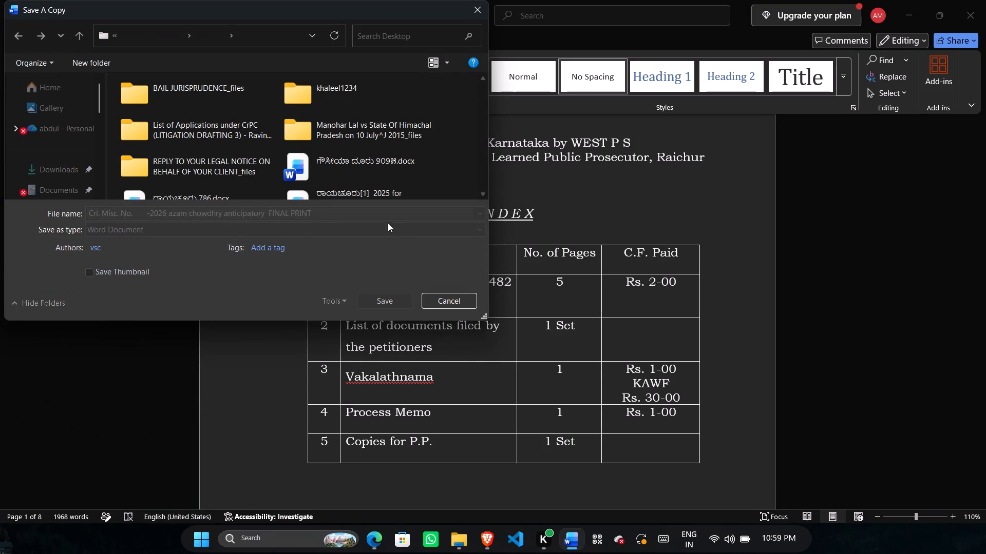
left_click(321, 217)
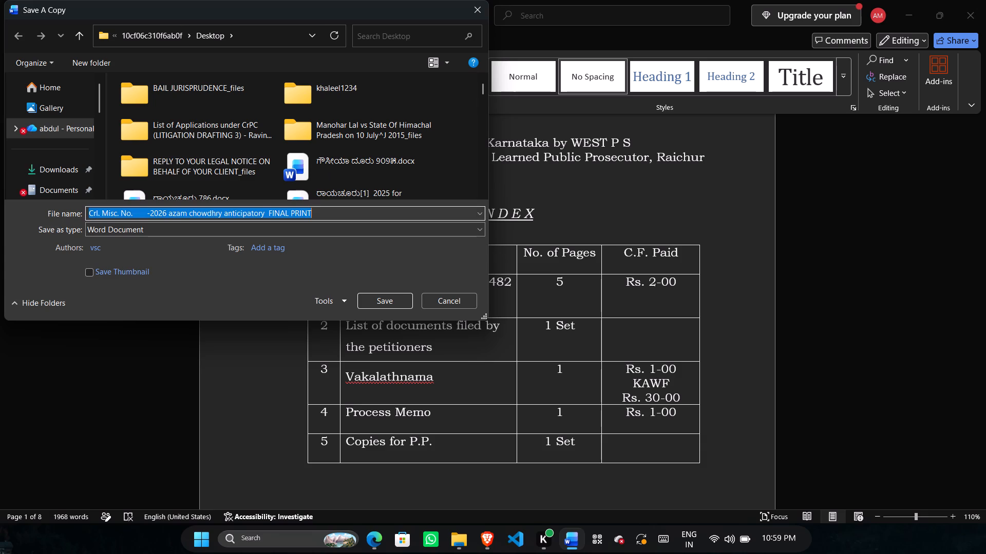
left_click(320, 210)
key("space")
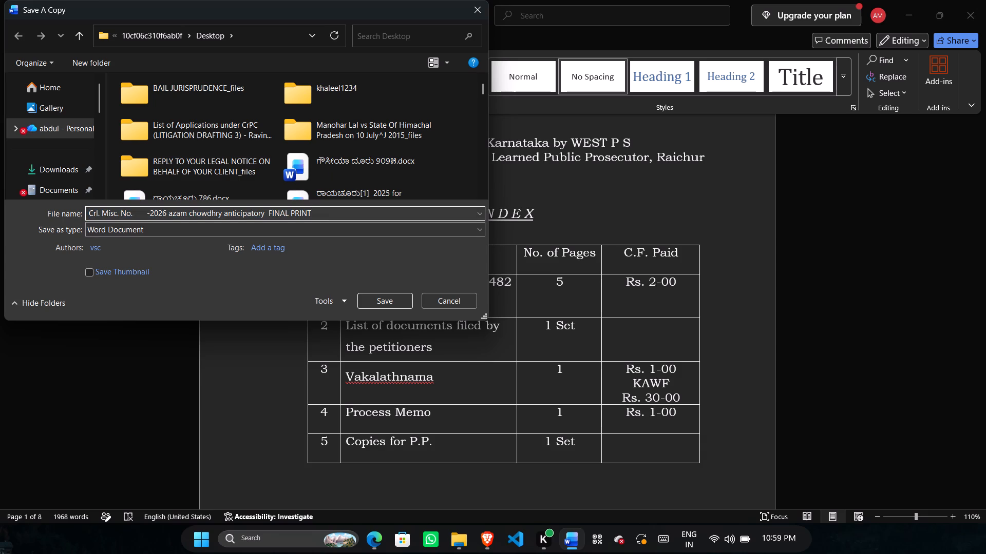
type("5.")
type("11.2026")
Replace the name and "anticipatory" in the copy's file name with the first petitioner's full name in capitals.
left_click(262, 213)
key("Right")
key("BackSpace")
key("BackSpace")
key("BackSpace")
key("BackSpace")
key("BackSpace")
key("BackSpace")
key("BackSpace")
key("BackSpace")
key("BackSpace")
key("BackSpace")
key("BackSpace")
key("BackSpace")
key("BackSpace")
key("BackSpace")
key("BackSpace")
key("BackSpace")
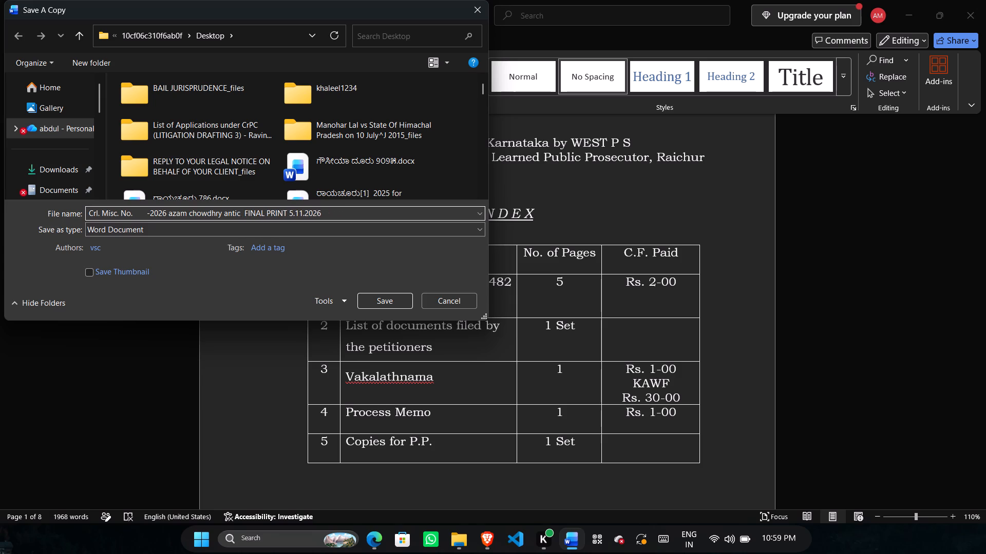
key("BackSpace")
key("BackSpace")
key("BackSpace")
key("BackSpace")
key("BackSpace")
key("BackSpace")
key("BackSpace")
key("BackSpace")
key("BackSpace")
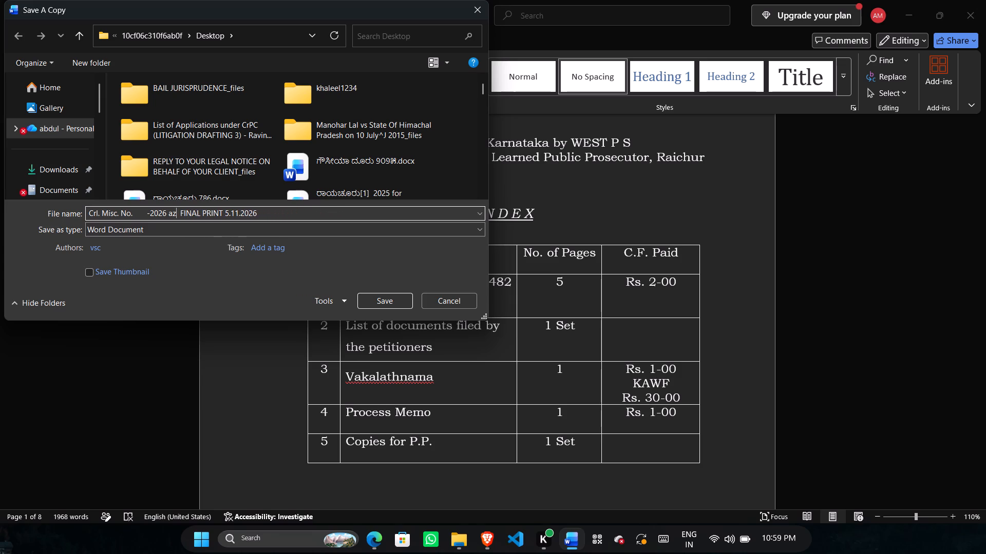
key("BackSpace")
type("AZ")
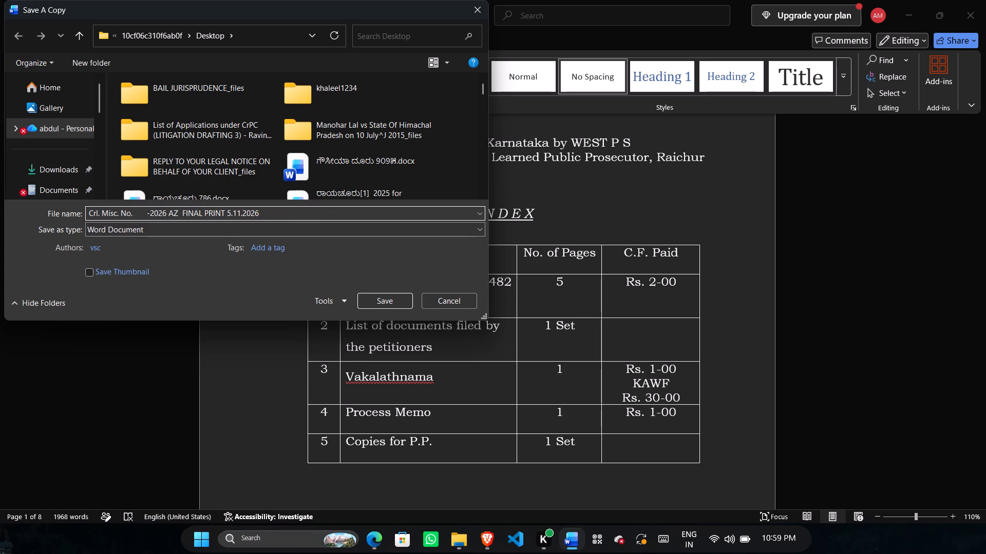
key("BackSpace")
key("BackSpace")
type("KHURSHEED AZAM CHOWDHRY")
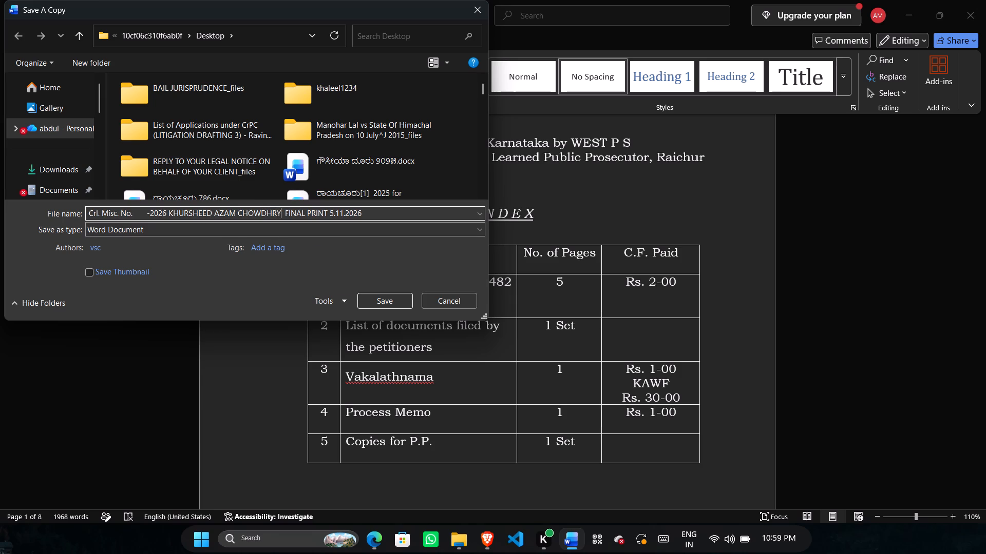
Save the copy as a Word Document in the personal Desktop folder.
left_click(101, 169)
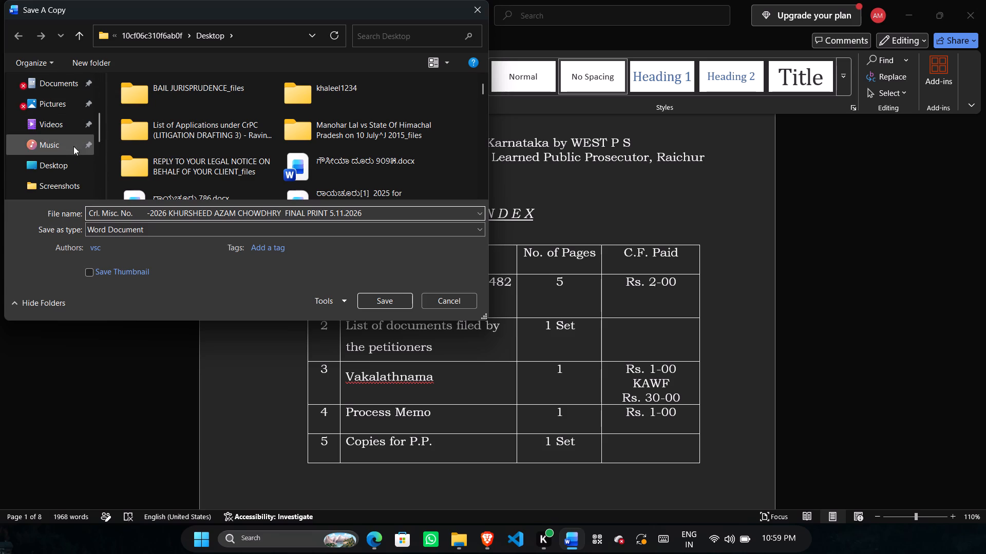
left_click(72, 165)
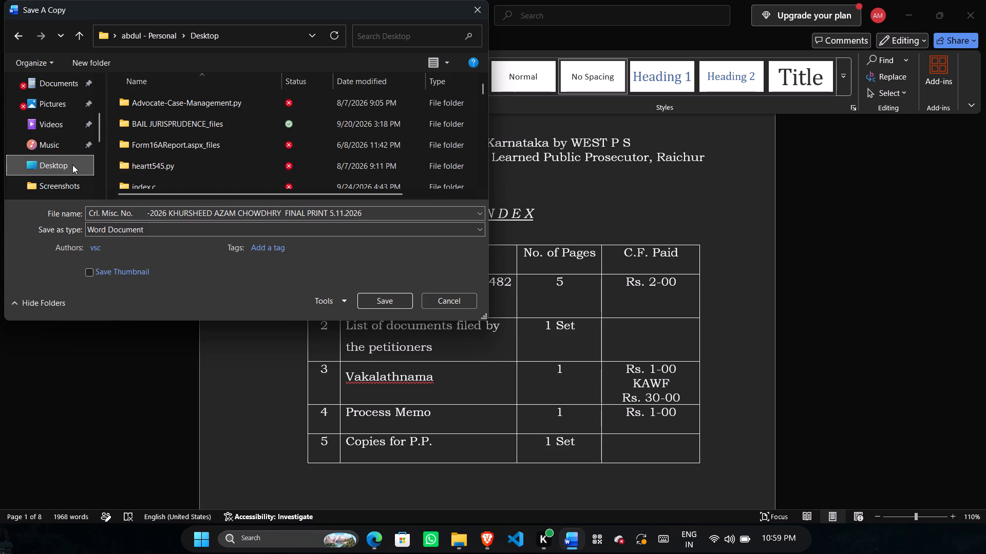
left_click(382, 300)
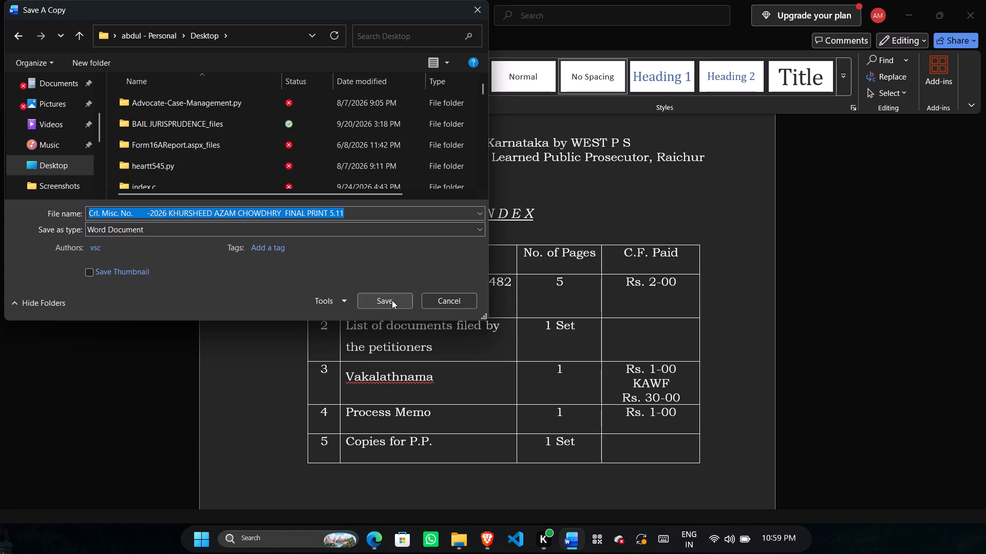
left_click(392, 301)
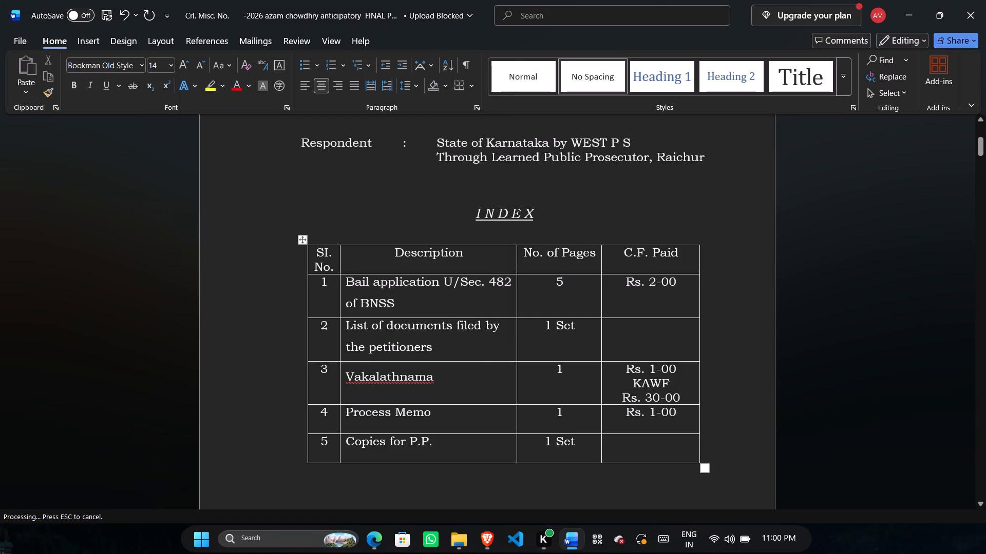
left_click(647, 335)
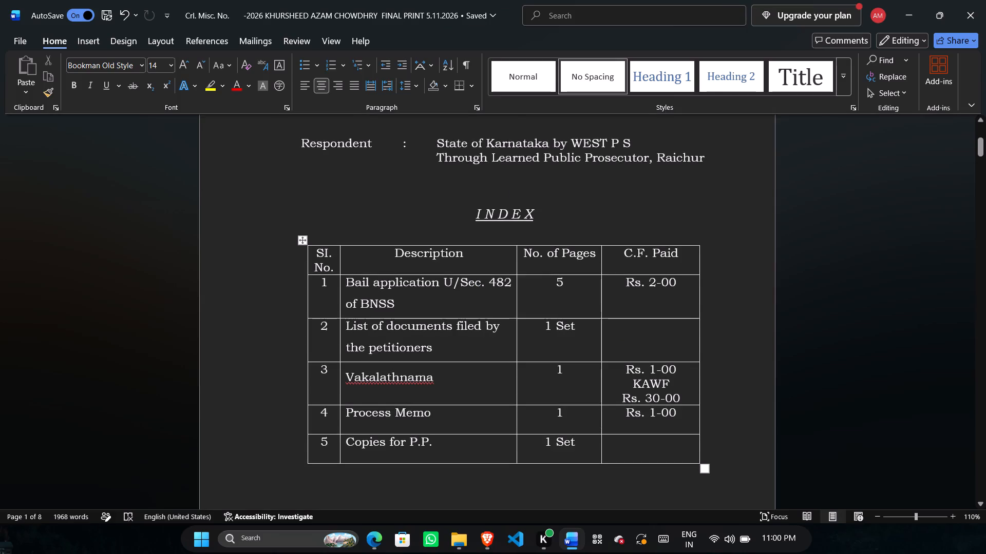
Change the date below the index table to 05-11-2026.
scroll(543, 291, "up", 3)
scroll(543, 291, "down", 4)
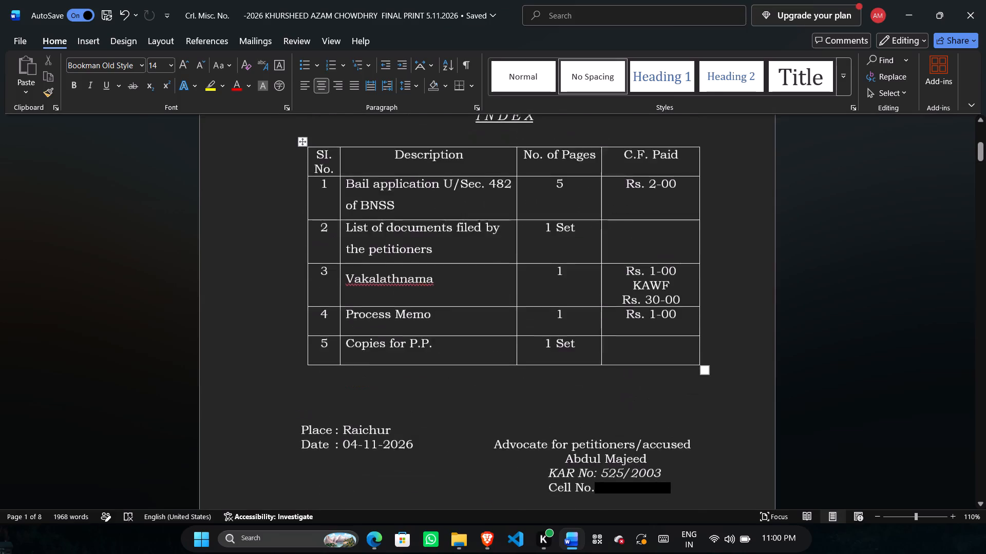
scroll(543, 291, "down", 2)
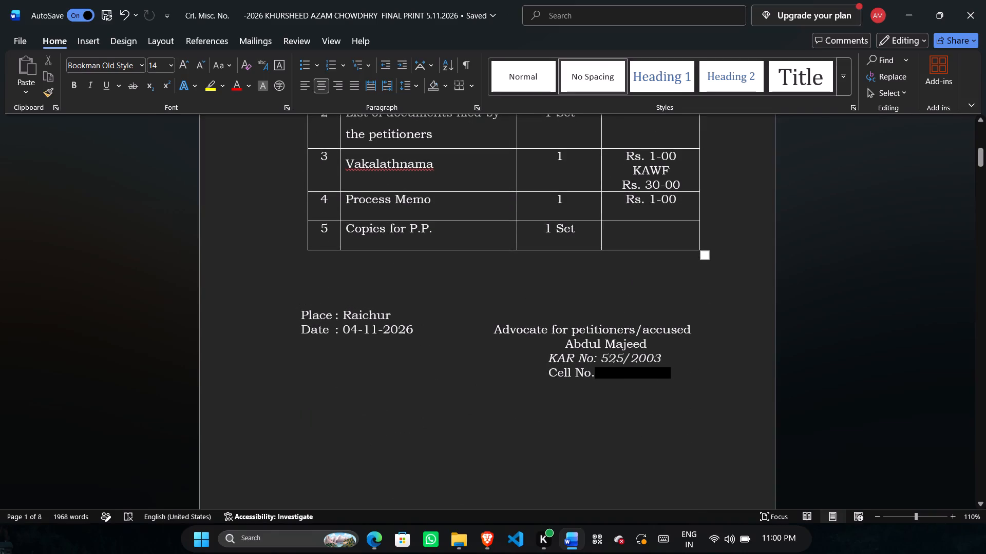
left_click(355, 329)
key("BackSpace")
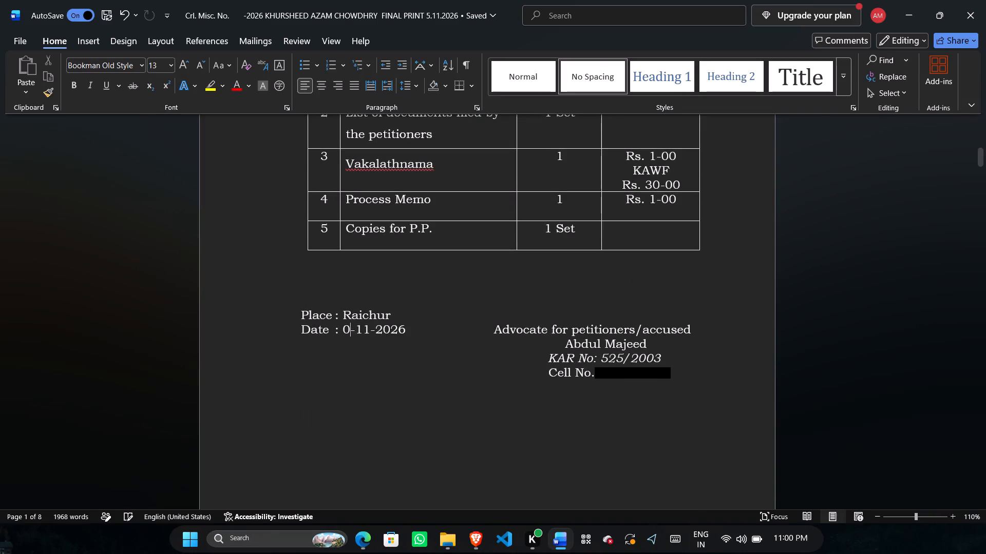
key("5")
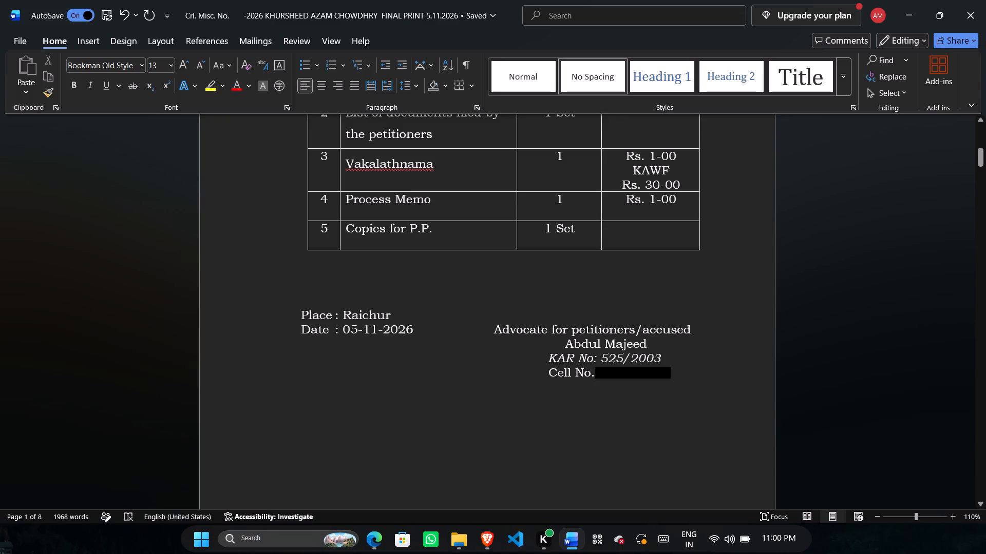
Capitalize "no." as "No." in the accused line on the List of Documents page.
scroll(409, 378, "down", 4)
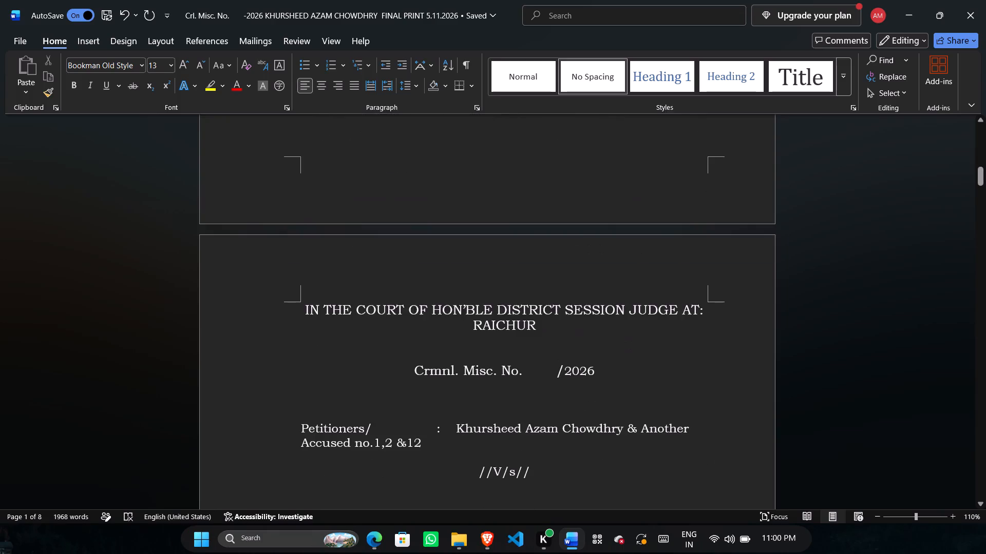
scroll(409, 378, "down", 2)
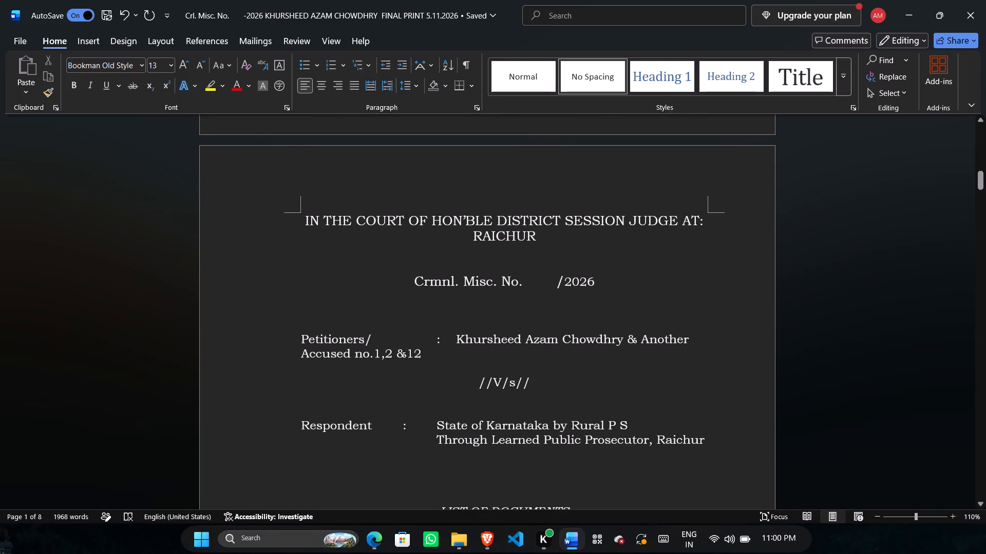
left_click(362, 359)
key("BackSpace")
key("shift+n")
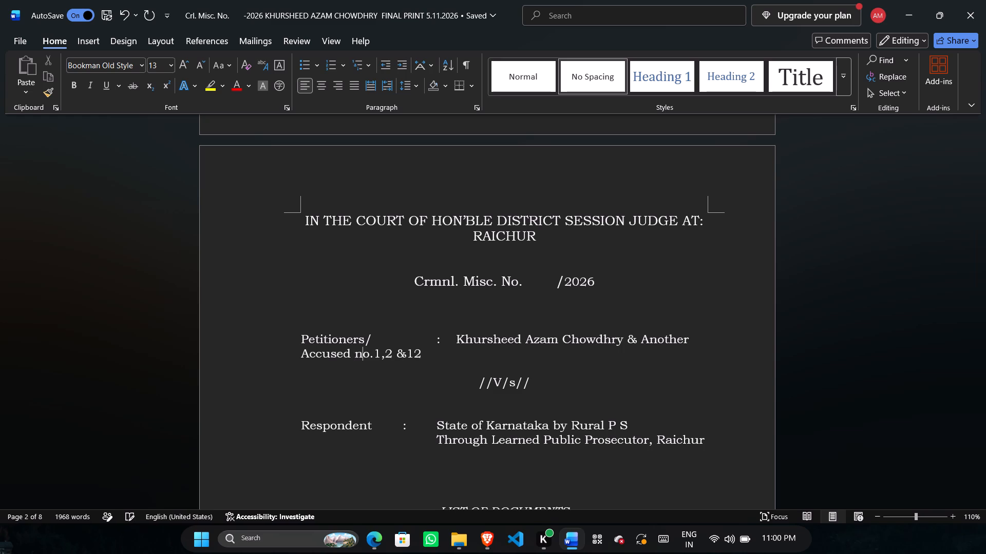
key("BackSpace")
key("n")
Delete "No.1,2 &12" after "Accused" in the petitioners' heading of the List of Documents page and save the document.
left_click(424, 356)
key("BackSpace")
key("BackSpace")
key("BackSpace")
key("BackSpace")
key("BackSpace")
key("BackSpace")
key("BackSpace")
key("BackSpace")
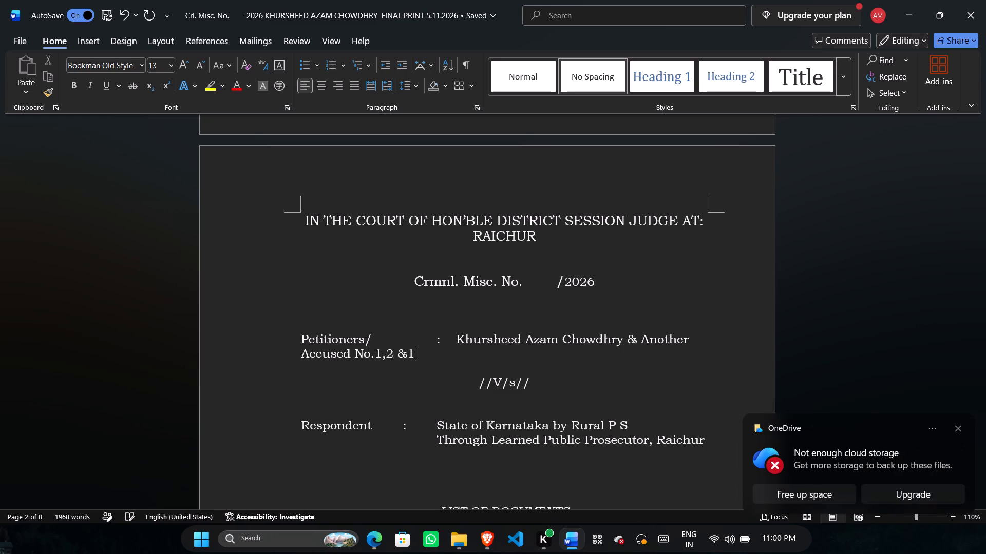
key("BackSpace")
key("BackSpace")
key("BackSpace")
key("BackSpace")
scroll(536, 411, "down", 2)
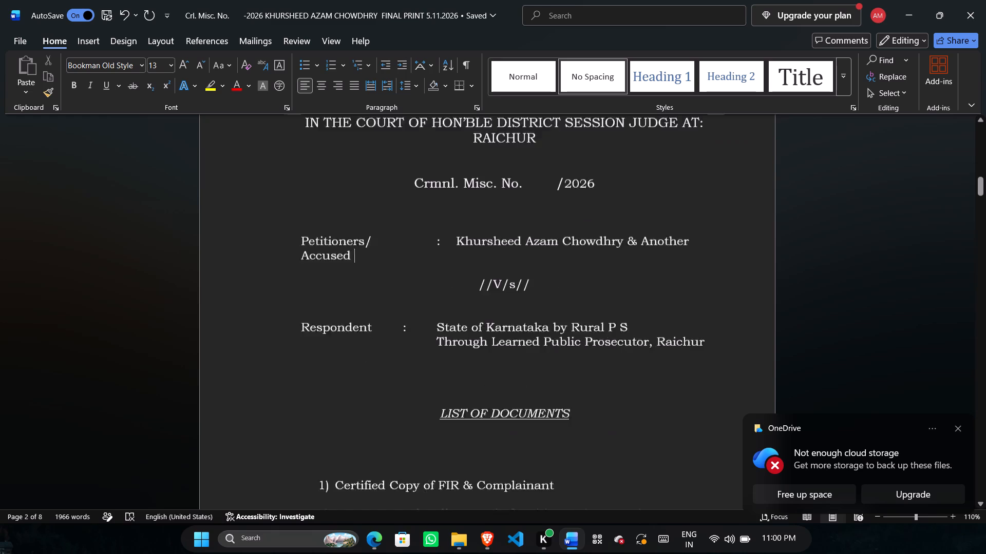
scroll(536, 411, "down", 3)
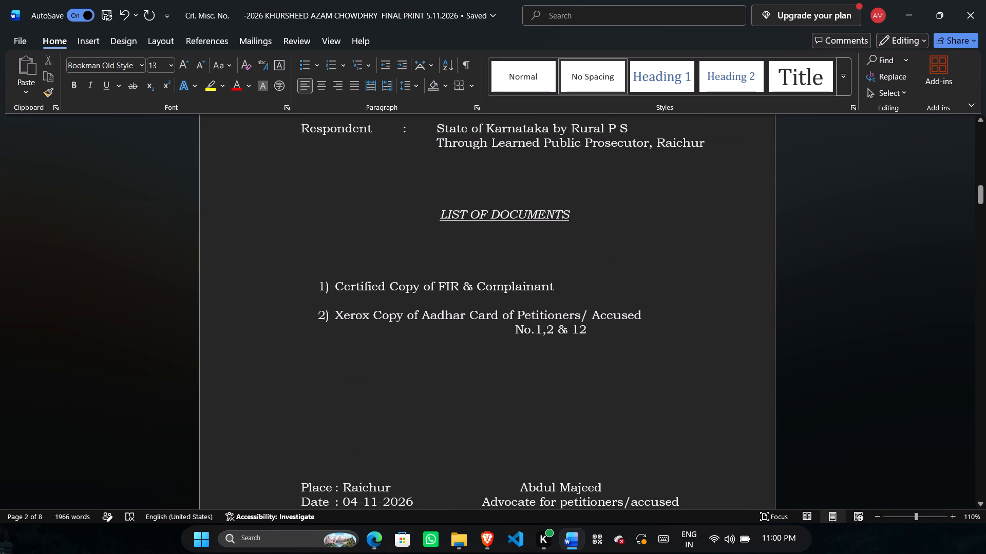
left_click(105, 14)
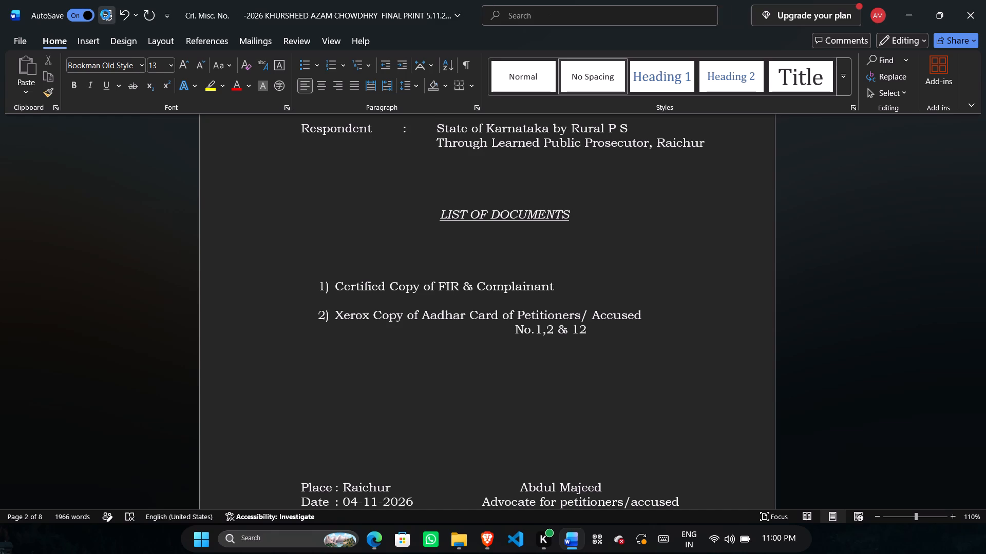
Add ", 13" to the accused numbers in the Aadhar card item of the List of Documents.
left_click(592, 329)
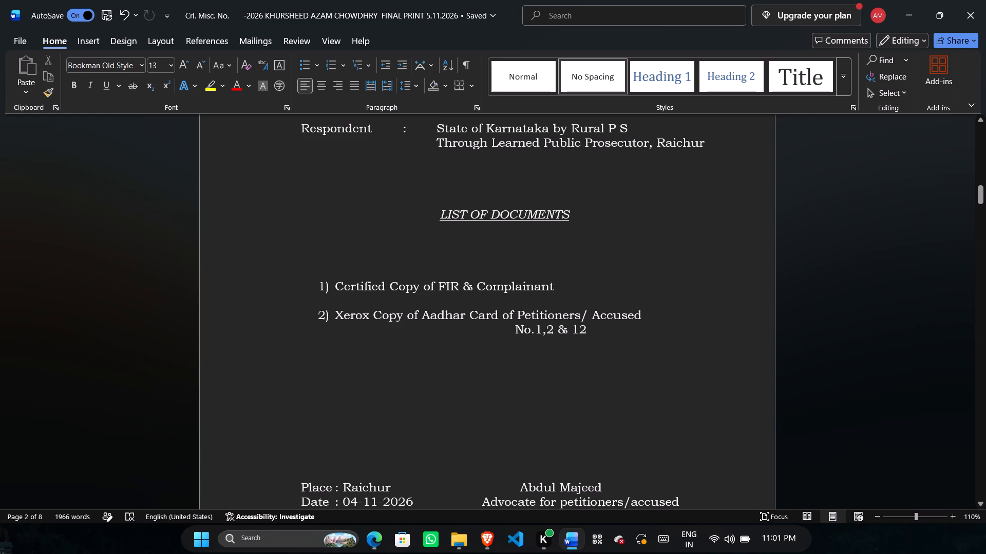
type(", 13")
Change the date at the bottom of the List of Documents page to 05-11-2026.
scroll(549, 442, "down", 1)
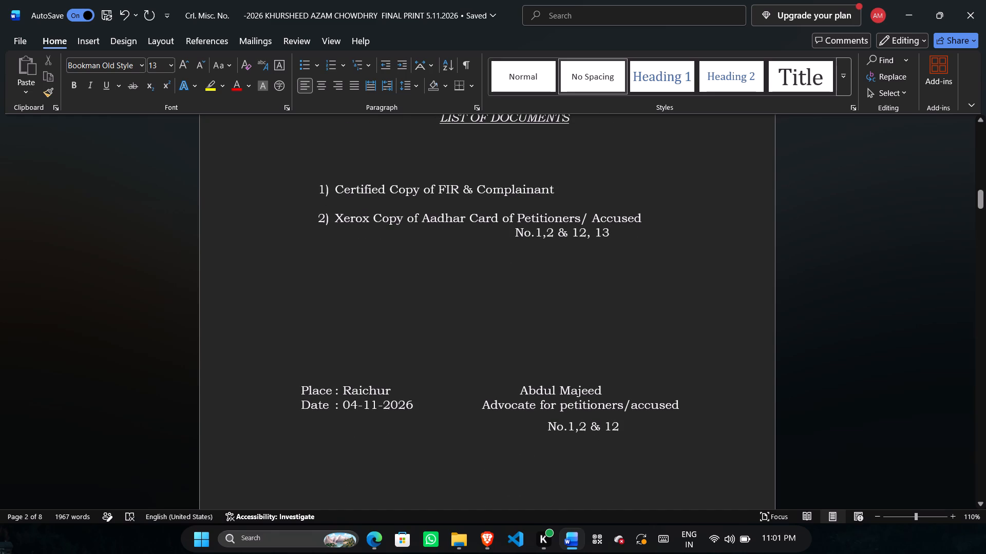
left_click(355, 405)
key("BackSpace")
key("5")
Add ",13" to the accused numbers below the advocate's signature on the List of Documents page and remove four spaces before them.
left_click(618, 432)
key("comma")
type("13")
left_click(550, 426)
key("BackSpace")
key("BackSpace")
key("BackSpace")
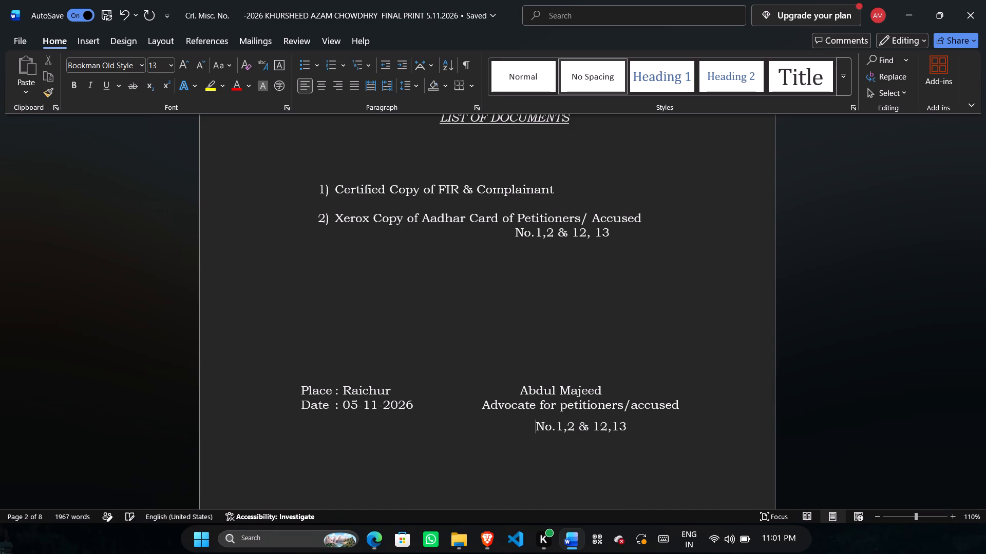
key("BackSpace")
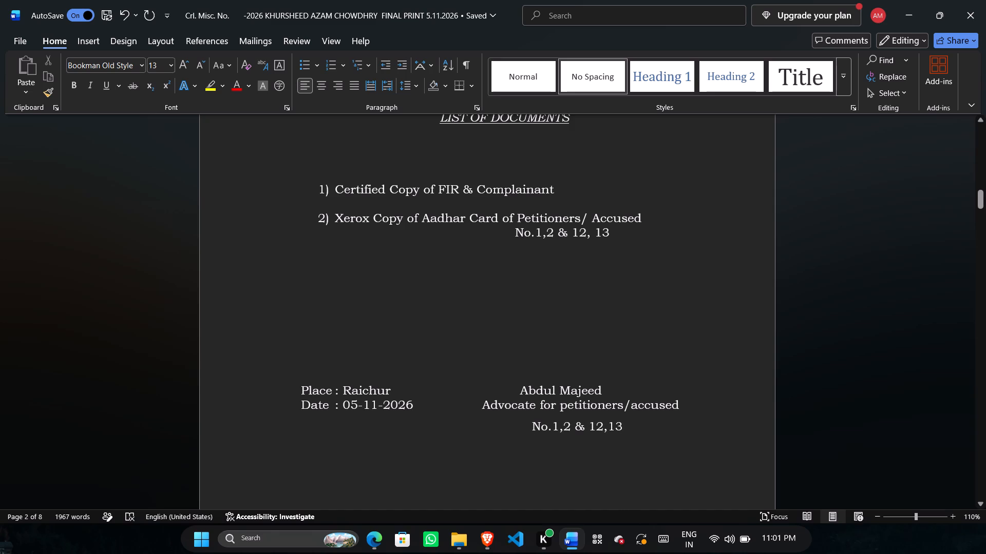
Delete "No.1" after "Accused" in the petitioner heading of the Process Memo page.
scroll(508, 365, "down", 7)
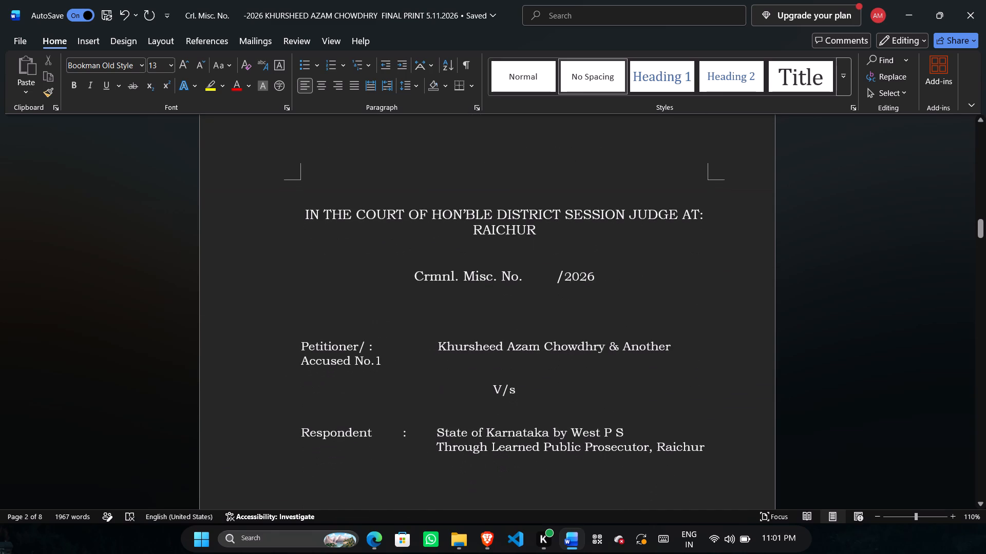
left_click(394, 358)
key("BackSpace")
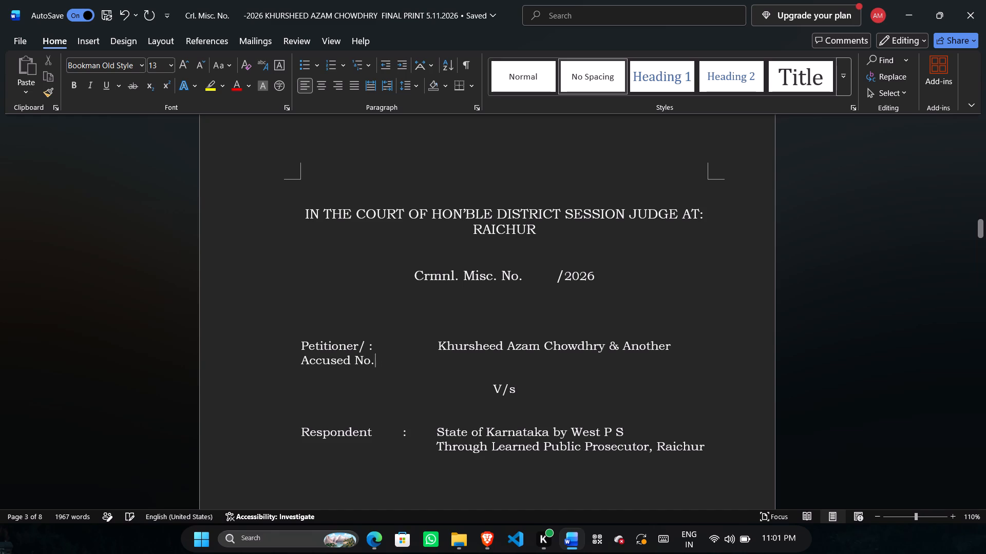
key("BackSpace")
key("BackSpace")
key("BackSpace")
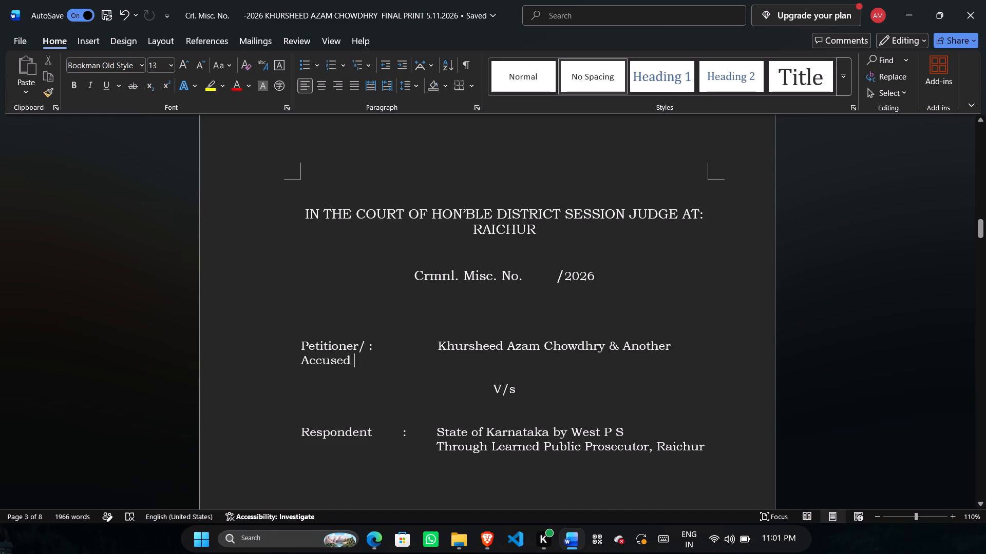
Replace "Another" with "Others" after the petitioner's name on the Process Memo page.
left_click(671, 344)
key("BackSpace")
key("BackSpace")
key("BackSpace")
key("BackSpace")
key("BackSpace")
key("BackSpace")
key("BackSpace")
key("BackSpace")
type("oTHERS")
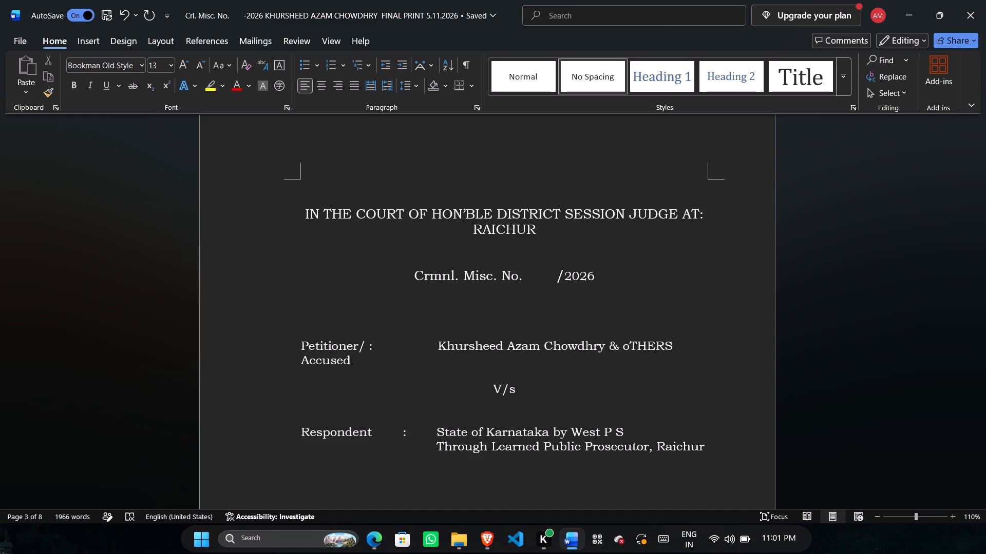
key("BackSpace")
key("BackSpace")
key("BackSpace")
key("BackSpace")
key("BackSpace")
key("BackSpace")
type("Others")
Replace "Another" with "Others" after the petitioner's name on the List of Documents page.
scroll(620, 341, "up", 11)
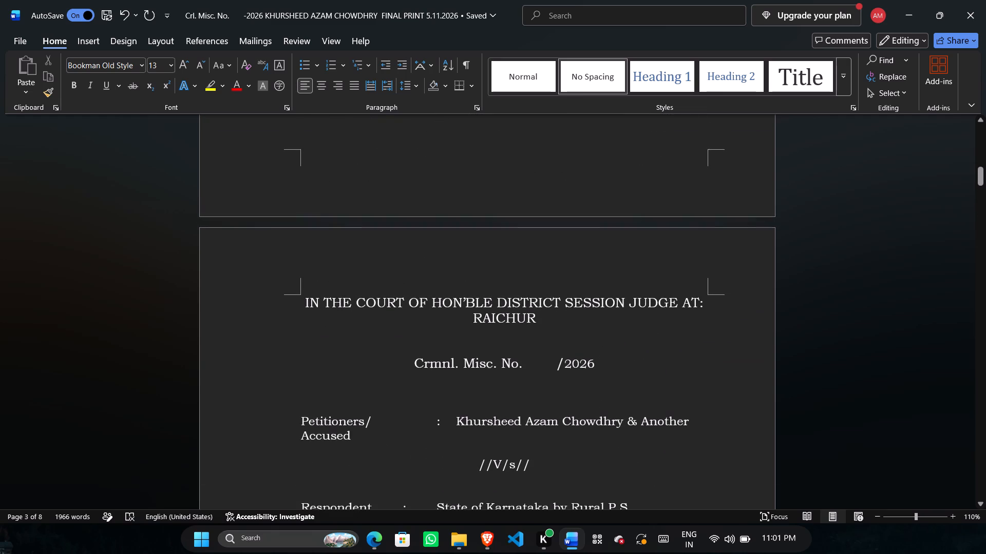
left_click(695, 419)
key("BackSpace")
key("BackSpace")
key("BackSpace")
key("BackSpace")
key("BackSpace")
key("BackSpace")
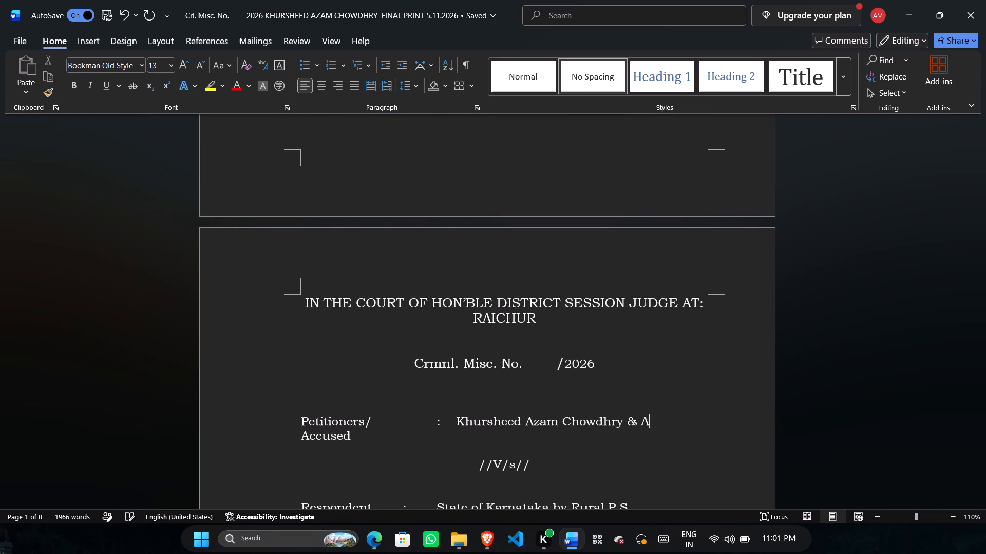
key("BackSpace")
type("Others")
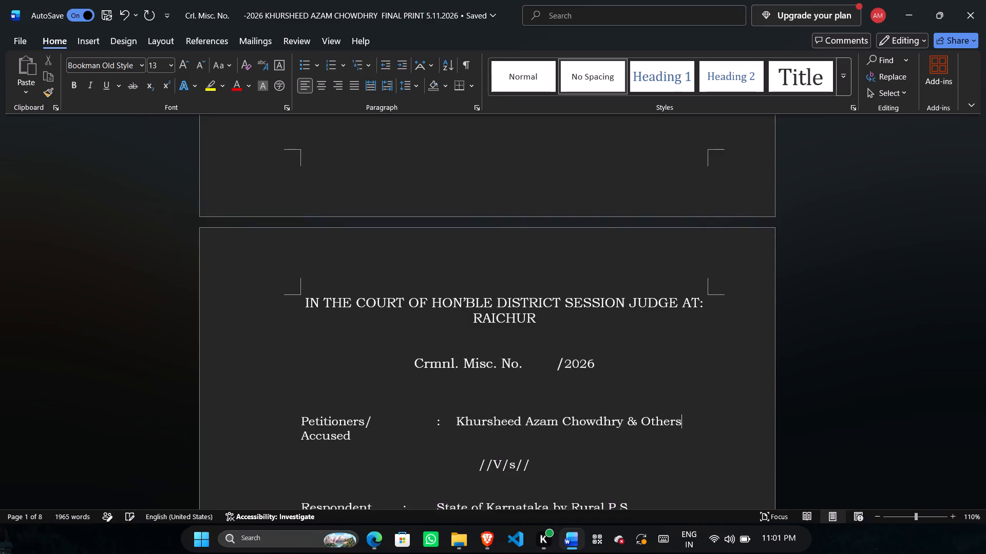
Replace "Another" with "Others" after the petitioner's name on the Index page and save the document.
scroll(695, 419, "up", 8)
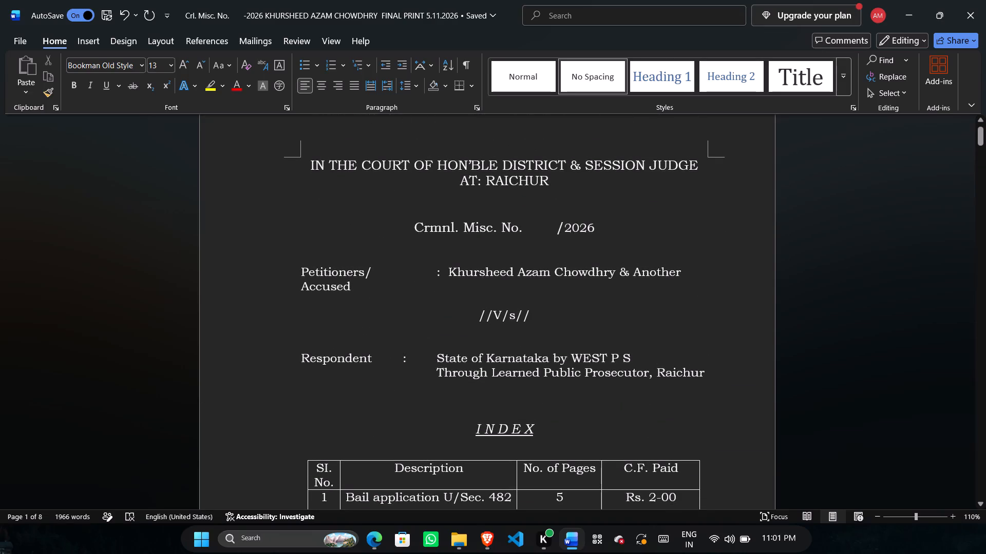
left_click(684, 273)
key("BackSpace")
key("BackSpace")
key("BackSpace")
key("BackSpace")
key("BackSpace")
key("BackSpace")
key("BackSpace")
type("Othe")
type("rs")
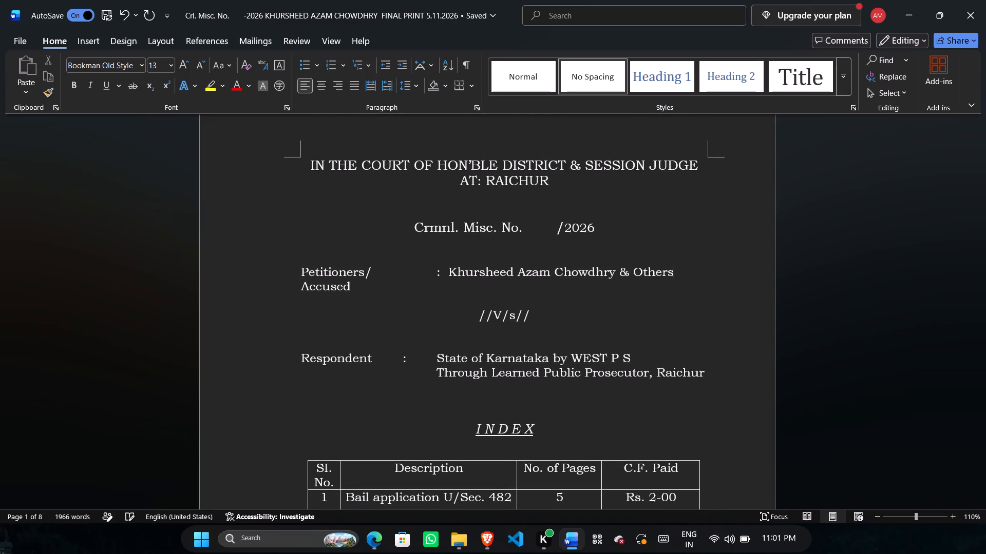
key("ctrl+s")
Change the date at the bottom of the Process Memo page to 05-11-2026.
scroll(553, 417, "down", 3)
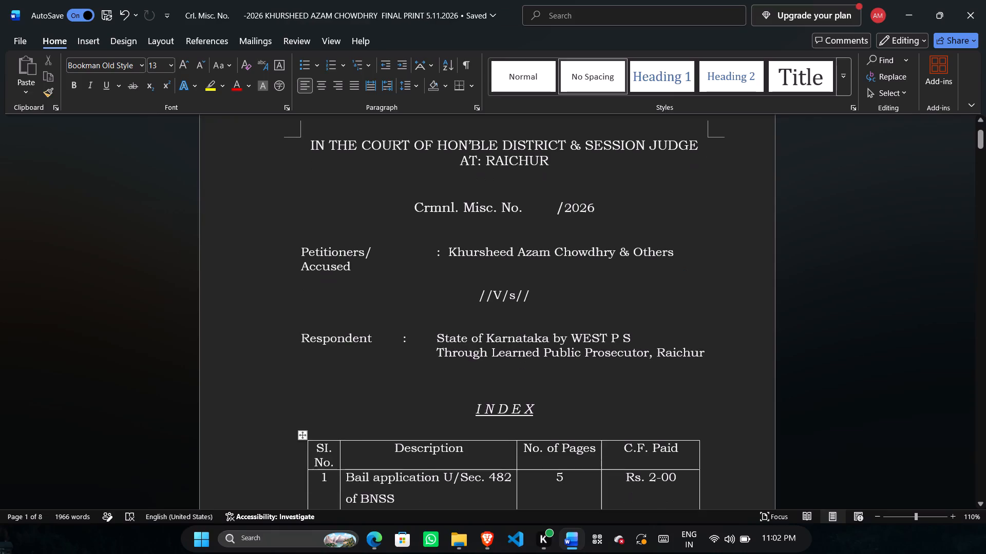
scroll(553, 417, "down", 11)
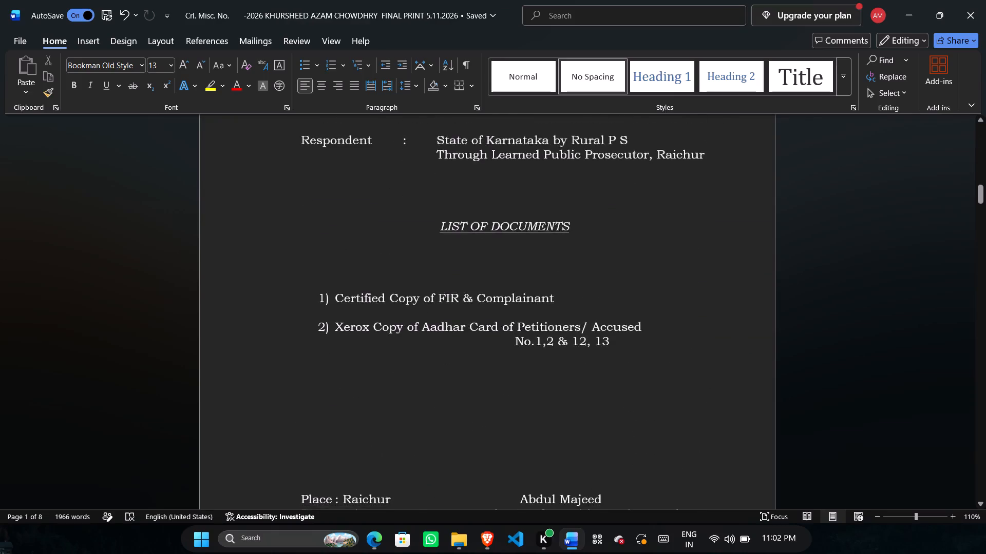
scroll(553, 417, "down", 8)
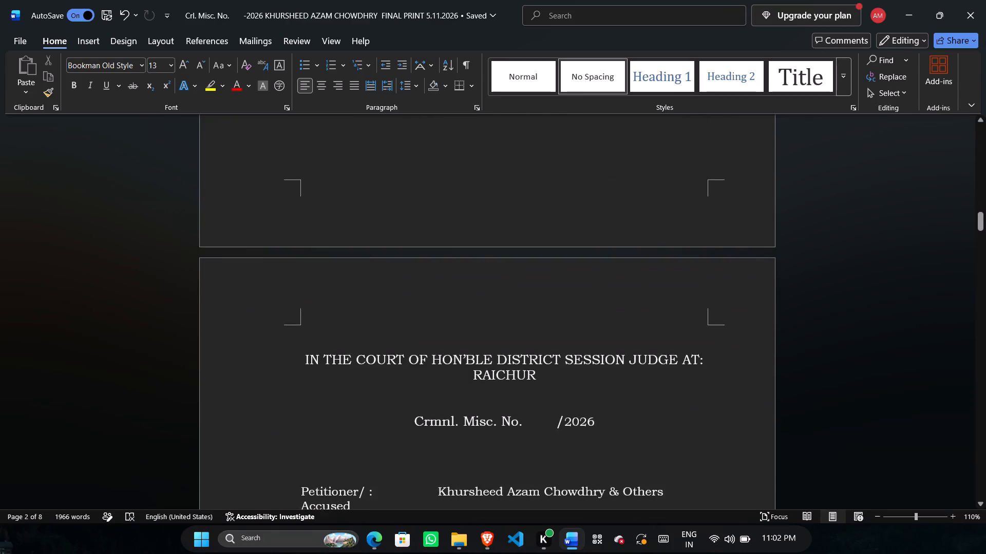
scroll(553, 417, "down", 1)
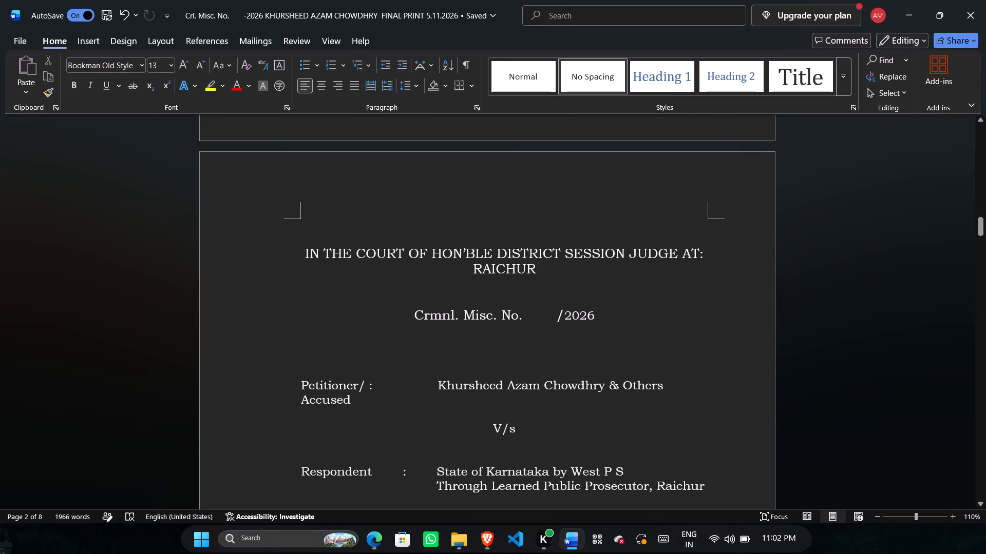
scroll(553, 417, "down", 4)
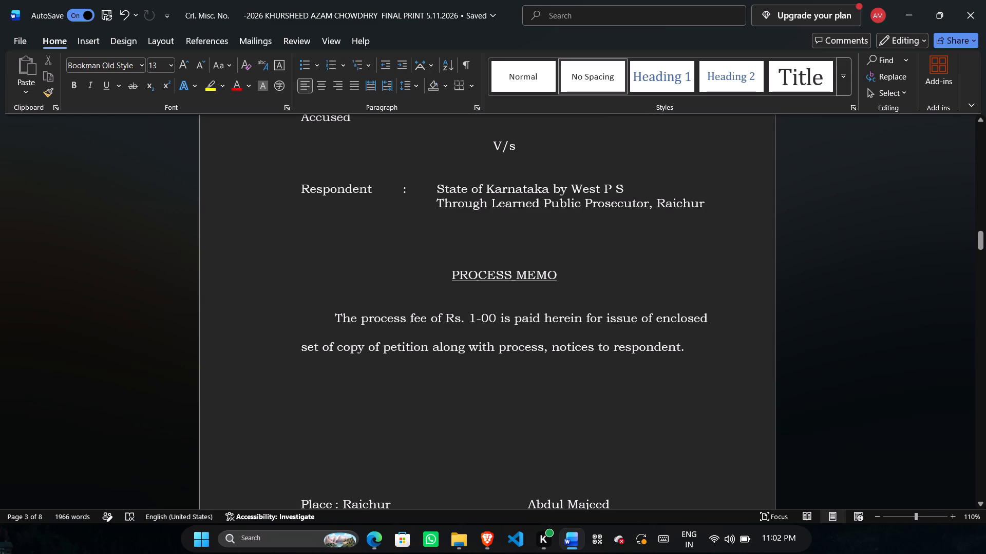
scroll(553, 417, "down", 2)
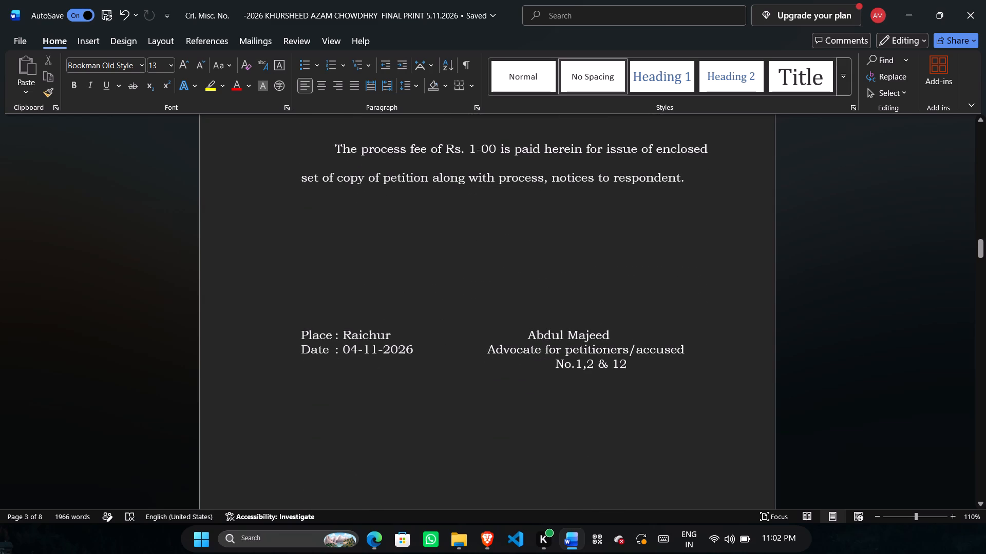
left_click(355, 351)
key("BackSpace")
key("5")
Add ",13" after "No.1,2 & 12" in the advocate's signature block on the Process Memo page.
scroll(415, 390, "down", 1)
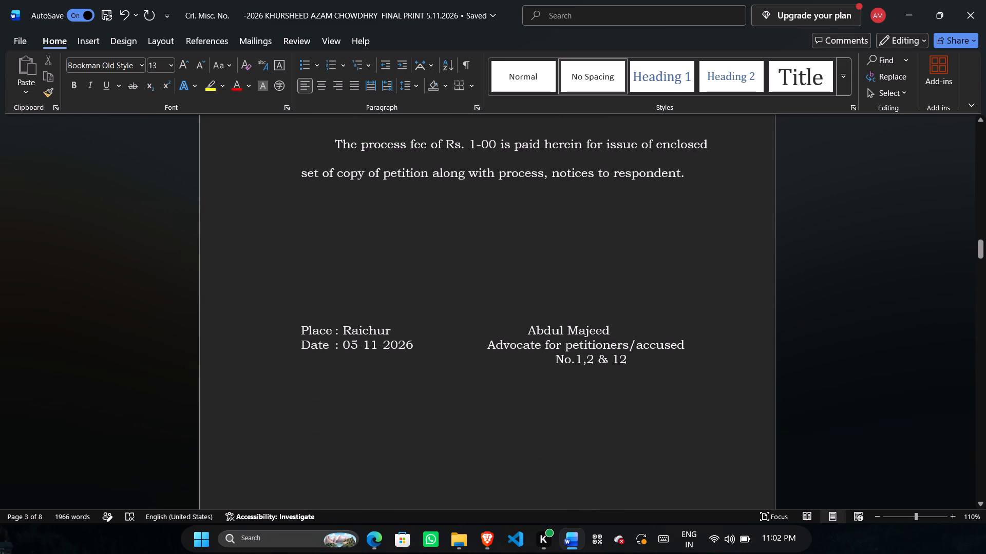
left_click(630, 357)
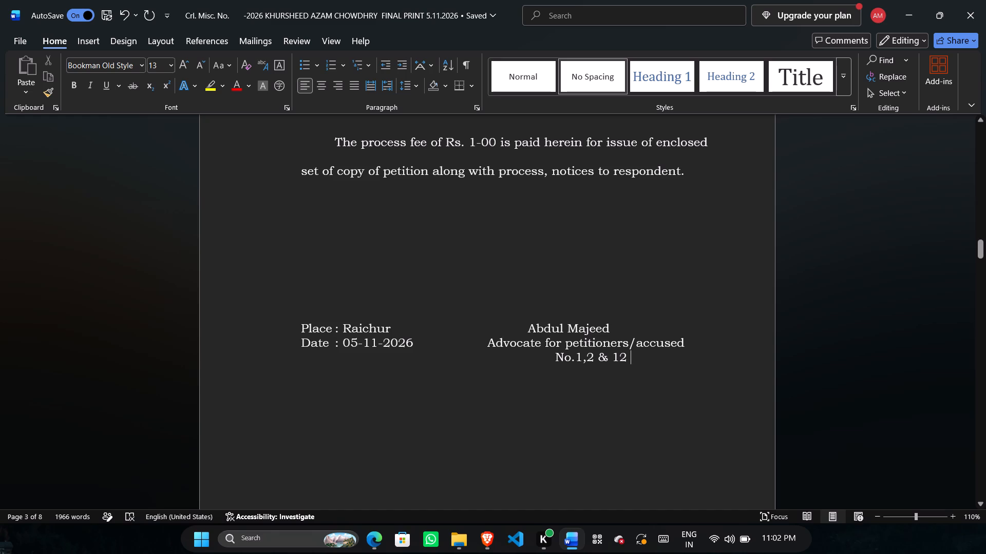
key("BackSpace")
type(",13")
Remove the extra leading spaces before "No.1,2 & 12,13" so it lines up under the advocate's name, and save the document.
scroll(609, 370, "down", 4)
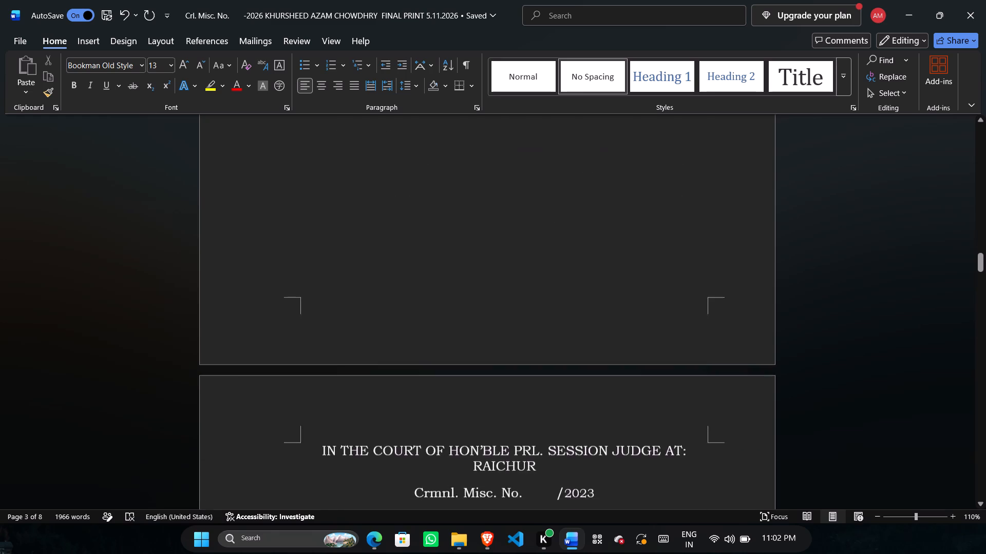
scroll(609, 370, "up", 4)
left_click(556, 348)
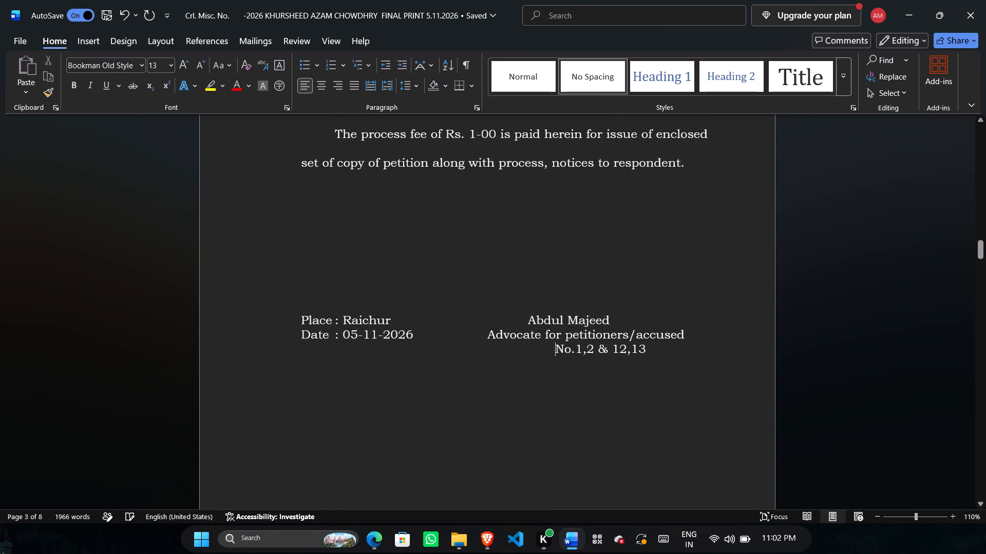
key("BackSpace")
key("BackSpace")
key("BackSpace")
key("BackSpace")
key("BackSpace")
key("BackSpace")
key("BackSpace")
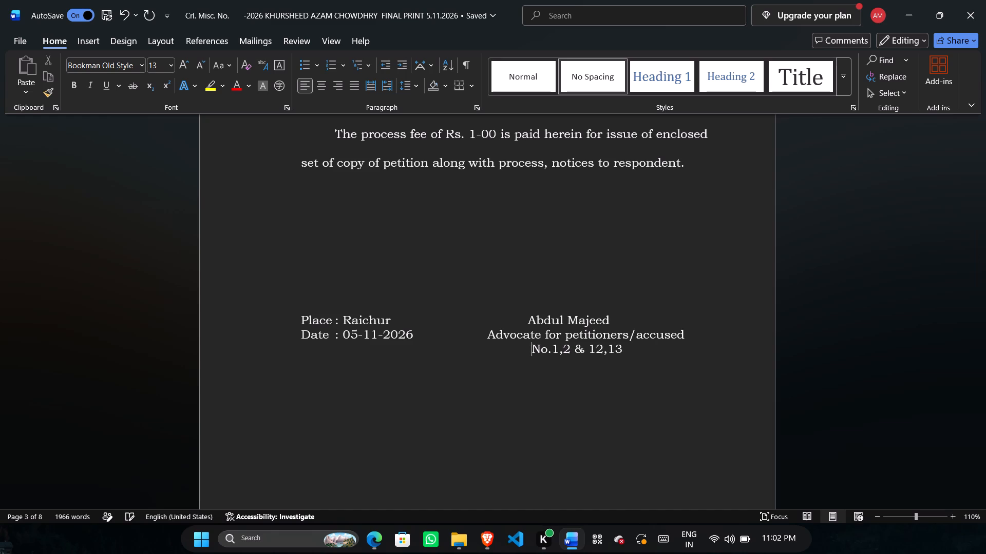
key("ctrl+s")
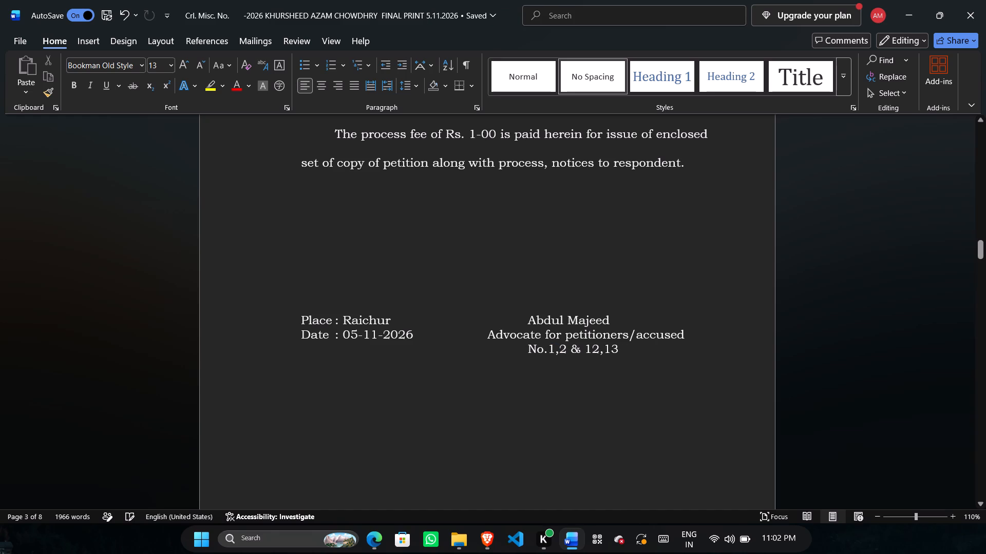
Change the year in the petition page's "Crmnl. Misc. No." heading to 2026.
scroll(629, 396, "down", 7)
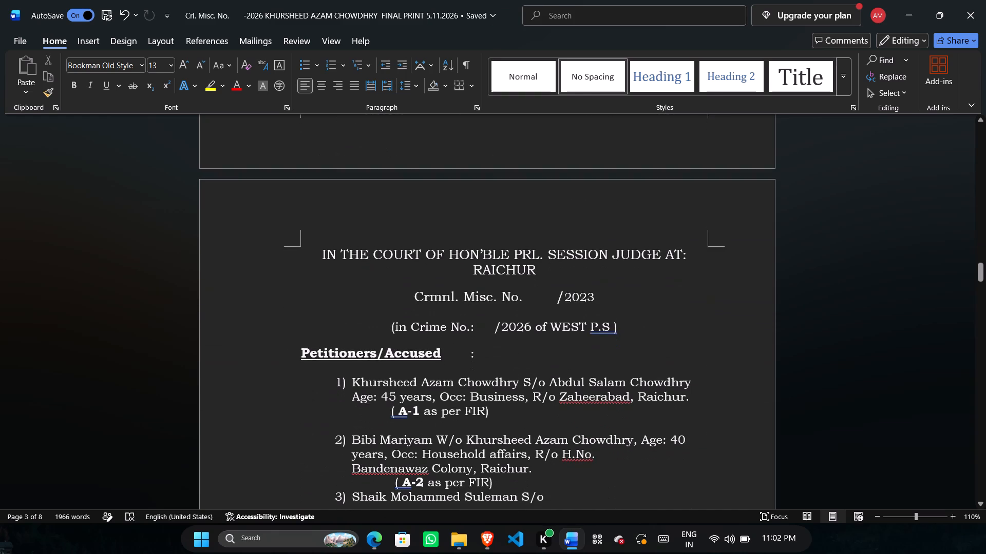
left_click(591, 300)
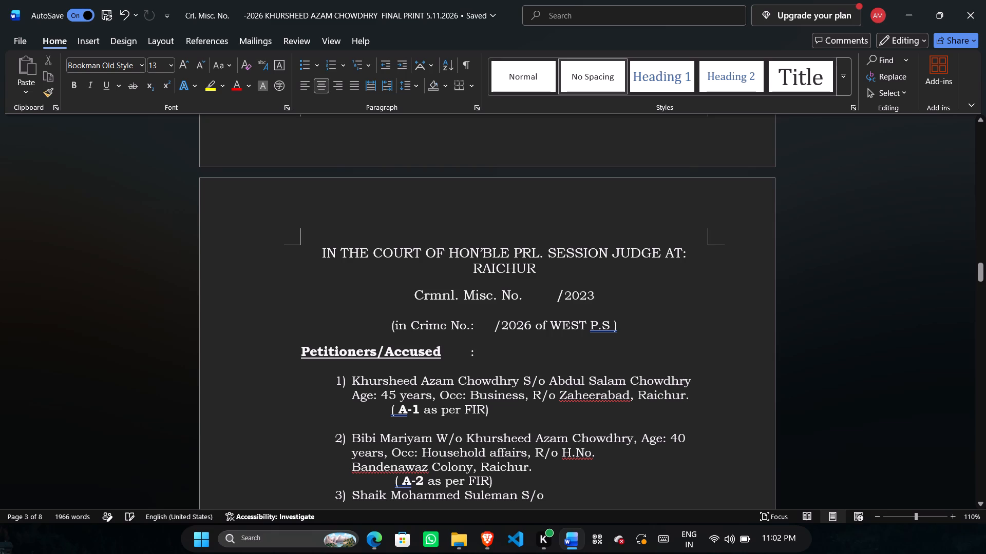
key("BackSpace")
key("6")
Add an empty numbered entry "4)" to the Petitioners/Accused list, below the "A-12 as per FIR" line.
scroll(450, 447, "down", 2)
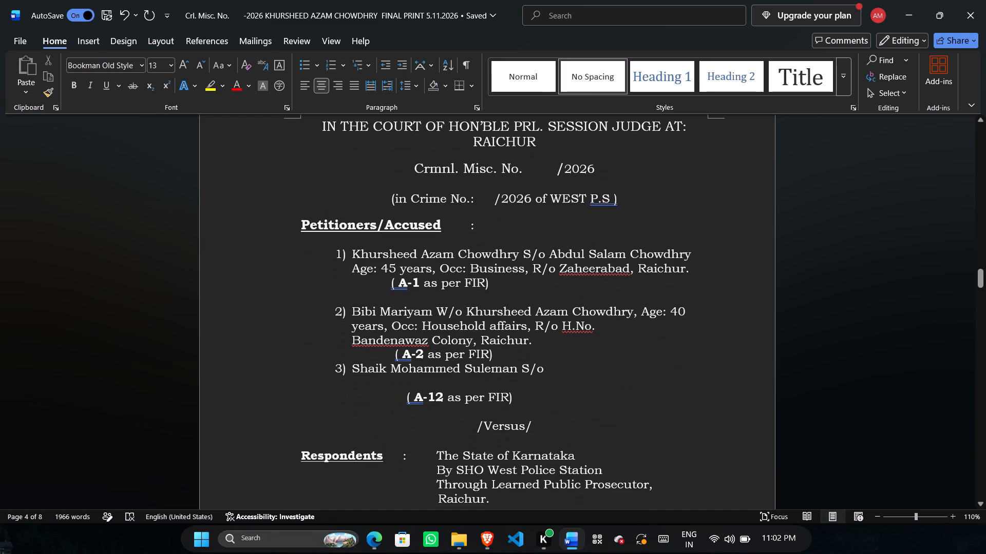
left_click(528, 402)
key("Return")
key("BackSpace")
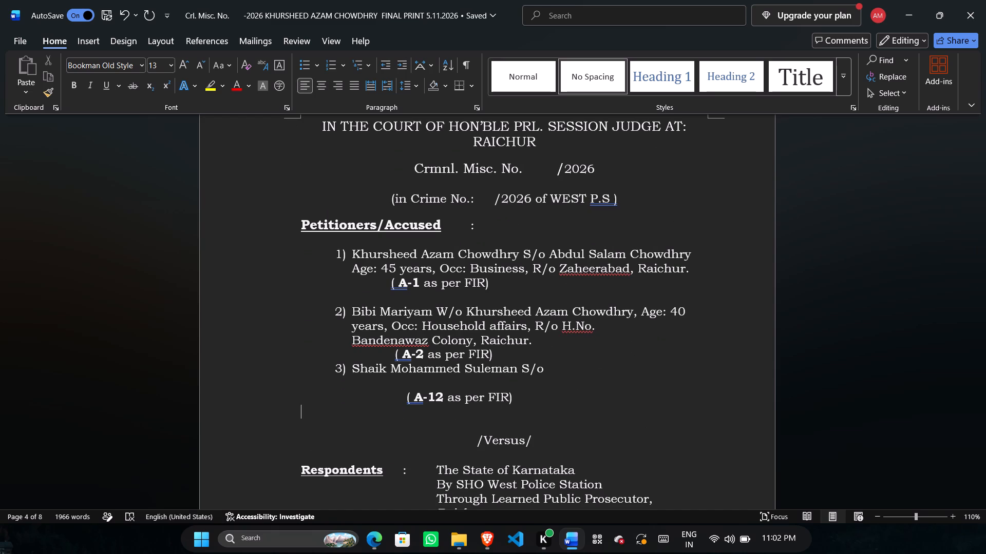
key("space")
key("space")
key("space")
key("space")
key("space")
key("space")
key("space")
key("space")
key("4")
key("shift+parenright")
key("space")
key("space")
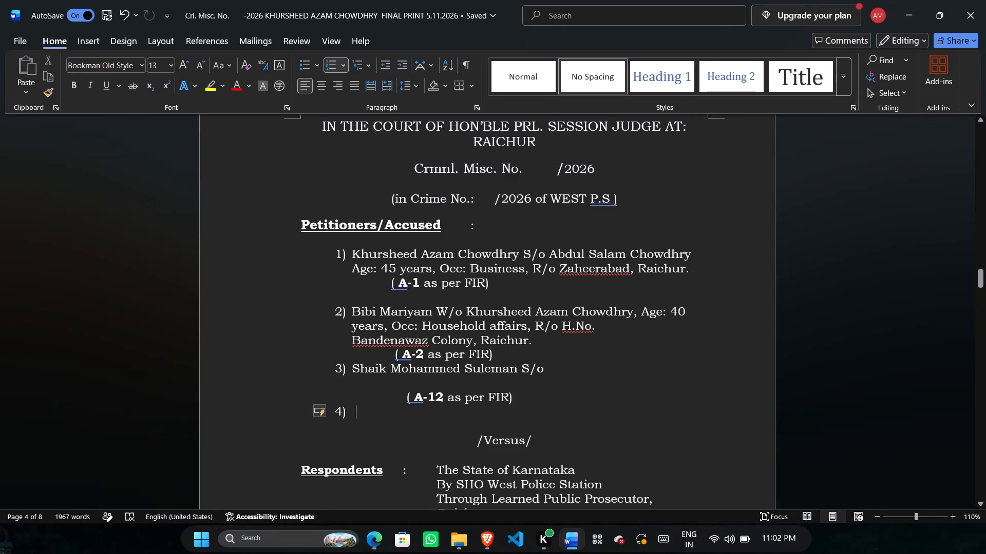
Review the petition's respondent and offence details, opening paragraphs and Brief Facts of the Case for text needing revision.
scroll(575, 469, "down", 3)
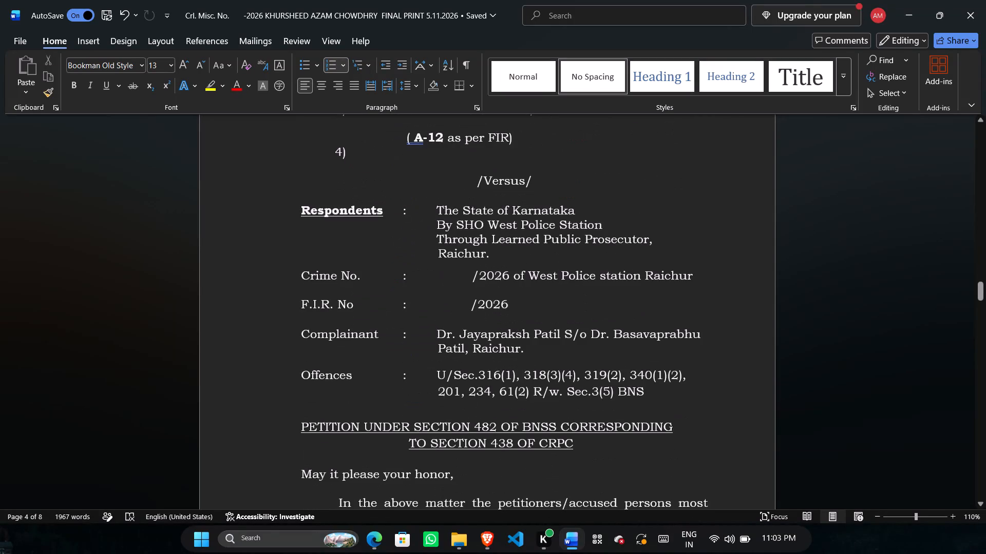
scroll(575, 469, "down", 2)
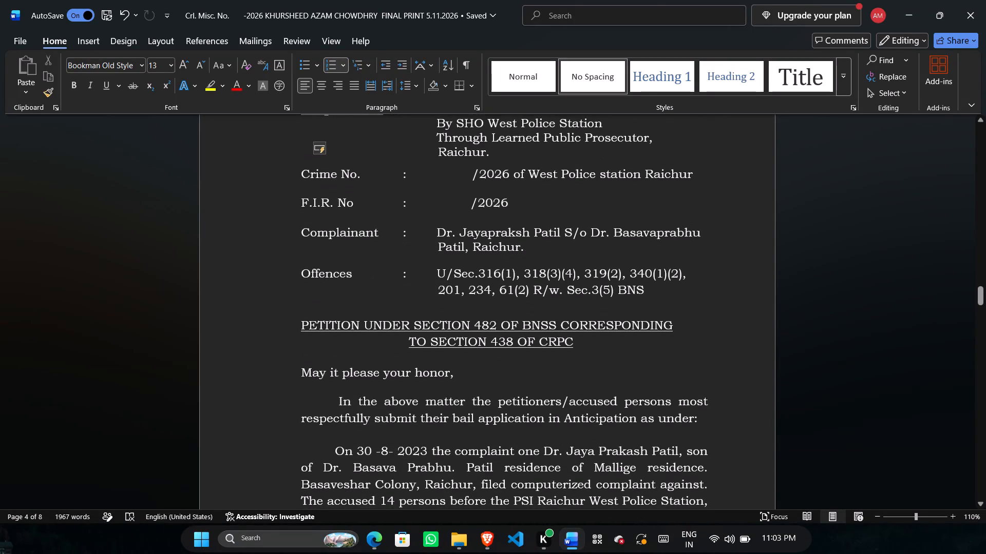
scroll(517, 422, "down", 4)
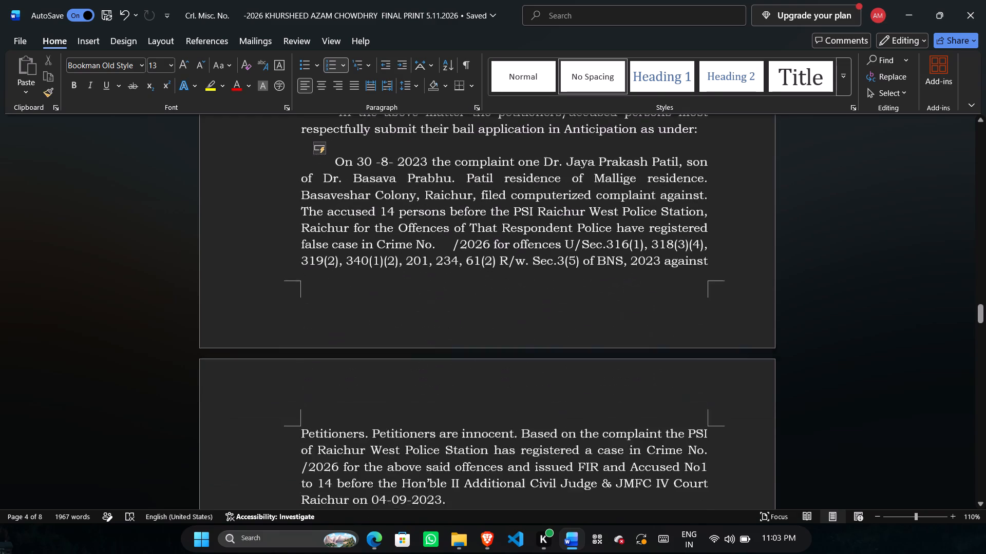
scroll(517, 422, "down", 2)
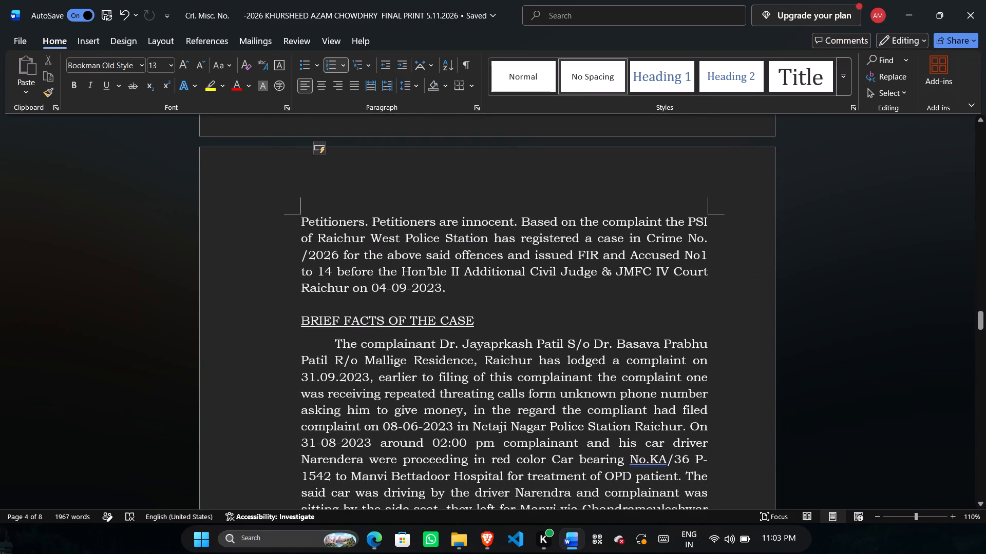
scroll(463, 422, "down", 2)
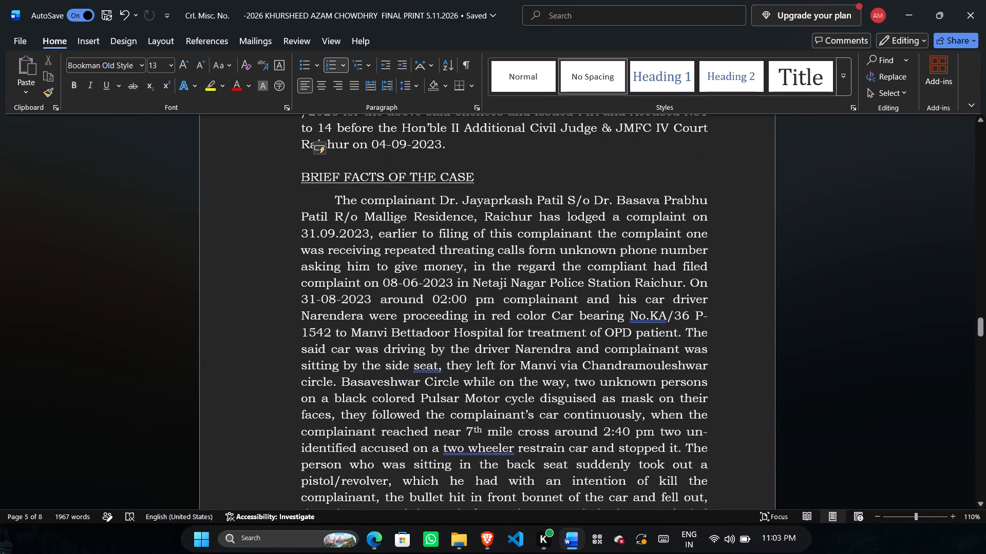
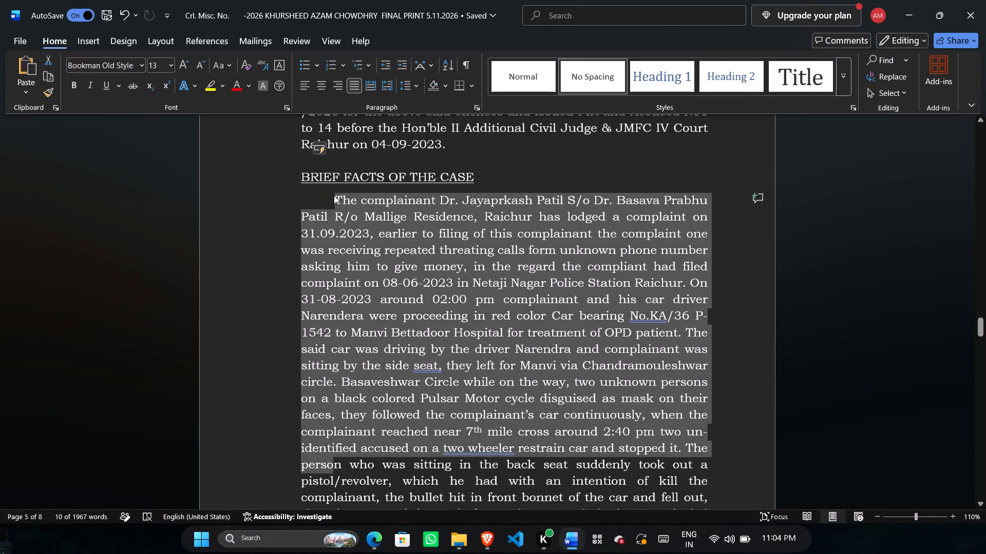
Replace the shooting-incident paragraph under Brief Facts of the Case with the copied account of the Sidrampur land and Development Agreement.
key("shift+Down")
key("shift+Up")
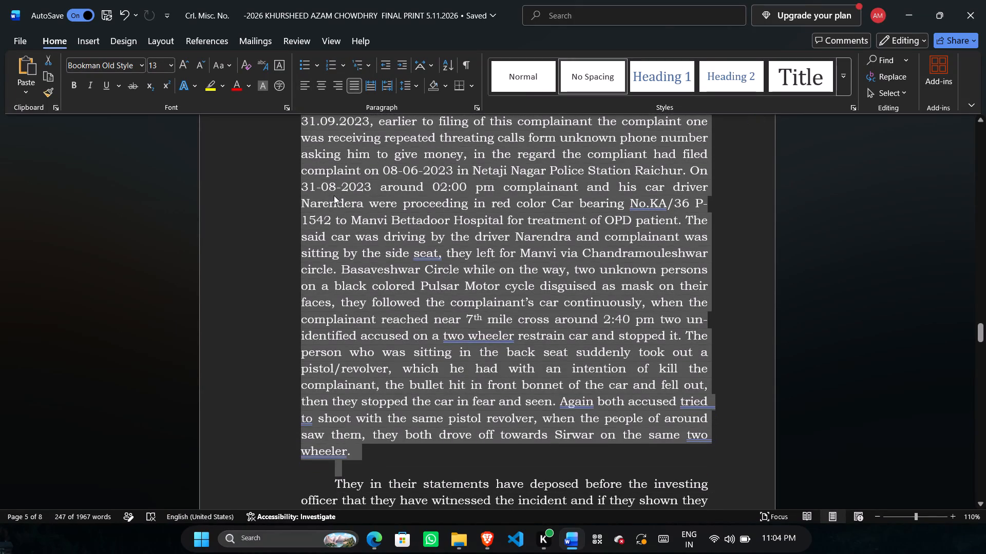
key("ctrl+v")
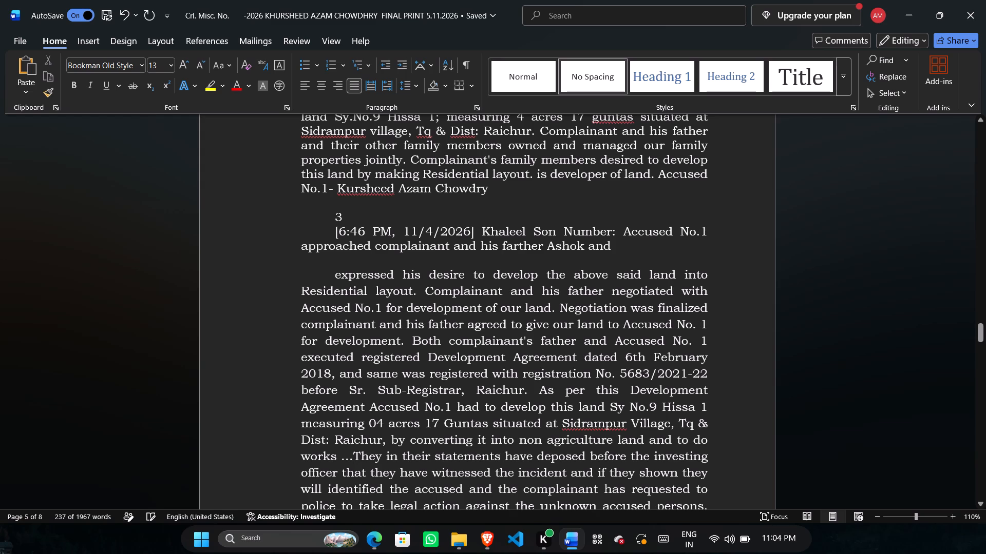
Delete the blank line, stray "3" and chat timestamp with sender label preceding "Accused No.1 approached complainant" in the Brief Facts.
left_click(507, 196)
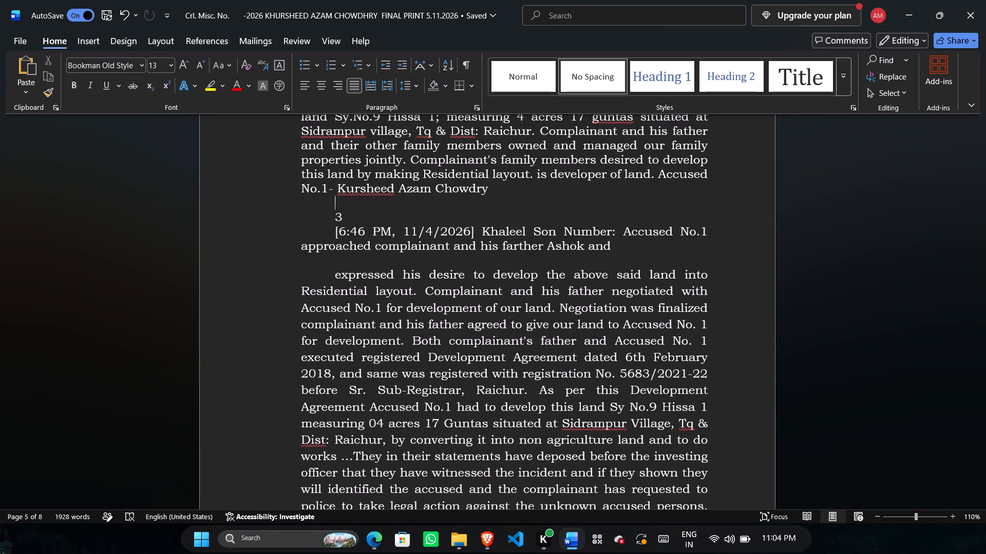
key("shift+Down")
key("shift+Down")
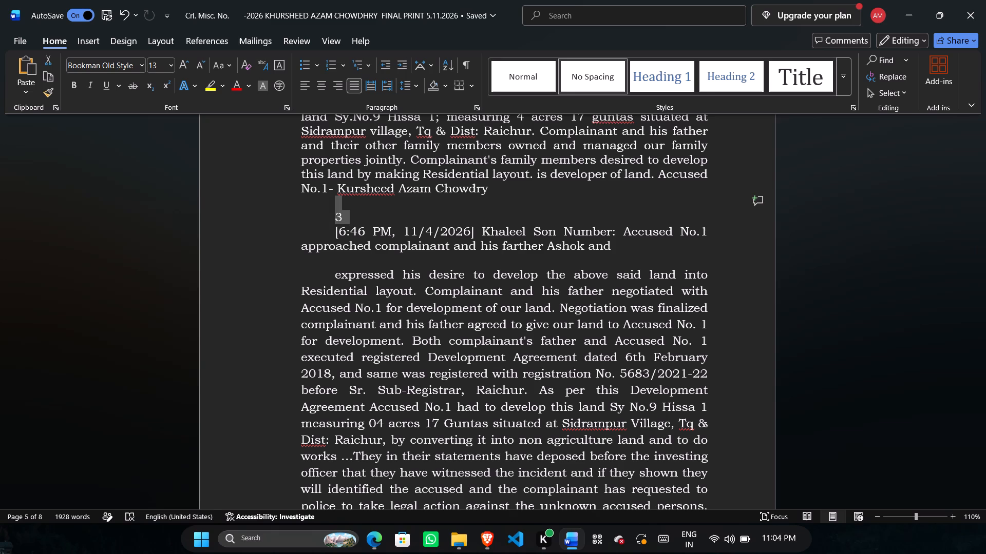
key("shift+Down")
key("shift+Down")
key("shift+Left")
key("shift+Left")
key("shift+Left")
key("shift+Left")
key("shift+Left")
key("shift+Left")
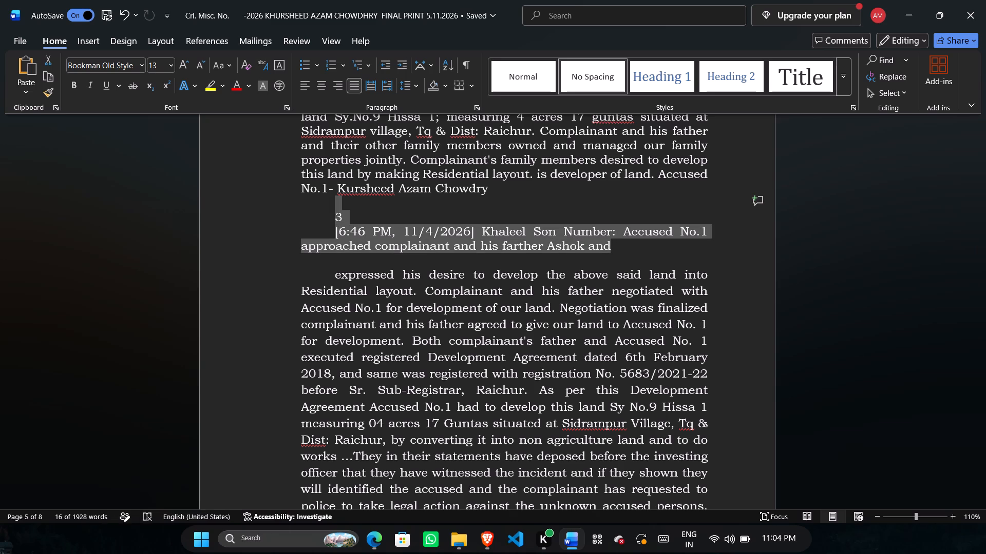
key("shift+Left")
key("shift+Left")
key("shift+Left")
key("shift+Left")
key("shift+Left")
key("shift+Left")
key("shift+Left")
key("shift+Left")
key("shift+Left")
key("shift+Left")
key("shift+Left")
key("shift+Left")
key("shift+Left")
key("shift+Left")
key("shift+Left")
key("shift+Left")
key("shift+Left")
key("shift+Left")
key("shift+Left")
key("shift+Left")
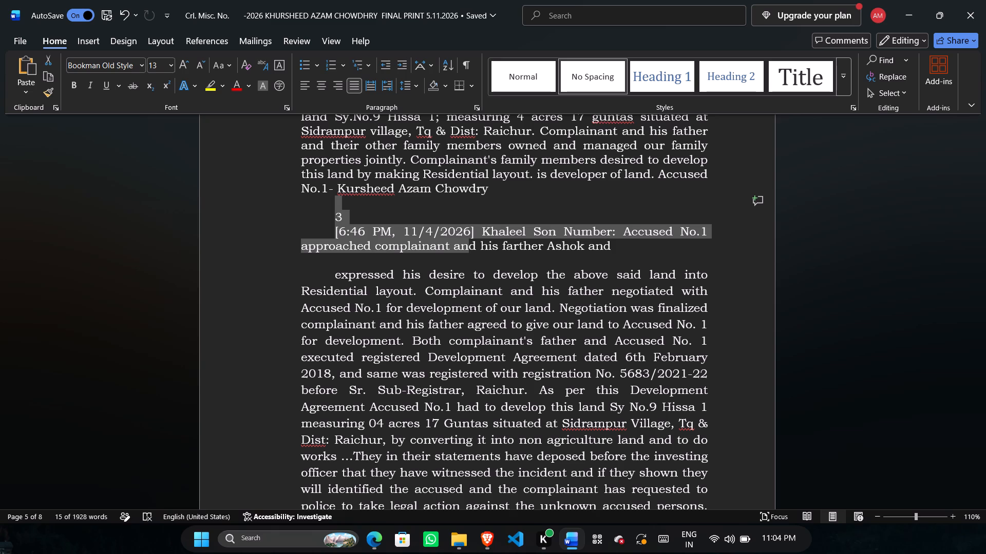
key("shift+Right")
key("shift+Right")
key("shift+Right")
key("shift+Right")
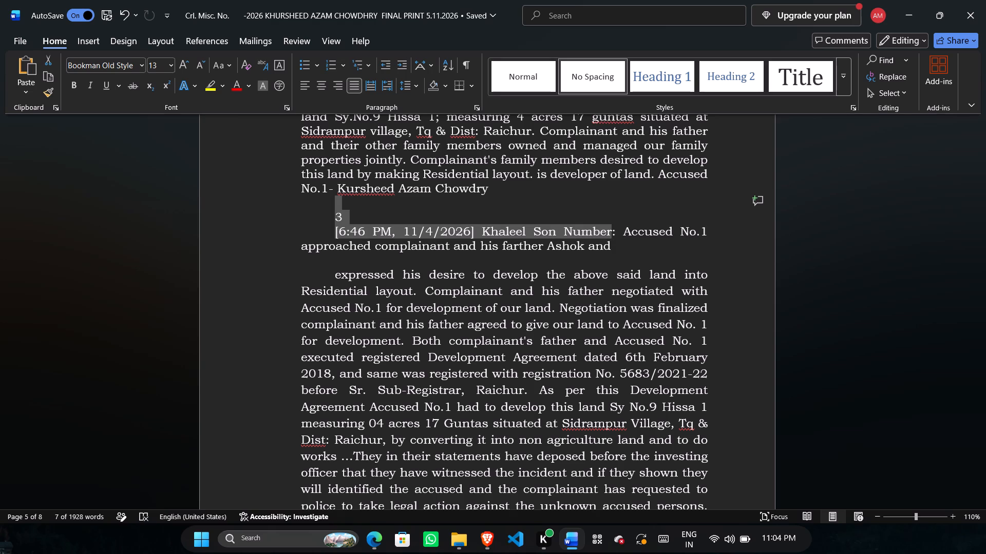
key("shift+Right")
key("shift+Right")
key("Delete")
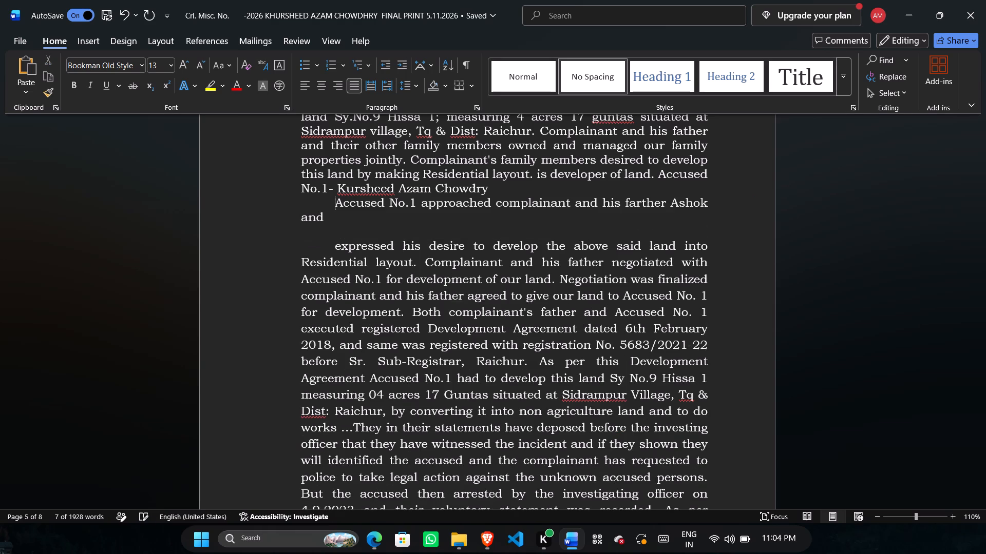
Delete the text from "expressed his desire to develop" through "witnesses further statements are recorded", up to ground 1.
left_click(331, 250)
key("shift+Down")
key("shift+Down")
key("shift+Down")
key("shift+Down")
key("shift+Down")
key("shift+Down")
key("shift+Down")
key("shift+Down")
key("shift+Down")
key("shift+Down")
key("shift+Down")
key("shift+Down")
key("shift+Down")
key("shift+Down")
key("shift+Down")
key("shift+Down")
key("shift+Down")
key("shift+Down")
key("shift+Down")
key("shift+Down")
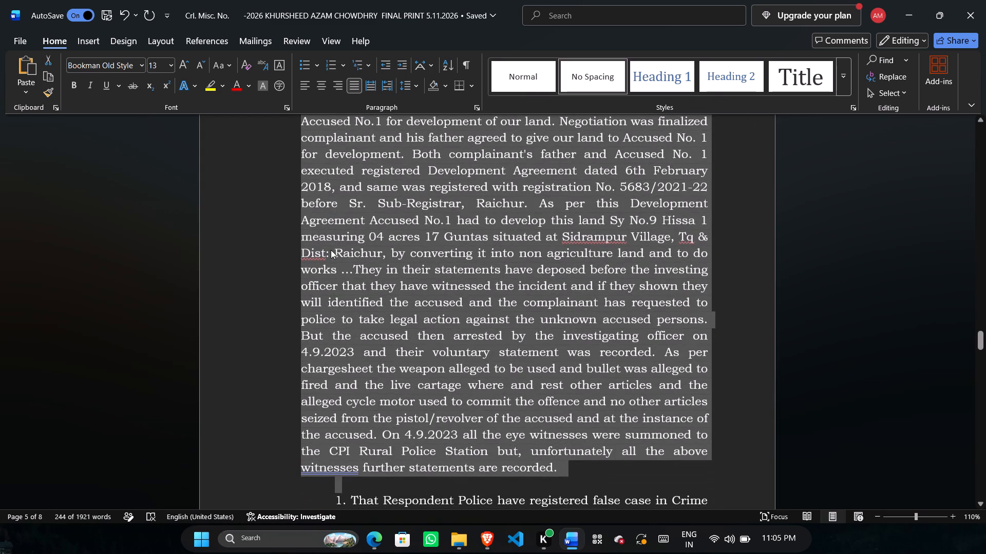
key("Delete")
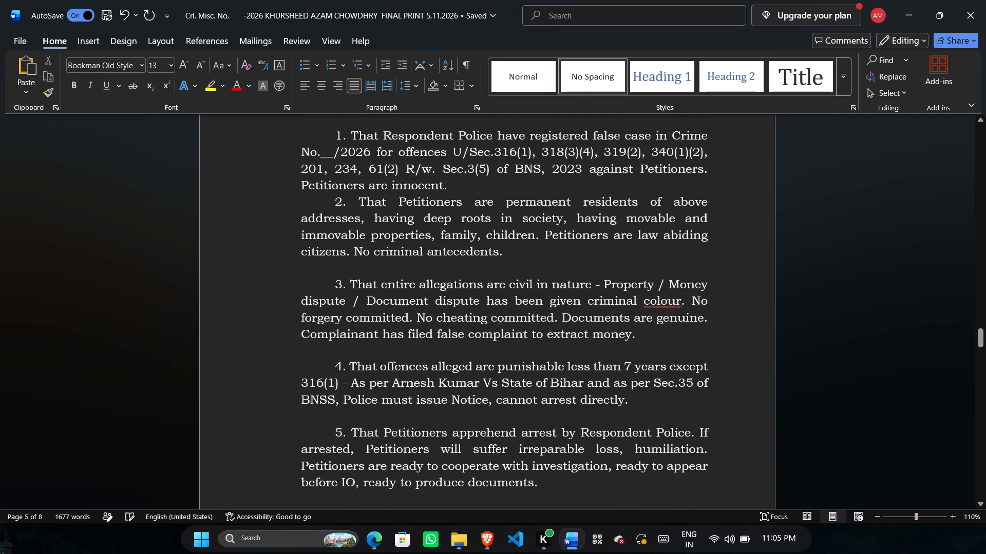
Insert about 20 blank lines between the Brief Facts text and ground 1, "That Respondent Police have registered false case".
scroll(331, 250, "up", 2)
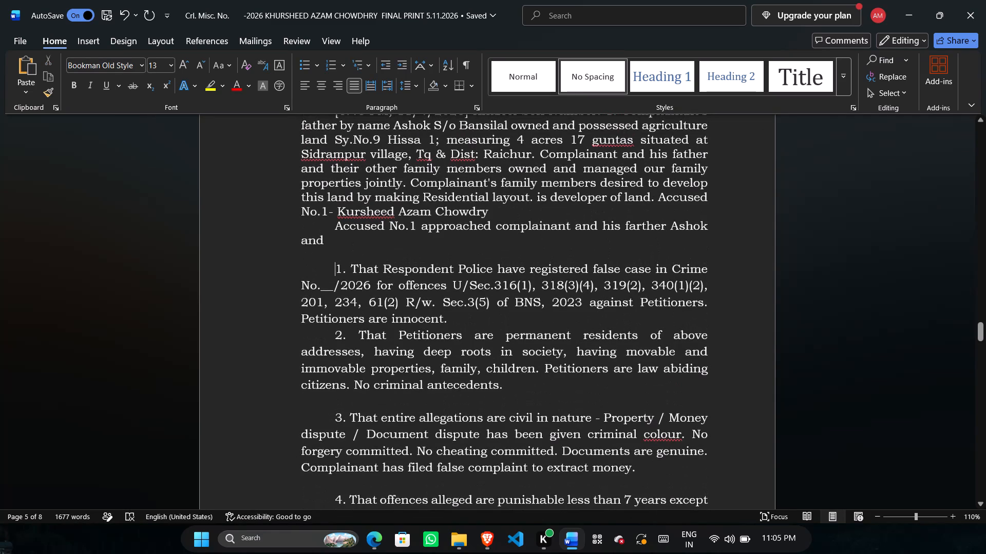
key("Return")
key("Return")
key("Return")
key("Return")
key("Return")
key("Return")
key("Return")
key("Return")
key("Return")
key("Return")
key("Return")
key("Return")
key("Return")
key("Return")
key("Return")
key("Return")
key("Return")
key("Return")
key("Return")
key("Return")
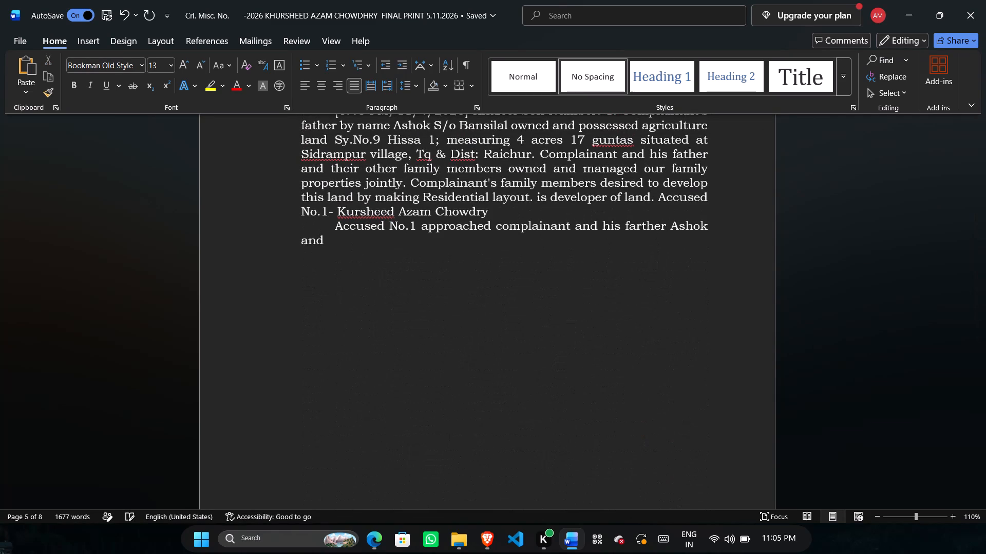
Review the petition's opening complaint paragraph and the Brief Facts of the Case text for remaining corrections.
scroll(331, 250, "up", 3)
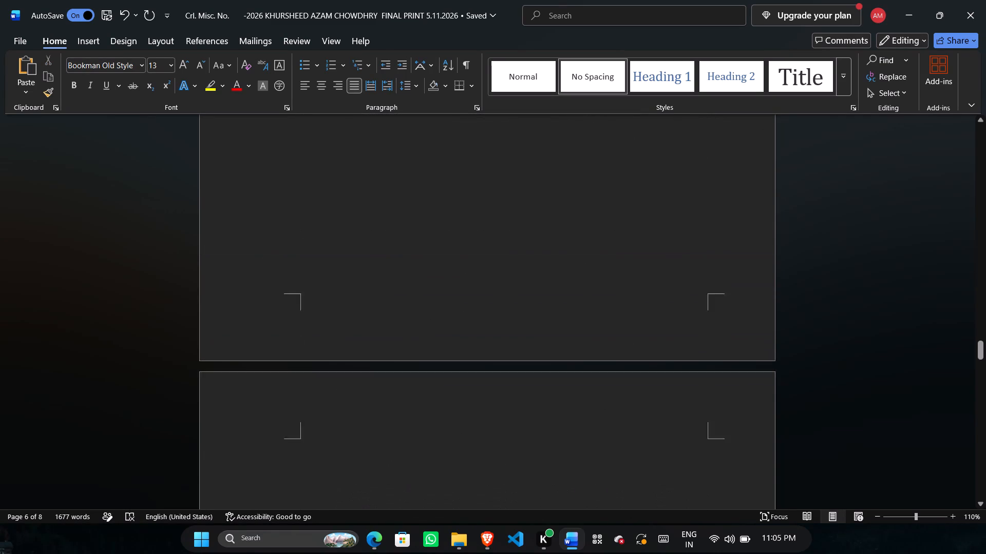
scroll(331, 250, "up", 5)
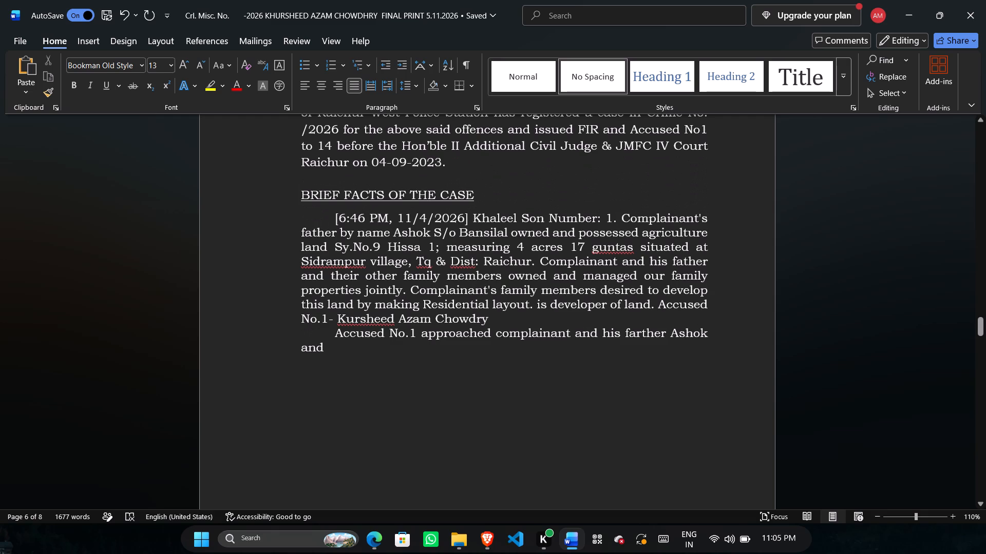
scroll(331, 250, "up", 1)
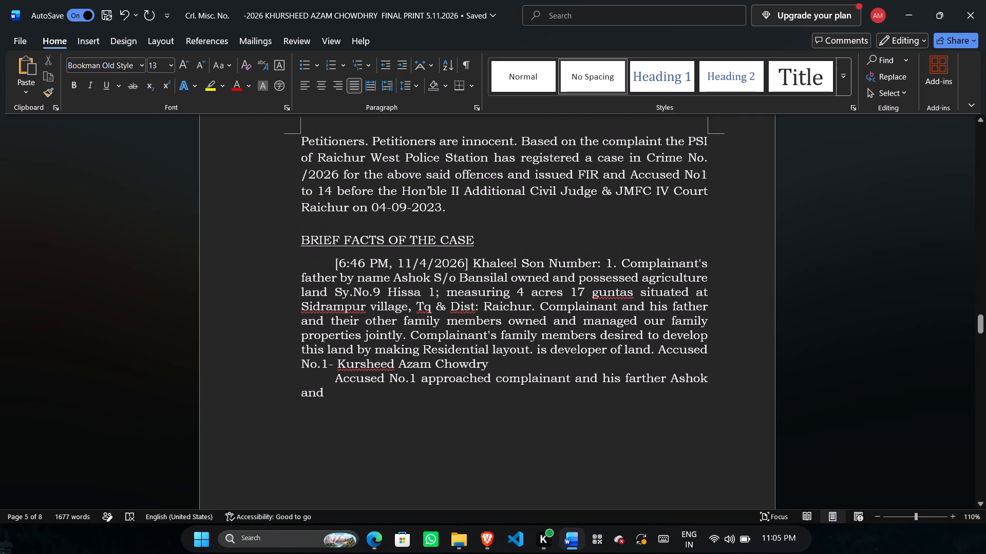
scroll(331, 250, "up", 2)
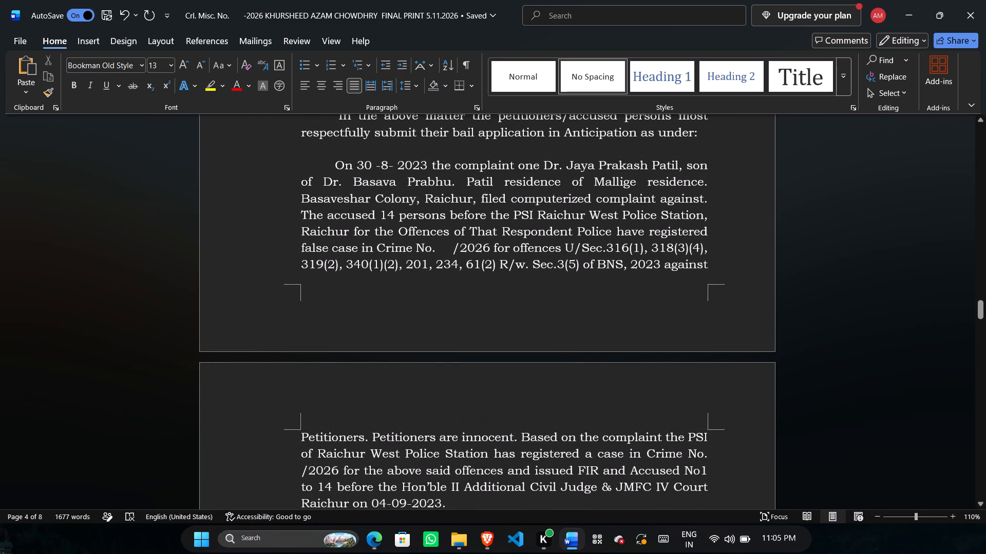
scroll(331, 250, "down", 5)
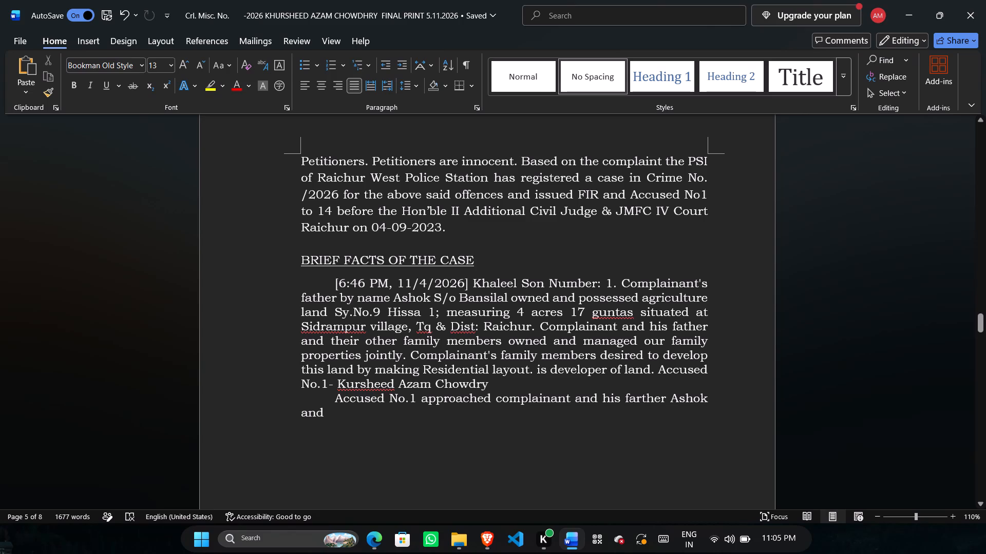
Delete the chat timestamp and sender label preceding "1. Complainant's father" at the start of the Brief Facts.
left_click(330, 274)
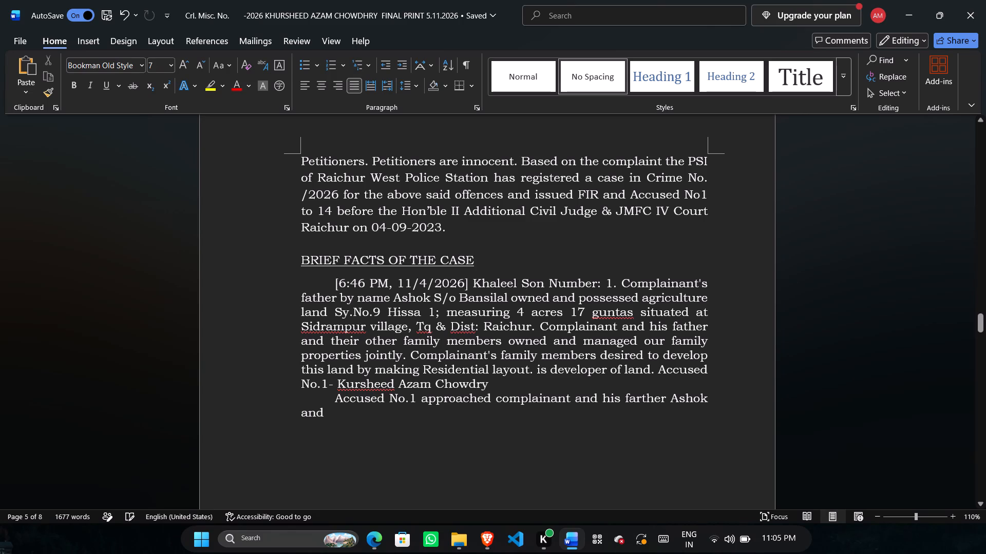
left_click(330, 283)
key("Delete")
key("Delete")
key("Delete")
key("Delete")
key("Delete")
key("Delete")
key("Delete")
key("Delete")
key("Delete")
key("Delete")
key("Delete")
key("Delete")
key("Delete")
key("Delete")
key("Delete")
key("Delete")
key("Delete")
key("Delete")
key("Delete")
key("Delete")
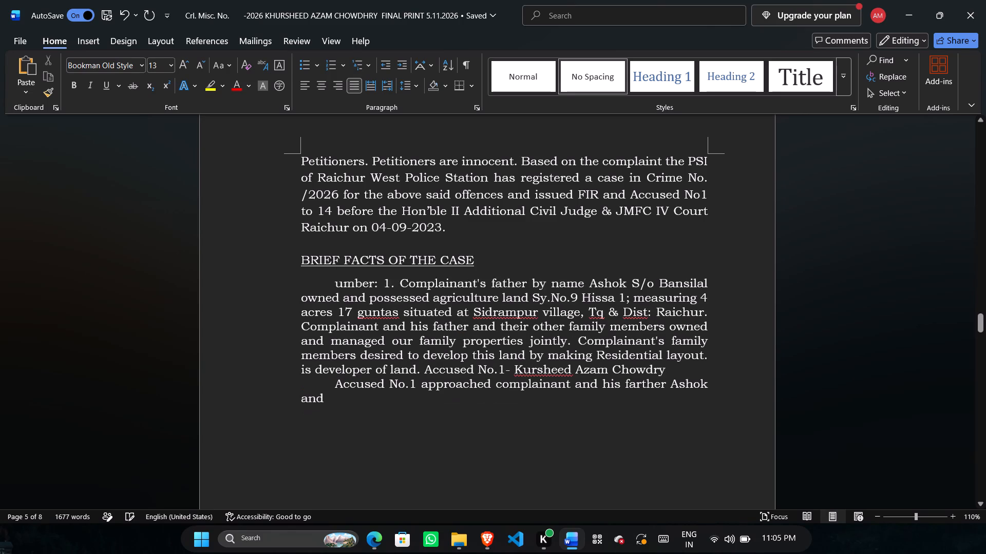
key("Delete")
key("Delete")
key("Delete")
key("Delete")
key("Delete")
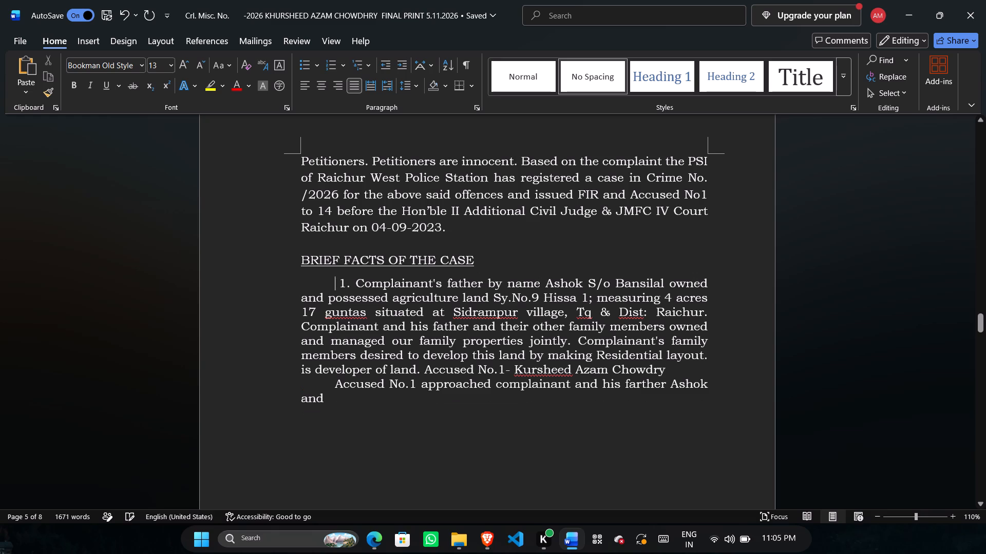
Open the line spacing choices for the first Brief Facts paragraph, beginning "1. Complainant's father".
left_click(482, 294)
left_click(415, 84)
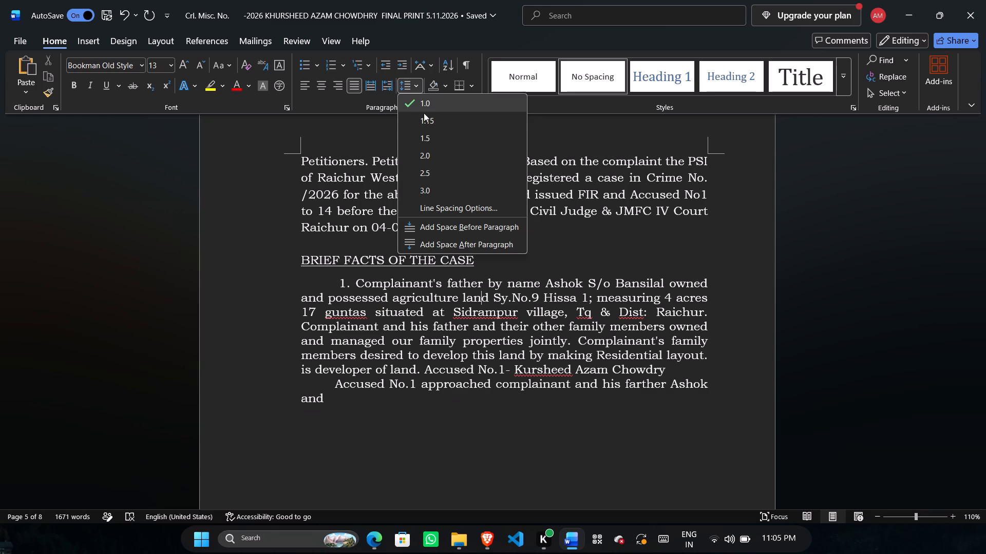
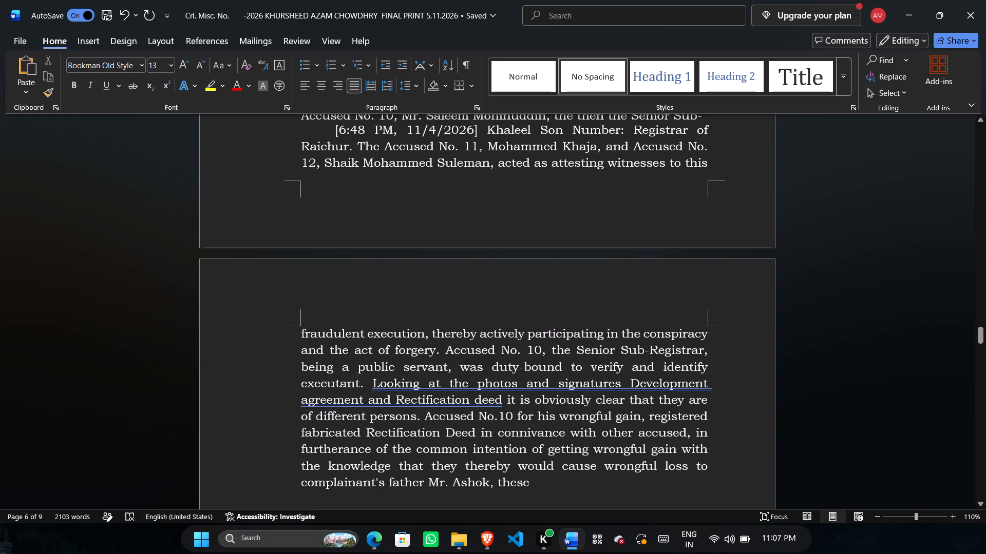
Delete the space between "executant." and "Looking at the photos and signatures" in the Brief Facts paragraph.
left_click(374, 381)
key("BackSpace")
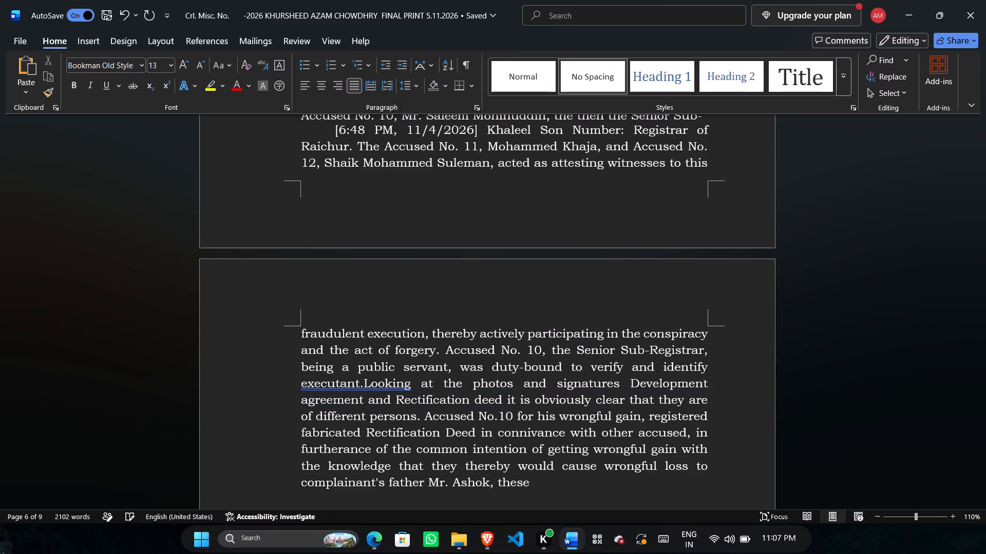
Insert a space between "executant." and "Looking" in paragraph 2 of the Brief Facts and save the document.
key("space")
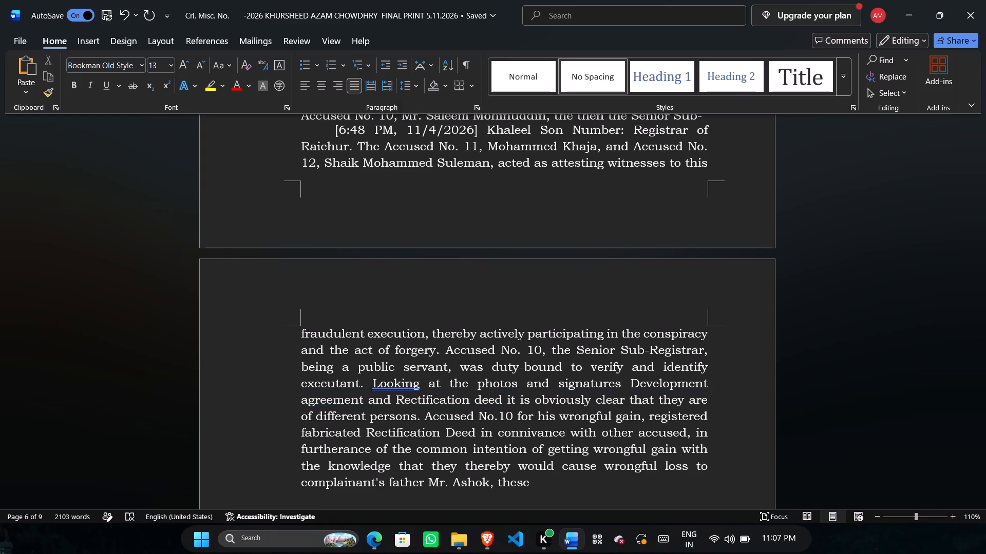
left_click(100, 12)
Delete the chat timestamp, sender label and paragraph break before "Registrar of Raichur" so the text joins directly onto "Senior Sub-".
scroll(569, 266, "up", 3)
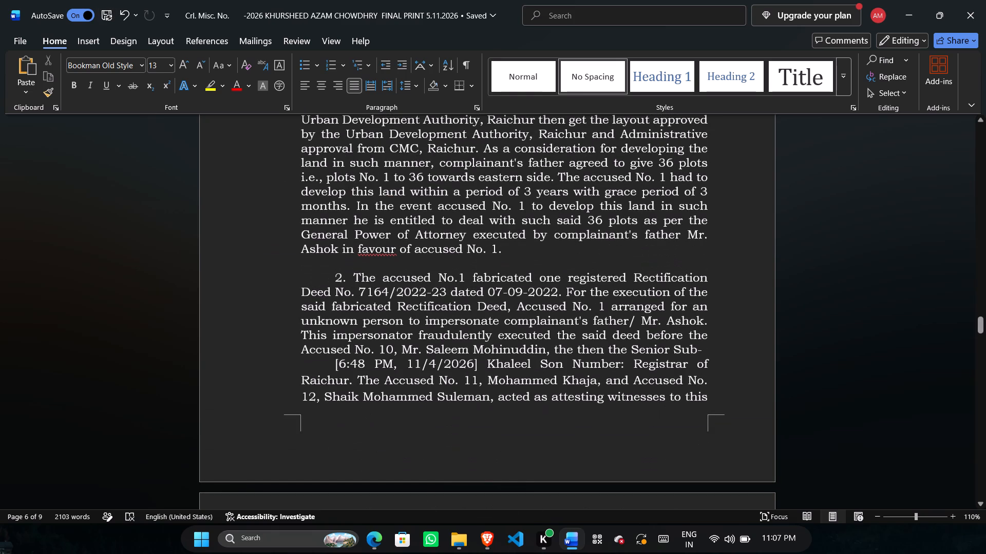
right_click(628, 367)
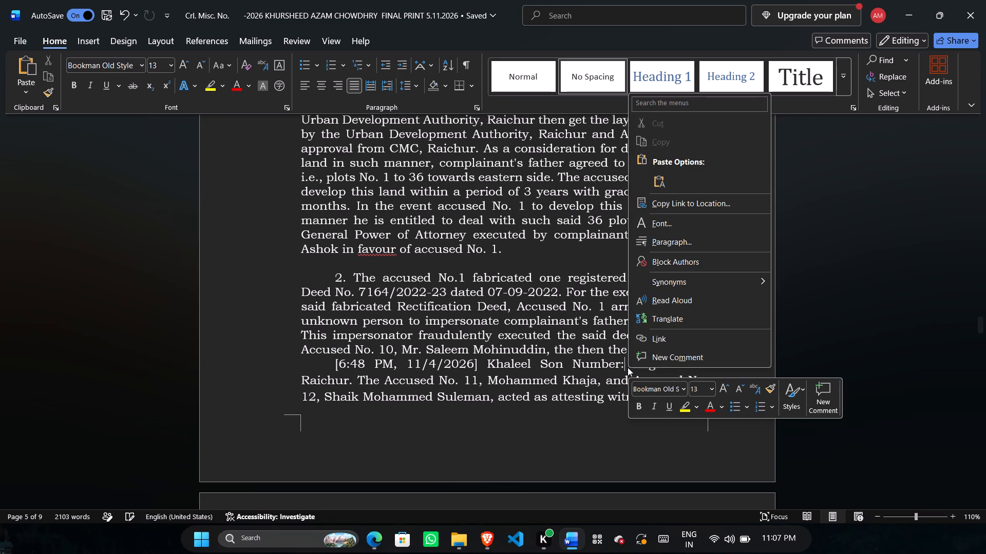
key("BackSpace")
left_click(574, 448)
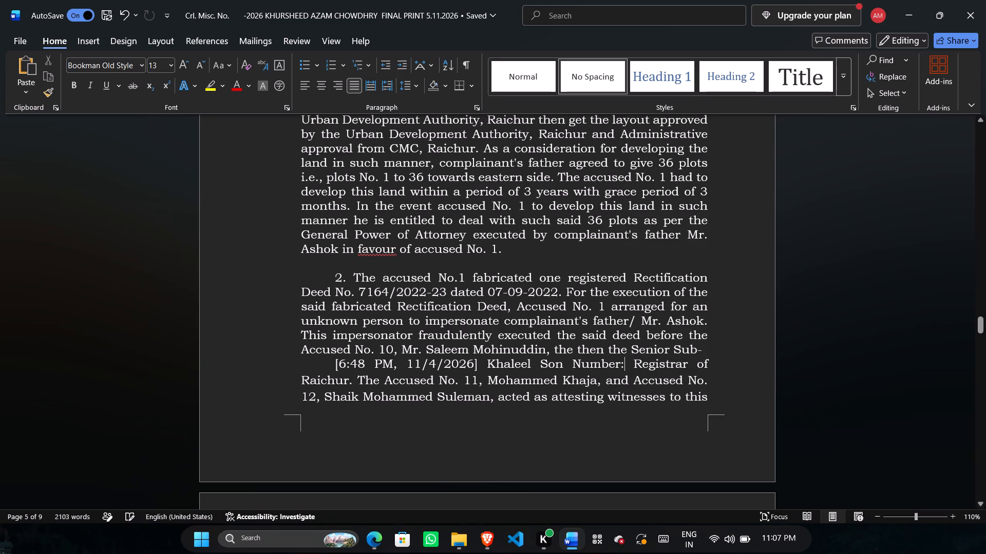
key("BackSpace")
key("BackSpace")
key("BackSpace")
key("BackSpace")
key("BackSpace")
key("BackSpace")
key("BackSpace")
key("BackSpace")
key("BackSpace")
key("BackSpace")
key("BackSpace")
key("BackSpace")
key("BackSpace")
key("BackSpace")
key("BackSpace")
key("BackSpace")
key("BackSpace")
key("BackSpace")
key("BackSpace")
key("BackSpace")
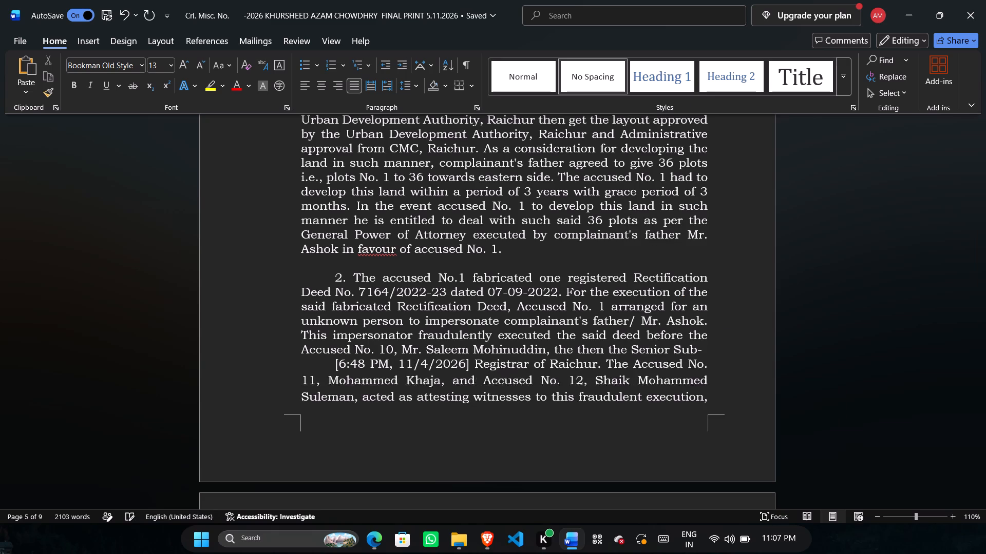
key("BackSpace")
key("BackSpace")
key("BackSpace")
key("BackSpace")
key("BackSpace")
key("BackSpace")
key("BackSpace")
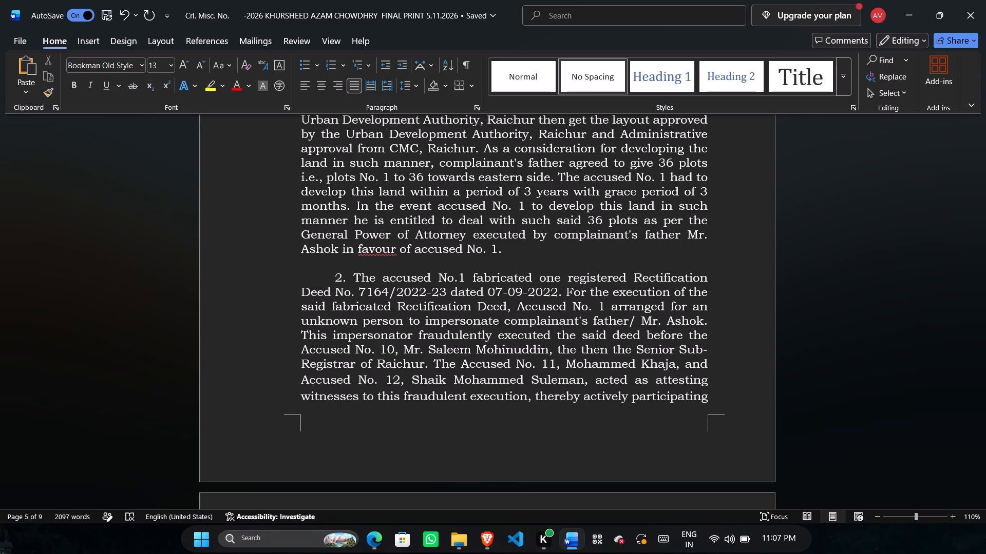
Set the line spacing of paragraph 2, beginning "The accused No.1 fabricated one registered Rectification Deed", to 1.15.
scroll(621, 440, "up", 1)
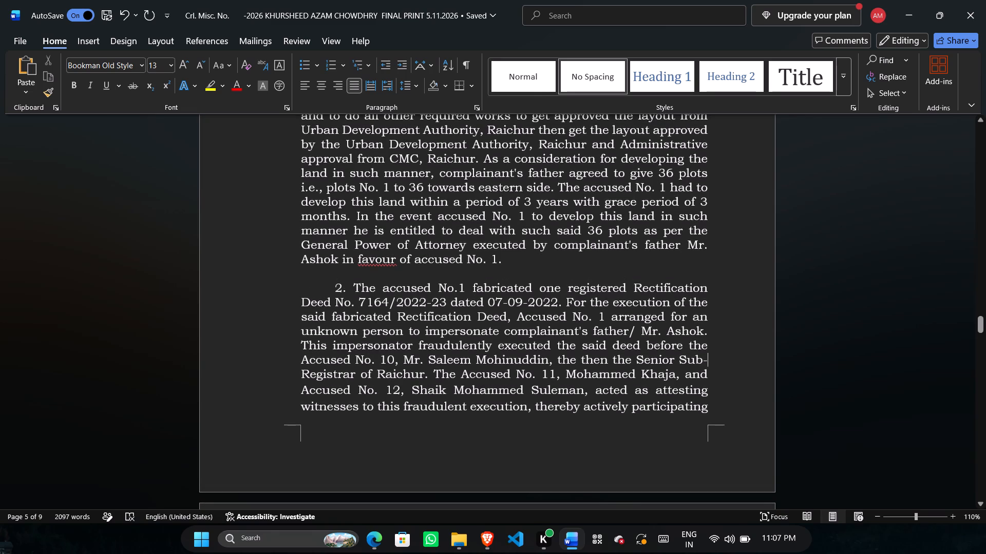
left_click(584, 290)
left_click(417, 84)
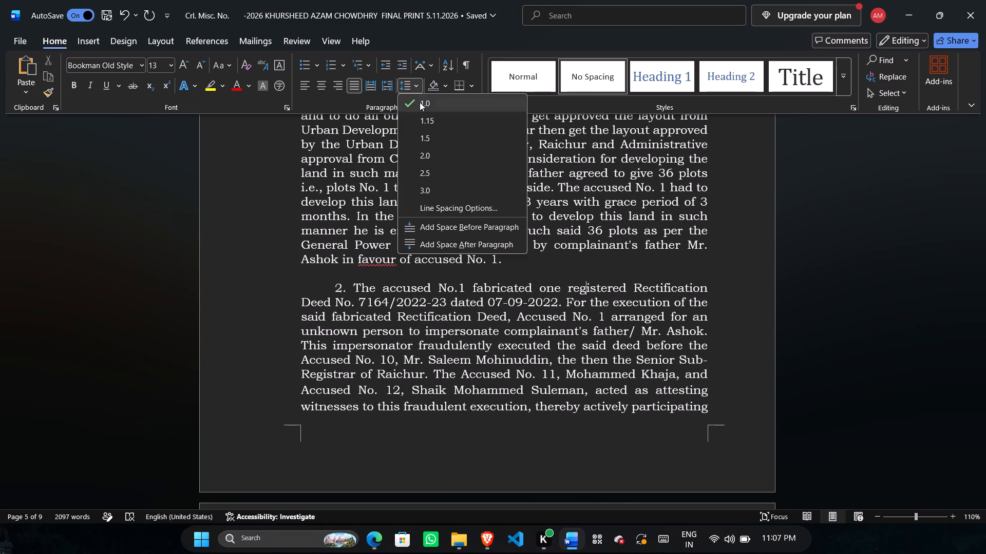
left_click(421, 116)
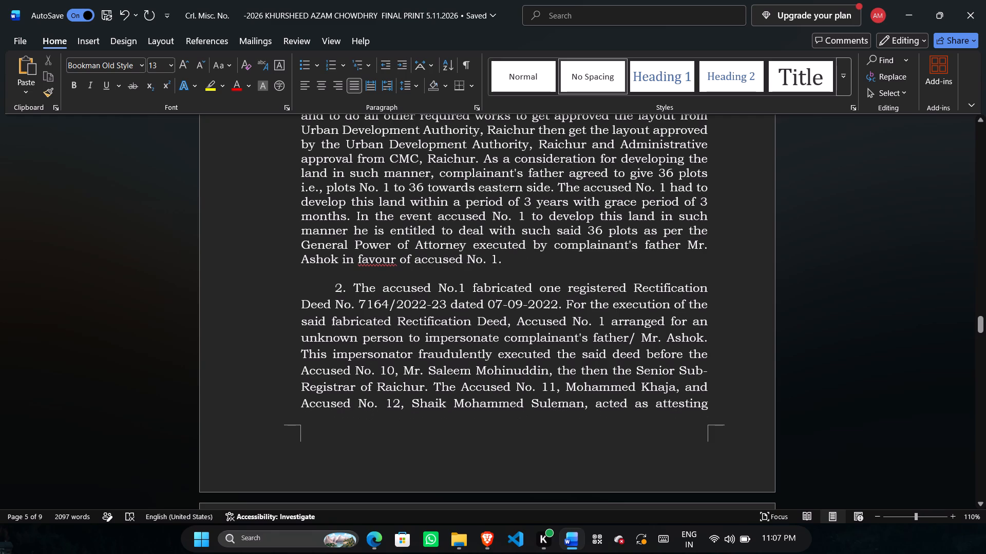
Set the line spacing of the Brief Facts paragraph beginning "expressed his desire to develop" to 1.15.
scroll(489, 368, "up", 1)
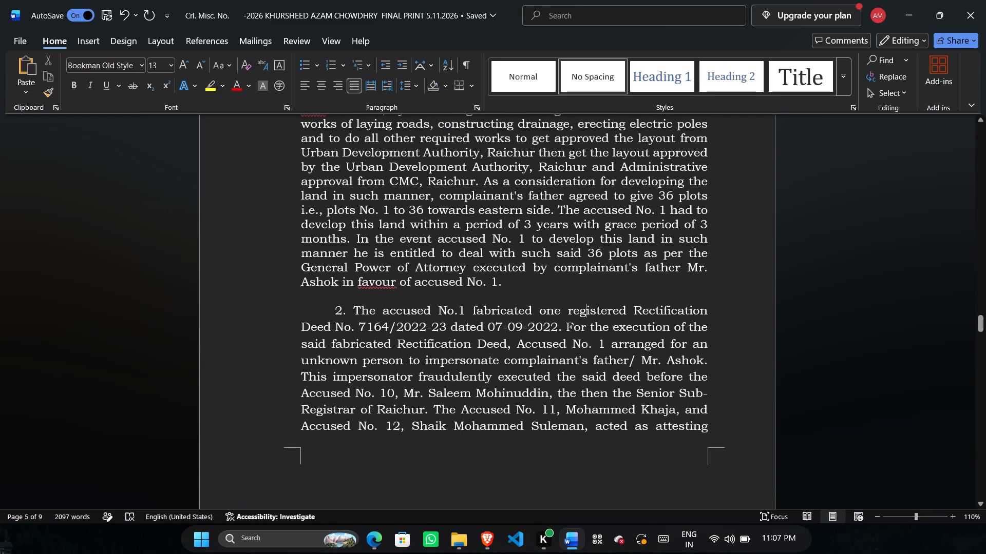
scroll(489, 368, "up", 1)
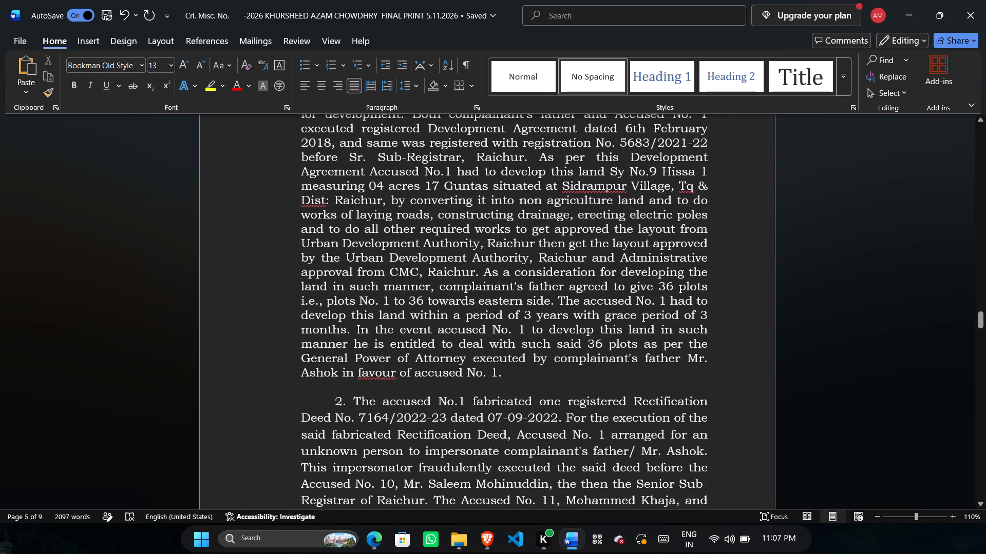
scroll(489, 368, "up", 2)
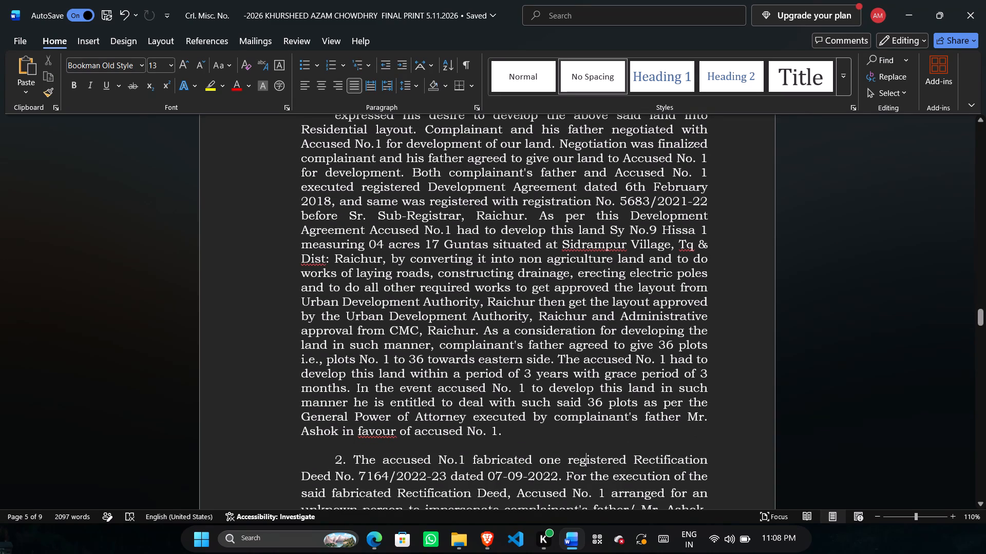
left_click(494, 281)
left_click(414, 89)
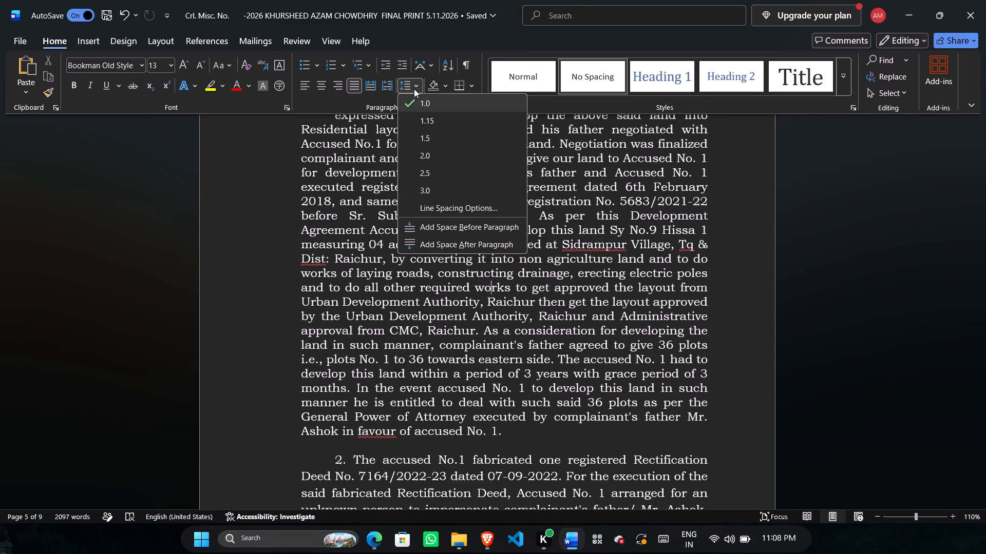
left_click(421, 122)
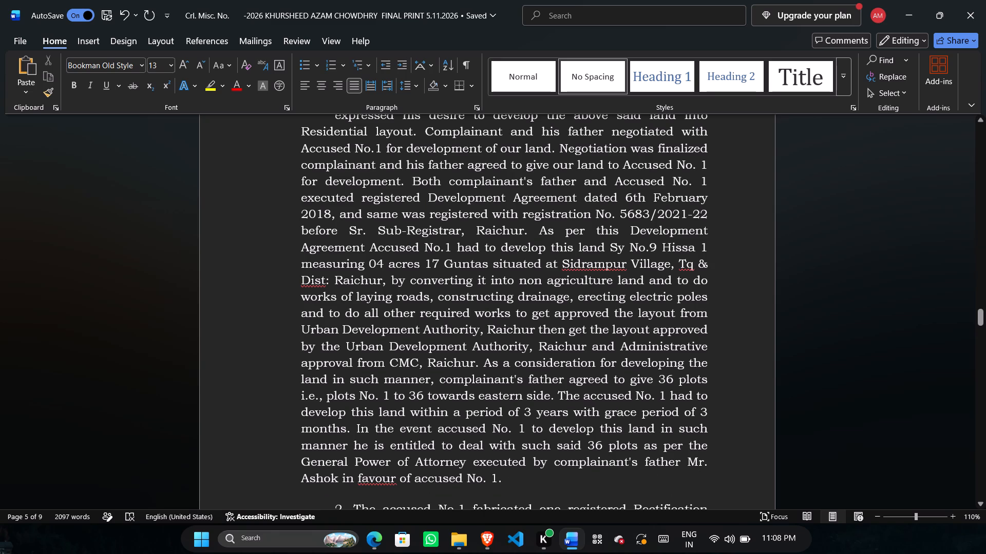
Start a new paragraph at "As a consideration for developing the land in such manner".
left_click(485, 364)
key("Return")
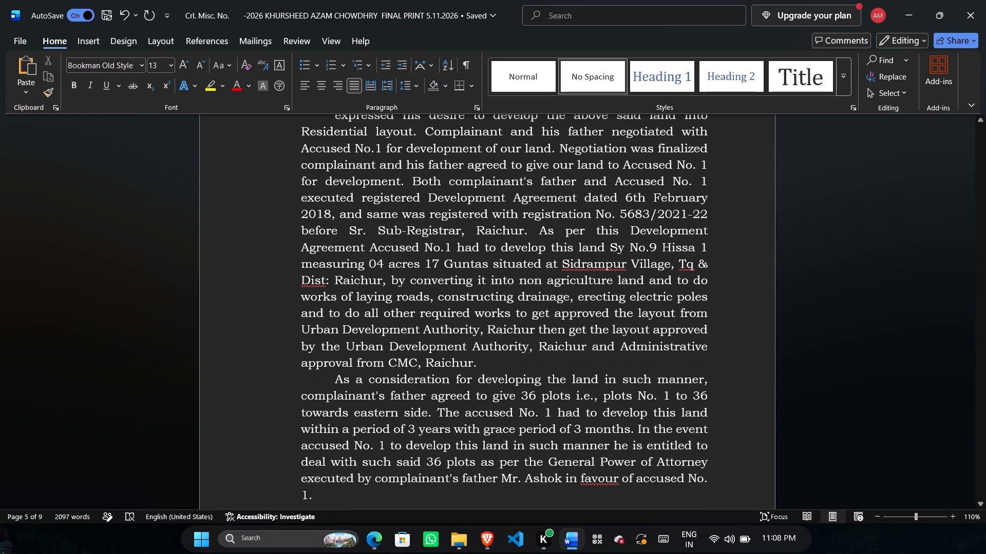
Delete "Mr." before the father's name in "executed by complainant's father", in the paragraph preceding paragraph 2.
scroll(545, 393, "down", 2)
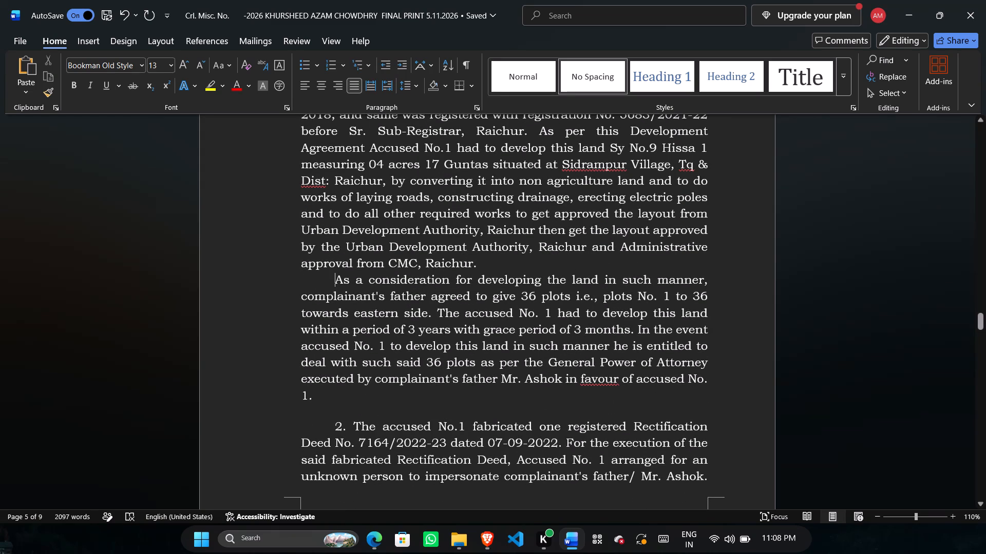
left_click(522, 379)
key("BackSpace")
key("BackSpace")
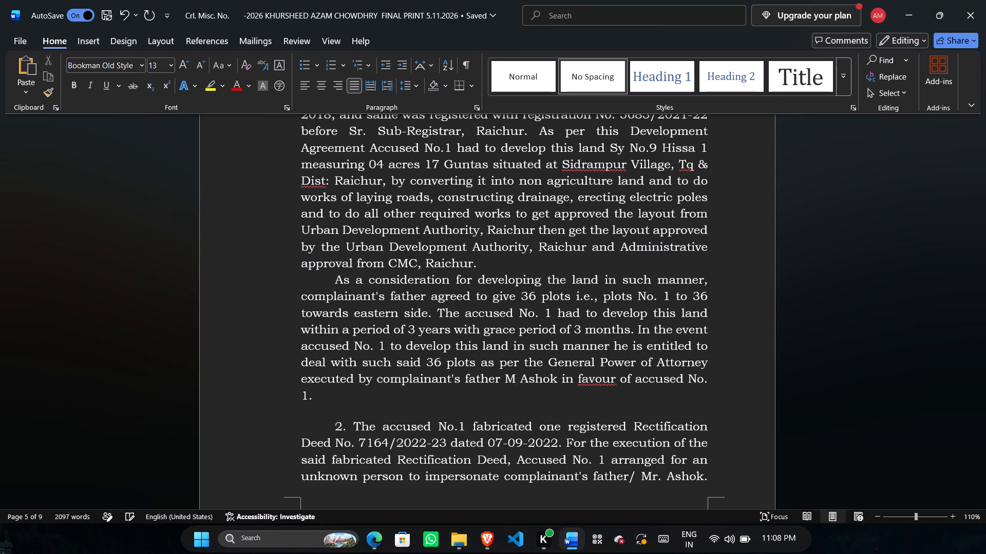
key("BackSpace")
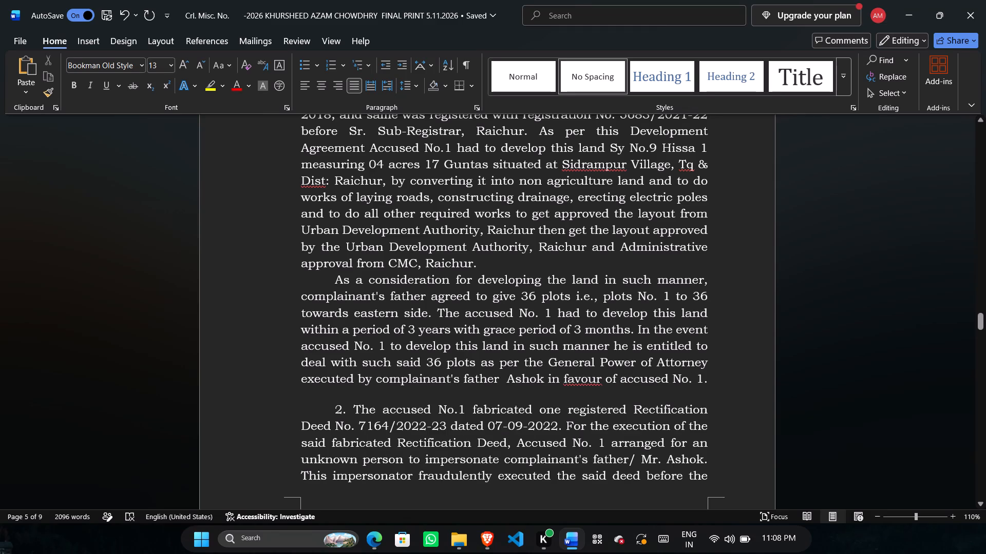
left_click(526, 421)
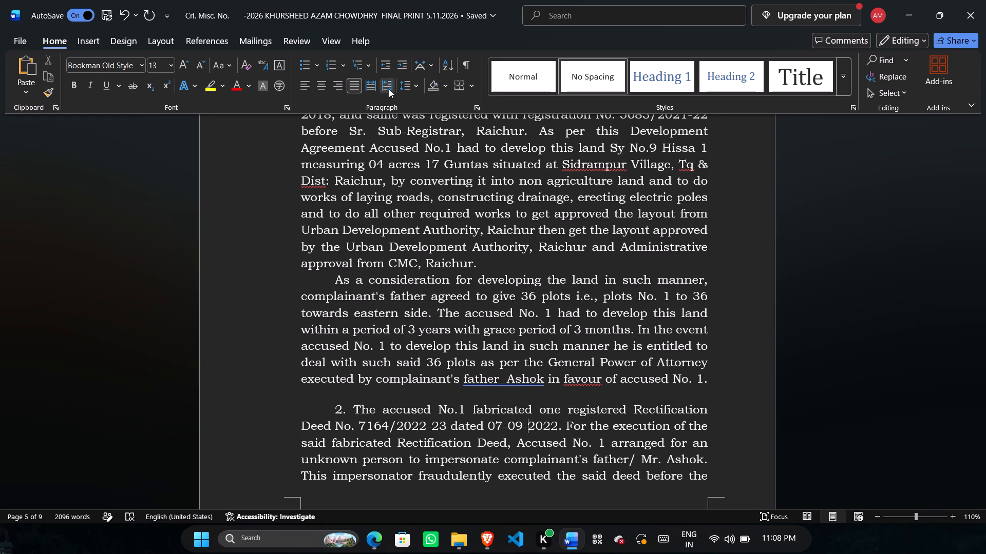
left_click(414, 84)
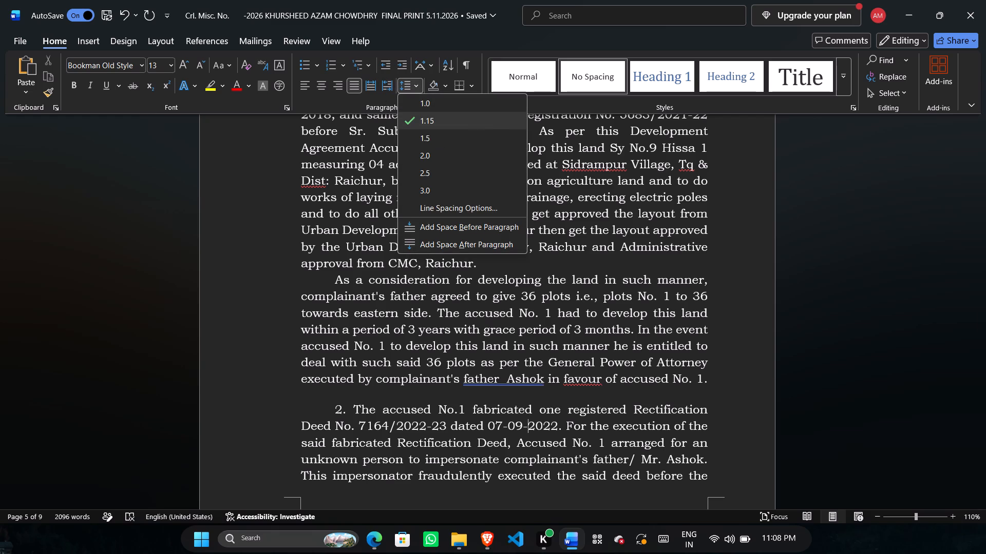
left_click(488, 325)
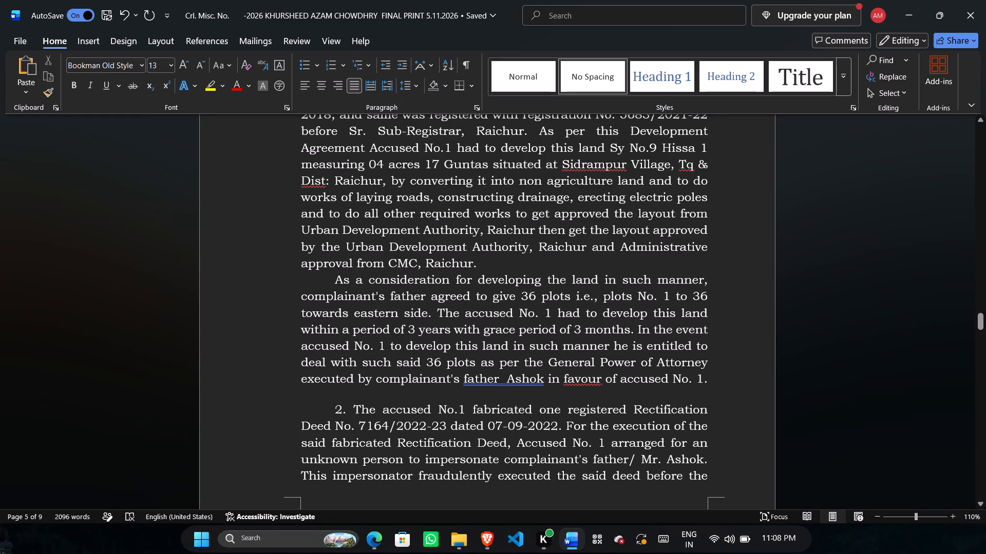
Remove the extra space before the father's name in "executed by complainant's father".
left_click(506, 382)
key("BackSpace")
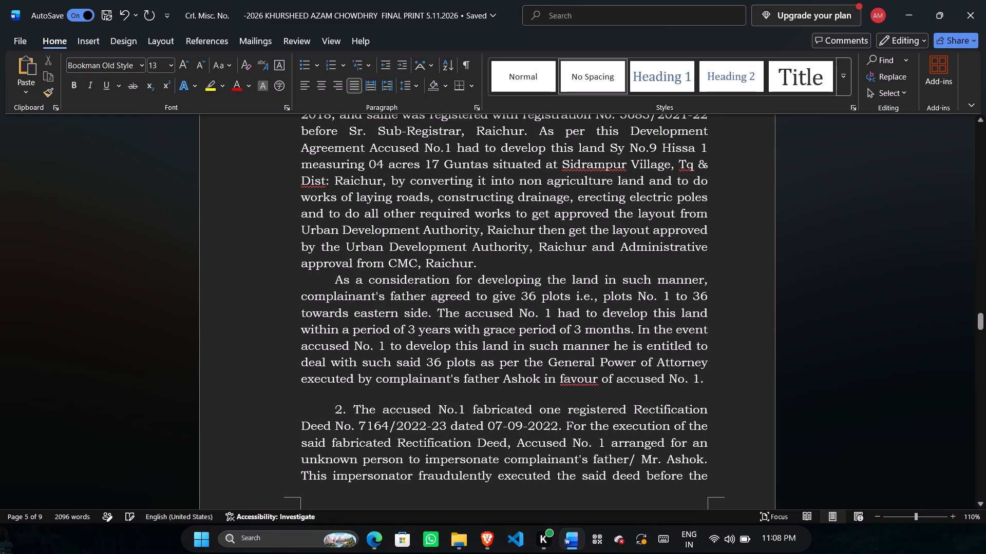
Bold the text from "executed registered Development Agreement dated 6th February 2018" through "before Sr. Sub-Registrar, Raichur", and save the document.
scroll(439, 334, "up", 1)
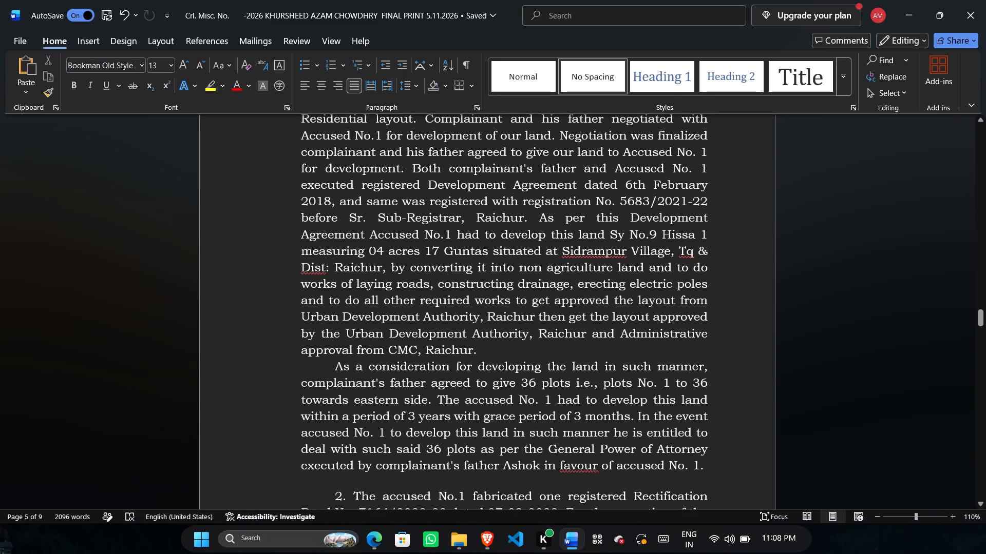
left_click(297, 187)
key("shift+Right")
key("shift+Right")
key("shift+Right")
key("shift+Right")
key("shift+Right")
key("shift+Right")
key("shift+Right")
key("shift+Right")
key("shift+Right")
key("shift+Right")
key("shift+Right")
key("shift+Right")
key("shift+Right")
key("shift+Right")
key("shift+Right")
key("shift+Right")
key("shift+Right")
key("shift+Right")
key("shift+Right")
key("shift+Right")
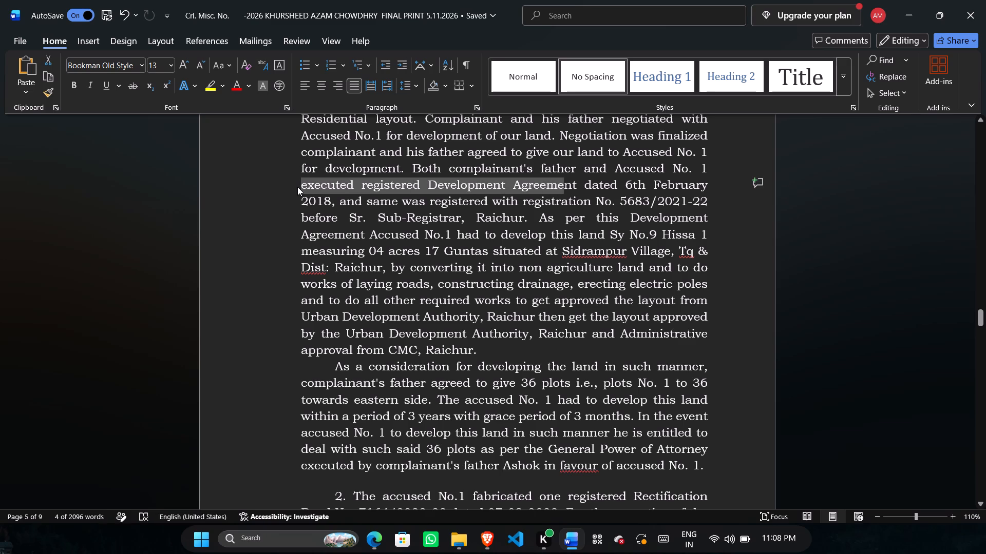
key("shift+Down")
key("shift+Right")
key("shift+Right")
key("shift+Right")
key("shift+Right")
key("shift+Right")
key("shift+Right")
key("shift+Right")
key("shift+Right")
key("shift+Right")
key("shift+Right")
key("shift+Right")
key("shift+Right")
key("shift+Right")
key("shift+Right")
key("shift+Right")
key("shift+Right")
key("shift+Right")
key("shift+Right")
key("shift+Right")
key("shift+Right")
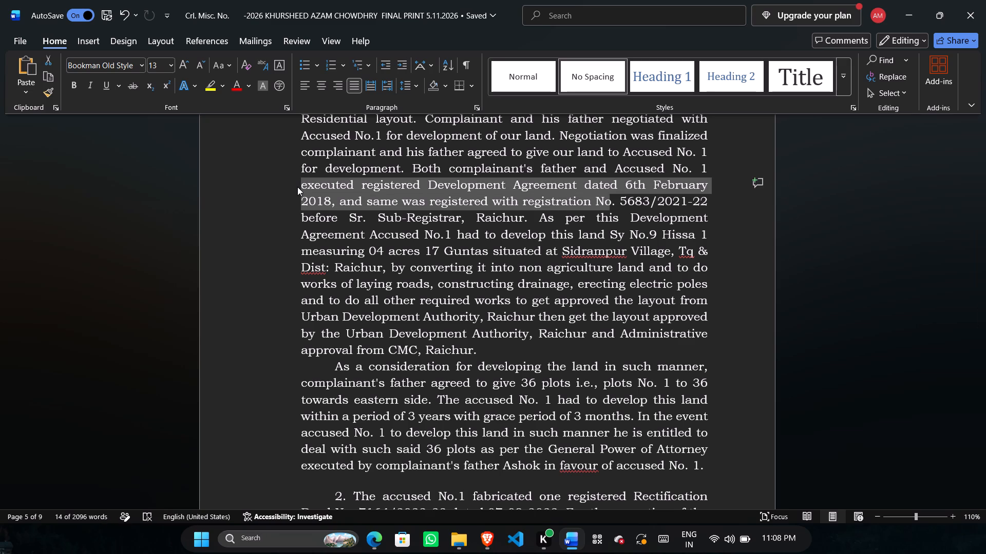
key("shift+Right")
key("shift+Right")
key("shift+Right")
key("shift+Right")
key("shift+Right")
key("shift+Right")
key("shift+Right")
key("shift+Right")
key("shift+Right")
key("shift+Right")
key("shift+Right")
key("shift+Right")
key("shift+Right")
key("shift+Right")
key("shift+Right")
key("shift+Right")
key("shift+Right")
key("shift+Right")
key("shift+Right")
key("shift+Right")
key("shift+Right")
key("shift+Right")
key("shift+Right")
key("shift+Right")
key("shift+Right")
key("shift+Right")
key("shift+Right")
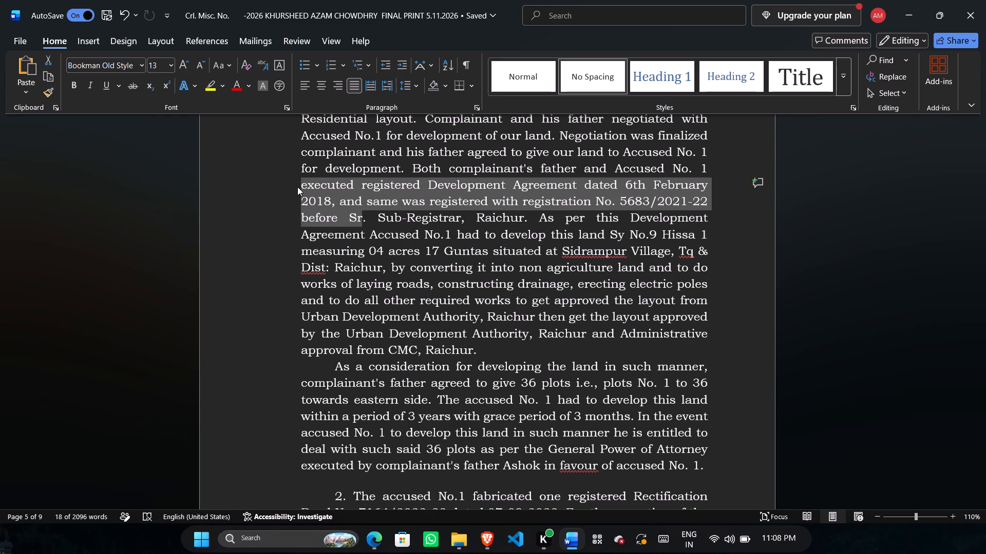
key("shift+Right")
key("shift+Right")
key("shift+Right")
key("shift+Right")
key("shift+Right")
key("shift+Right")
key("shift+Right")
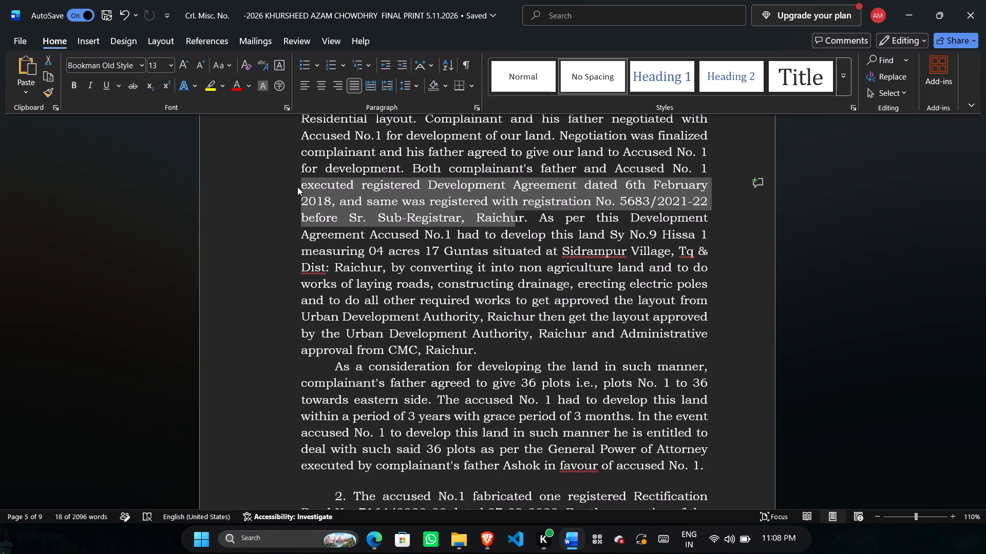
key("shift+Right")
key("ctrl+b")
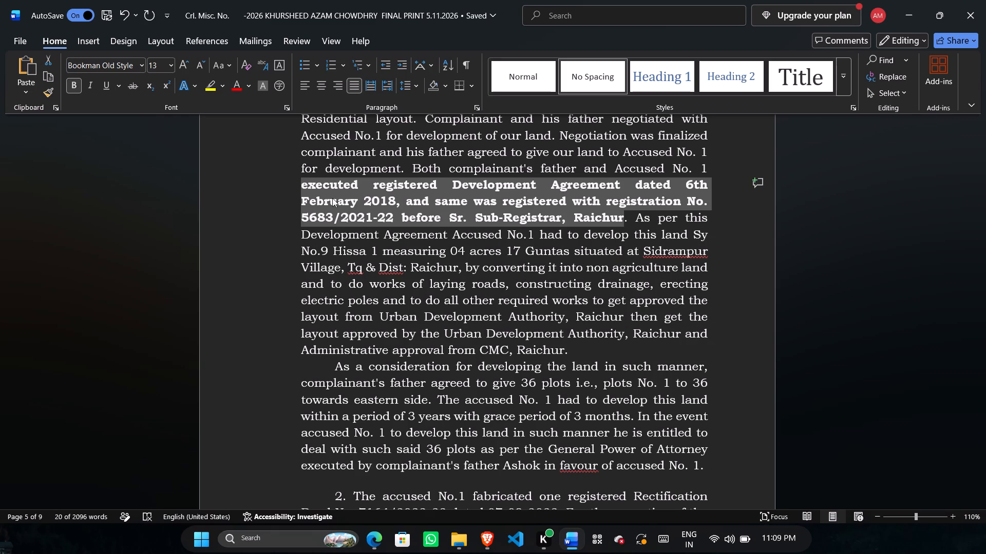
left_click(380, 227)
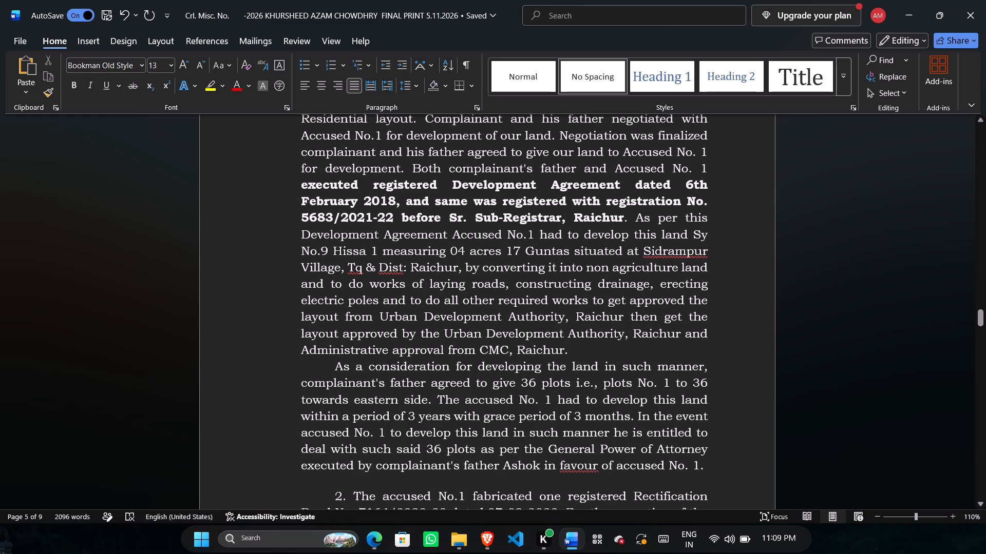
left_click(109, 13)
Review paragraph 2 of the Brief Facts, about the Rectification Deed, down to its last line.
scroll(668, 505, "down", 3)
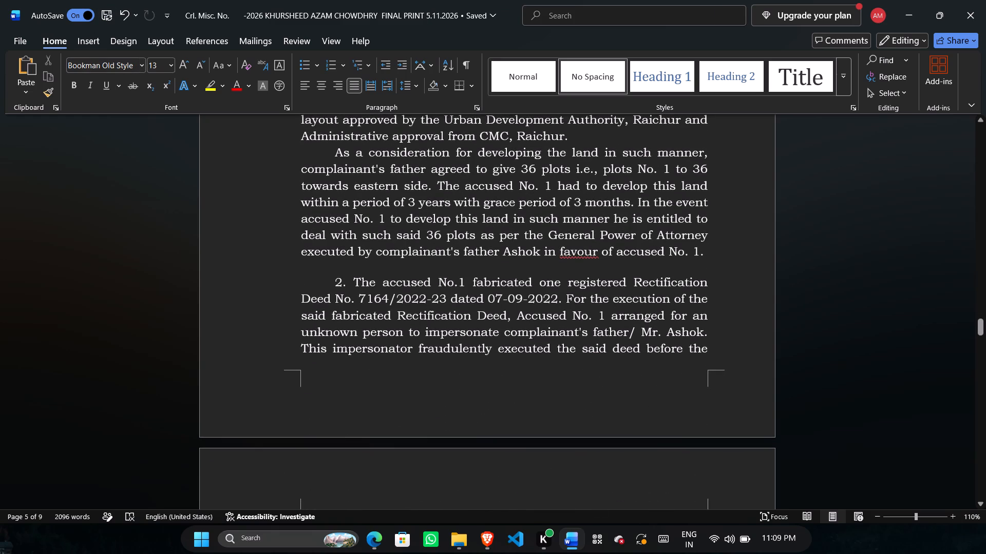
scroll(618, 427, "down", 6)
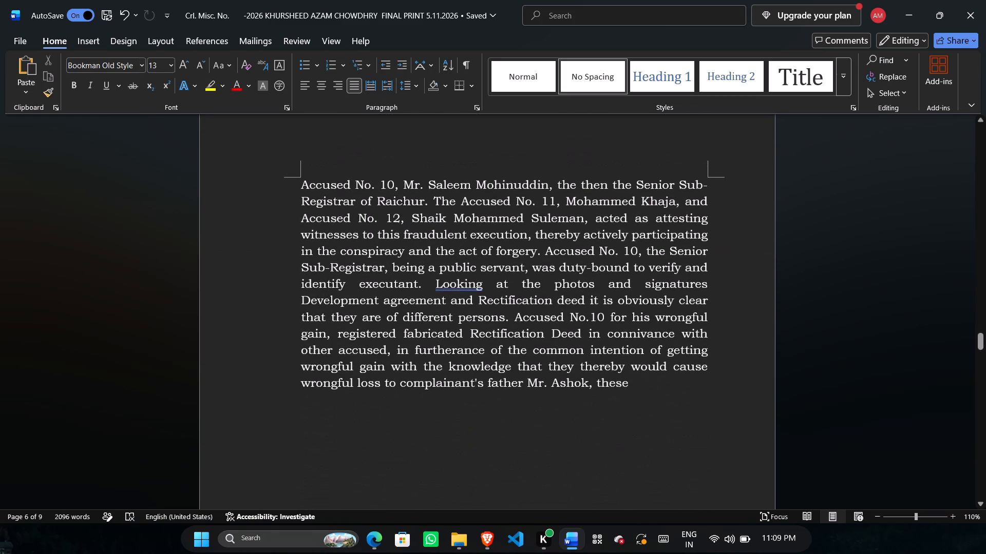
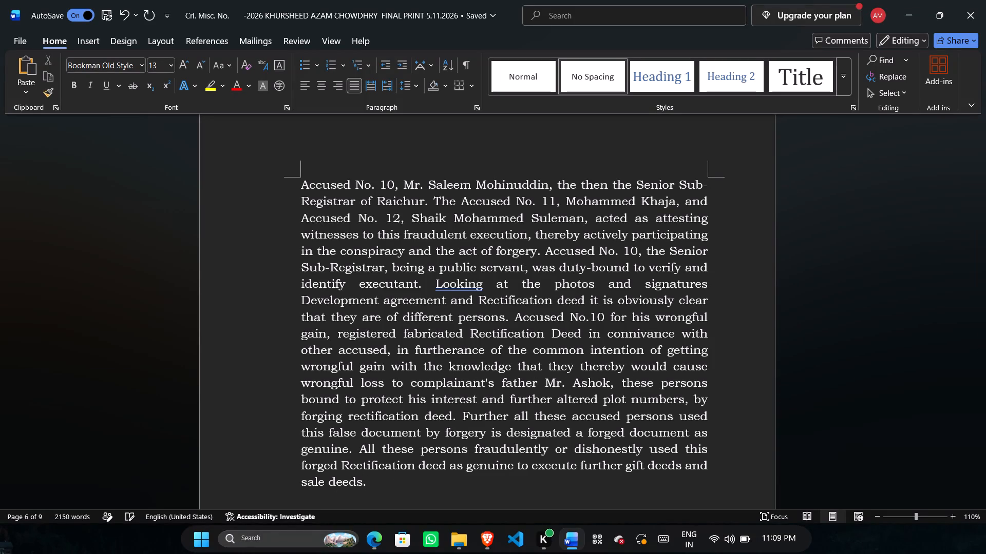
Italicize the sentence "Looking at the photos and signatures Development agreement and Rectification deed it is obviously clear that they are of different persons" in paragraph 2.
scroll(640, 450, "down", 1)
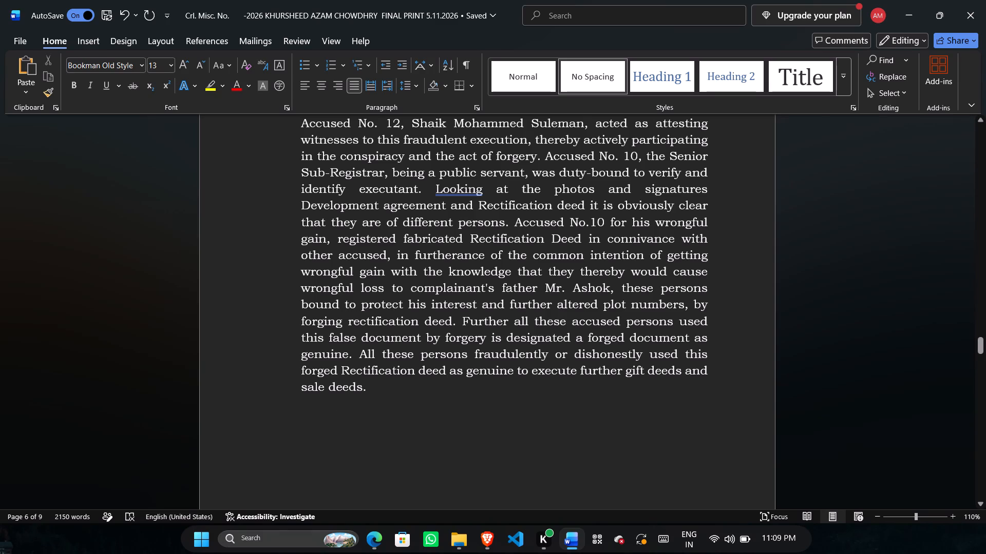
left_click(430, 190)
key("shift+Down")
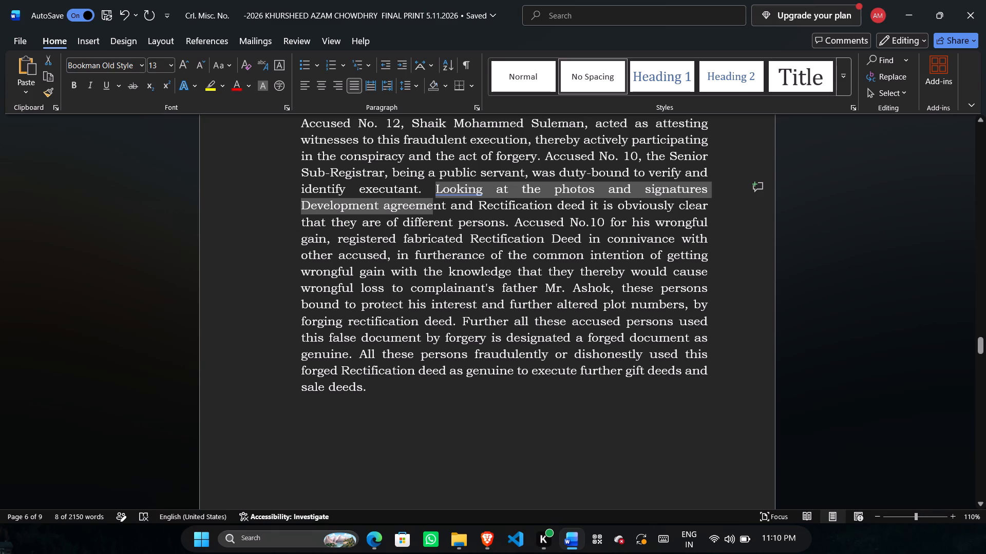
key("shift+Down")
key("shift+Right")
key("shift+Right")
key("shift+Right")
key("shift+Right")
key("shift+Right")
key("shift+Right")
key("shift+Right")
key("shift+Right")
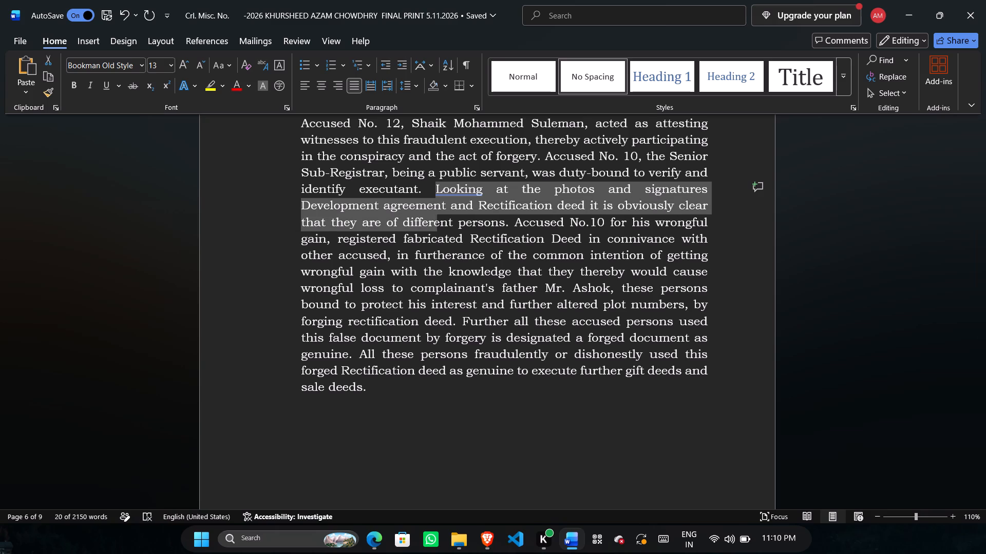
key("shift+Right")
key("shift+Right")
key("shift+Right")
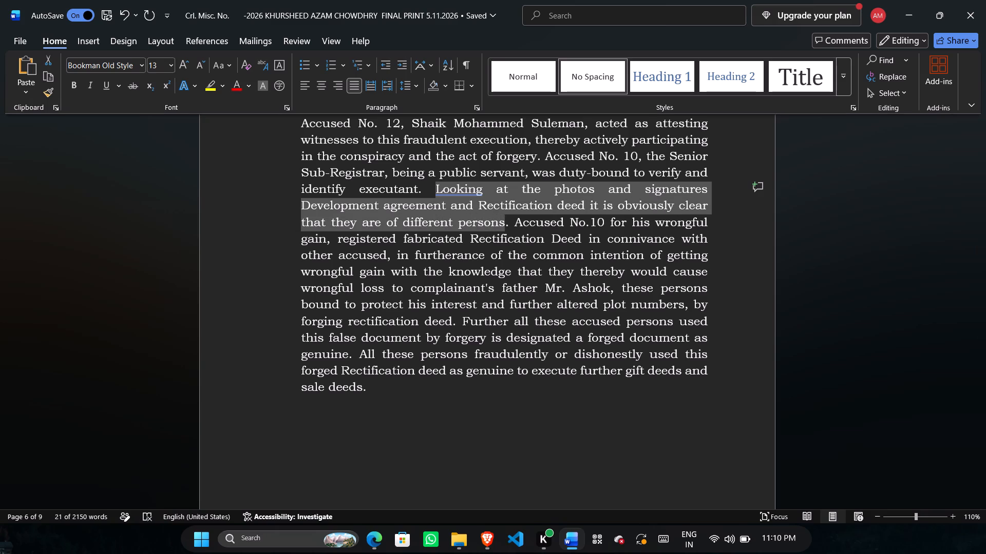
left_click(89, 85)
left_click(460, 231)
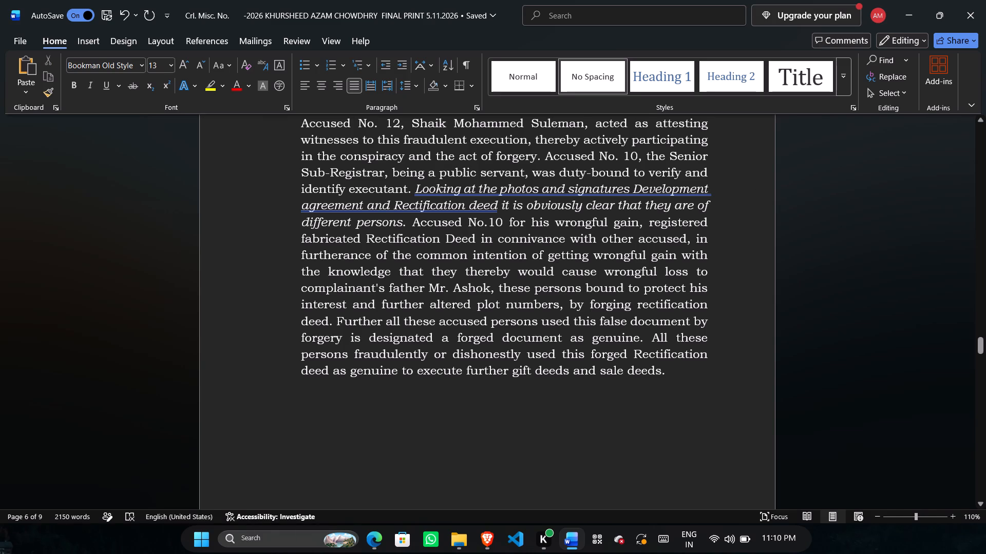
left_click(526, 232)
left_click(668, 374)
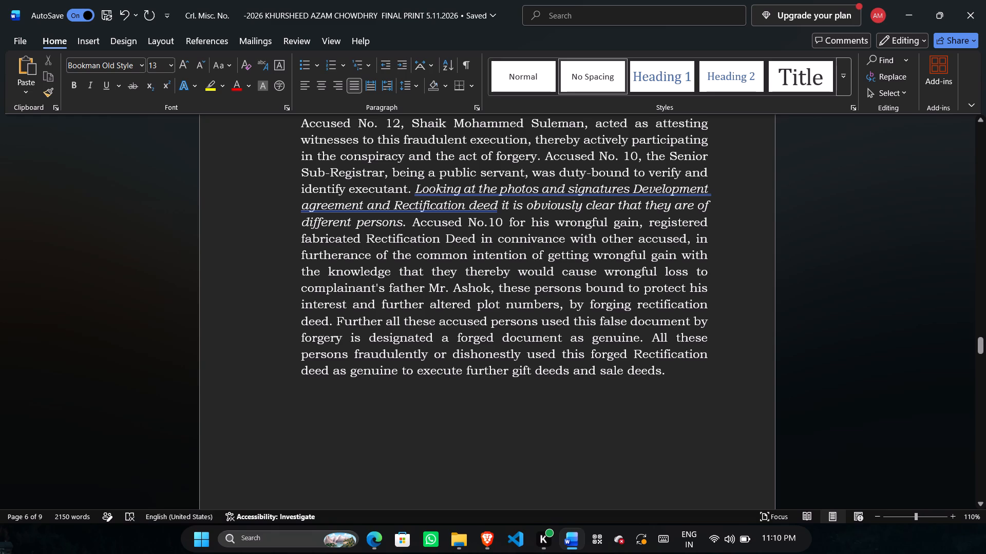
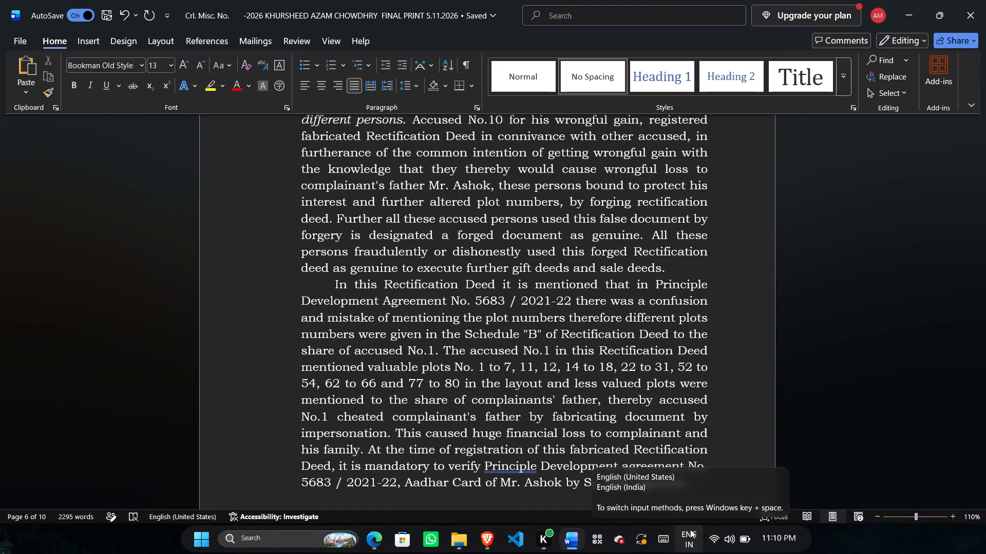
Continue the Rectification Deed paragraph by adding a space after "Aadhar Card of Mr. Ashok by Sr. Sub registrar,".
scroll(690, 529, "down", 1)
scroll(654, 394, "down", 4)
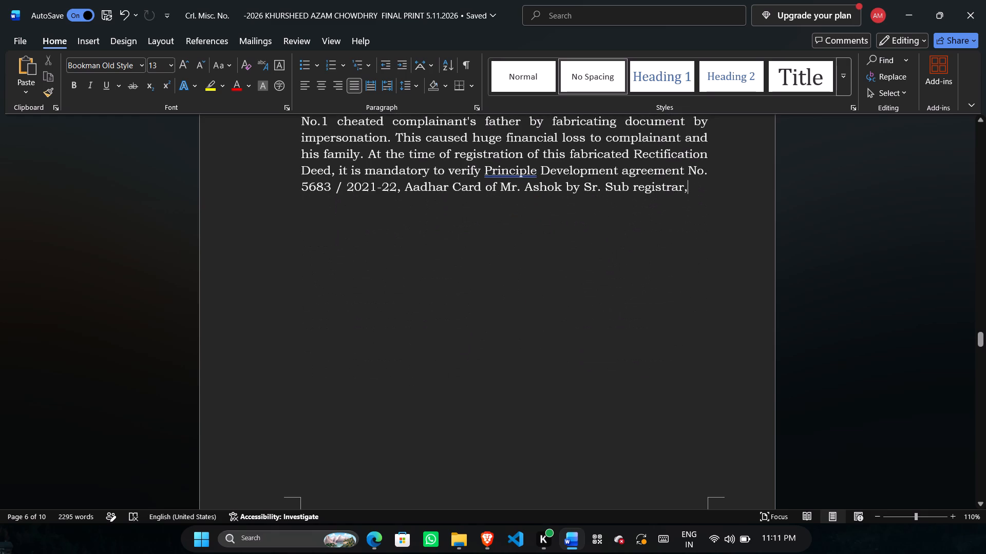
key("space")
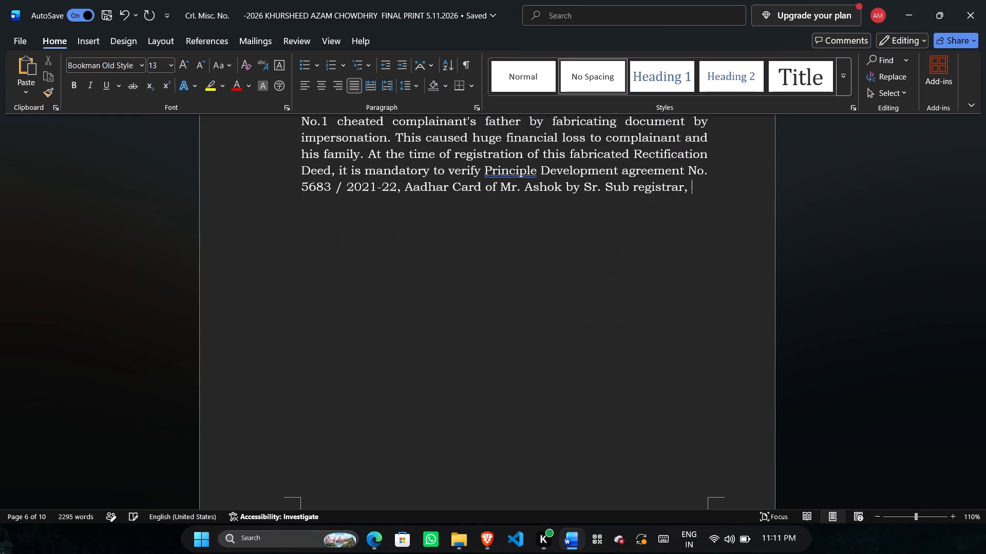
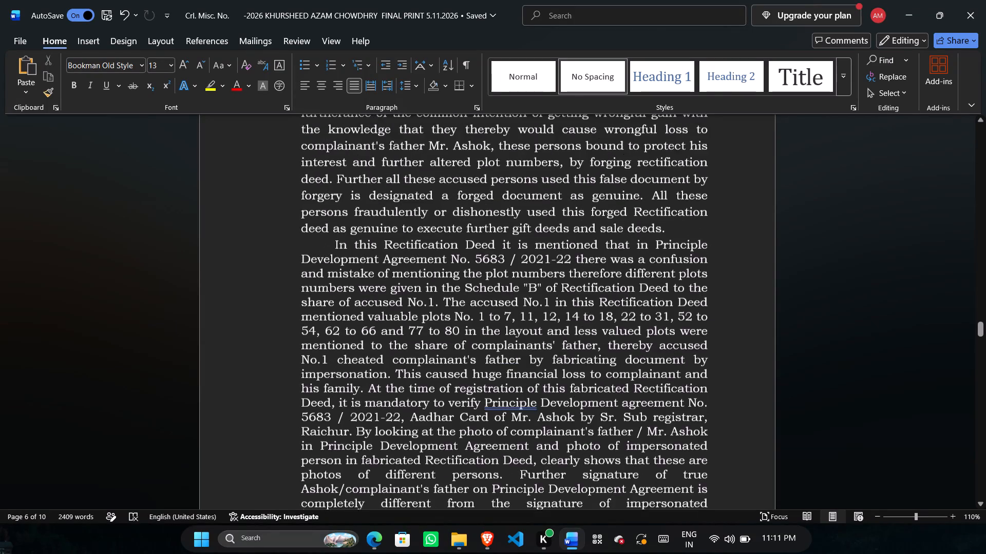
Save the revised bail application document.
scroll(330, 339, "up", 7)
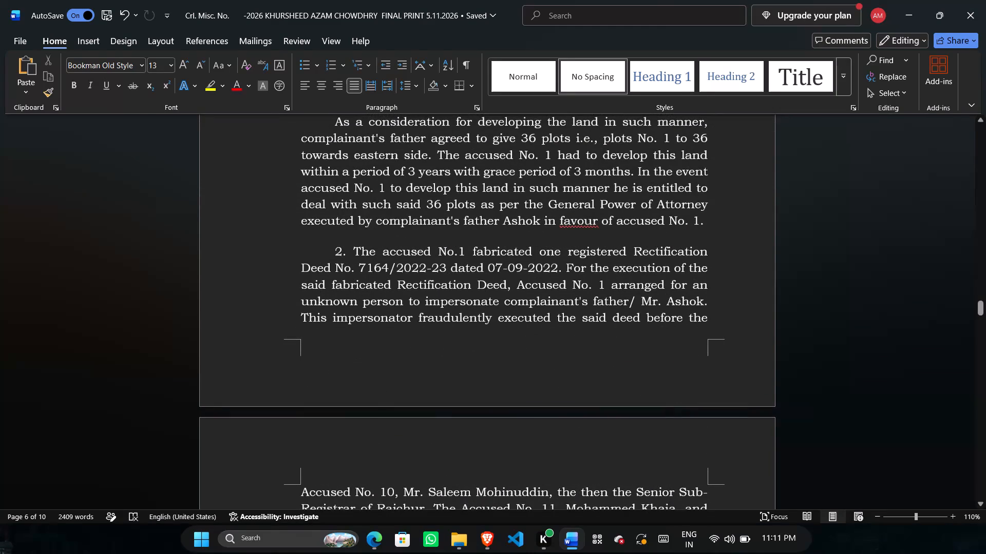
left_click(105, 14)
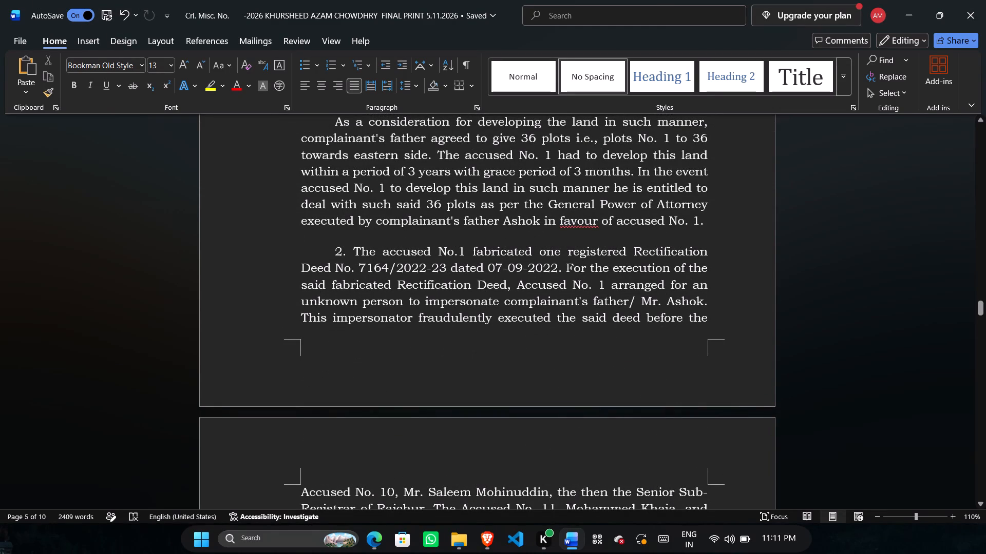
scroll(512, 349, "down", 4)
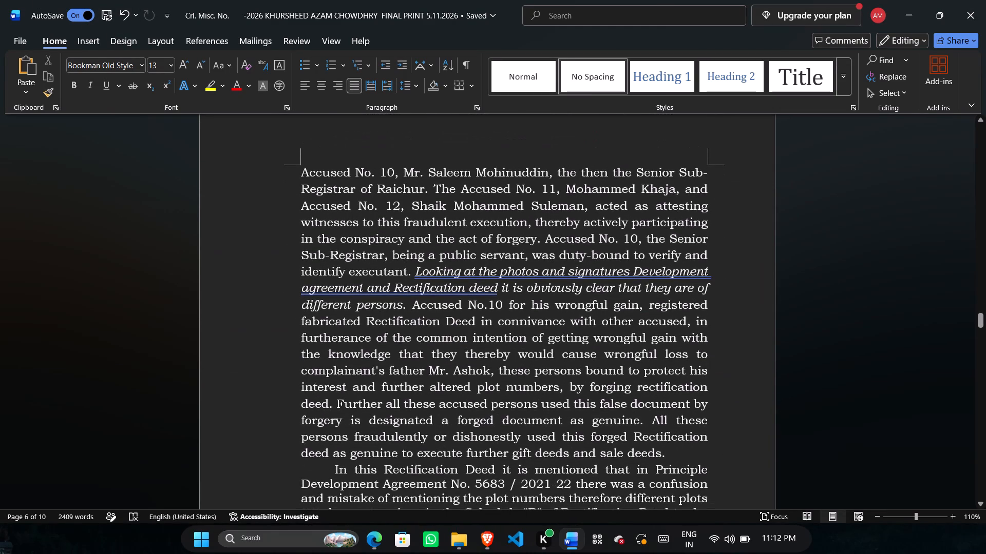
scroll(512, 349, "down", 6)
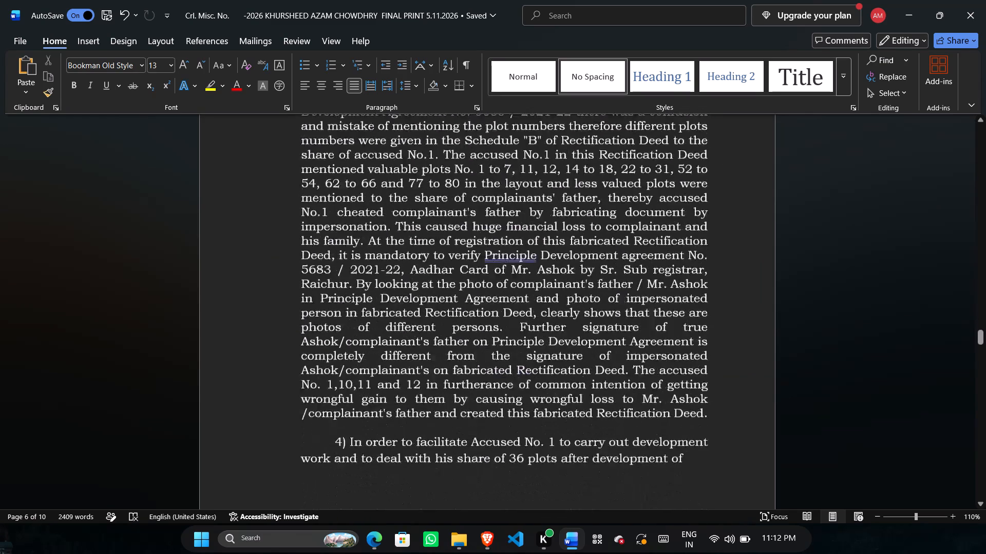
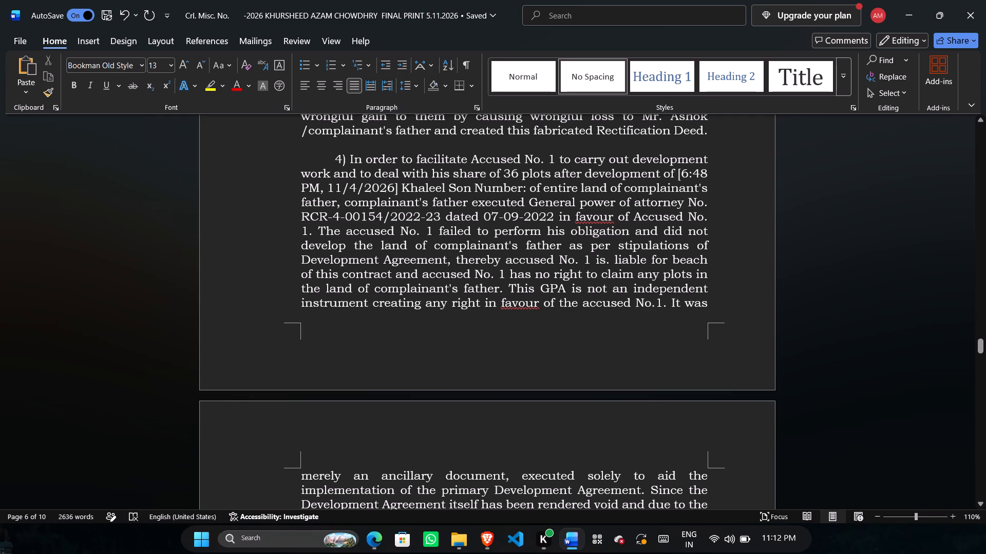
Delete the pasted chat timestamp, sender label and extra "of" after "development" in paragraph 4.
left_click(526, 191)
key("BackSpace")
key("BackSpace")
key("BackSpace")
key("BackSpace")
key("BackSpace")
key("BackSpace")
key("BackSpace")
key("BackSpace")
key("BackSpace")
key("BackSpace")
key("BackSpace")
key("BackSpace")
key("BackSpace")
key("BackSpace")
key("BackSpace")
key("BackSpace")
key("BackSpace")
key("BackSpace")
key("BackSpace")
key("BackSpace")
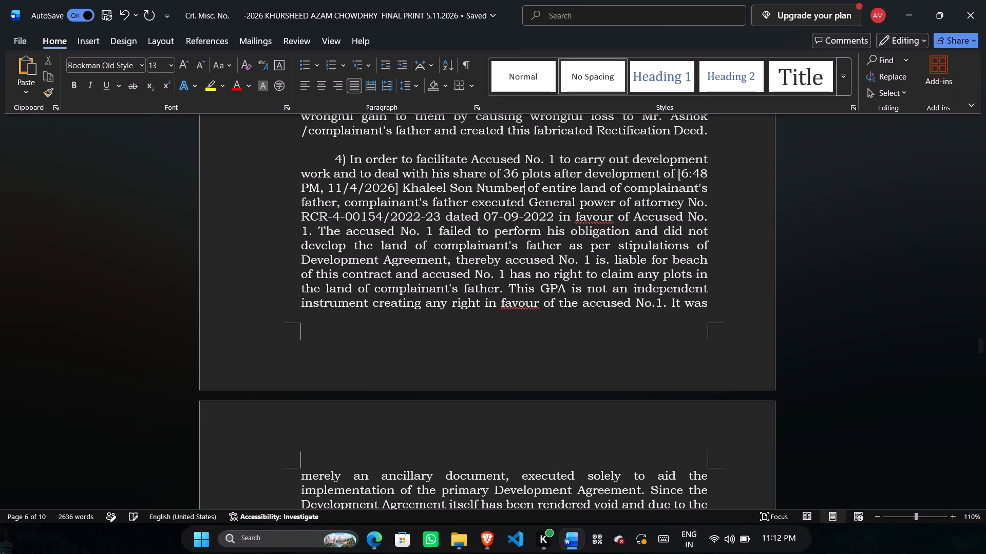
key("BackSpace")
key("BackSpace")
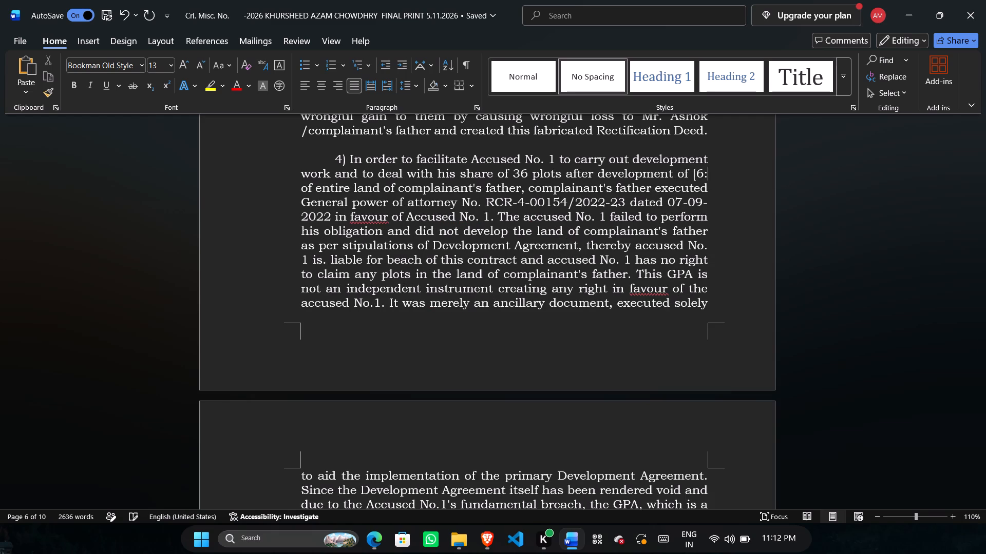
key("BackSpace")
key("BackSpace")
key("BackSpace")
key("BackSpace")
key("BackSpace")
key("BackSpace")
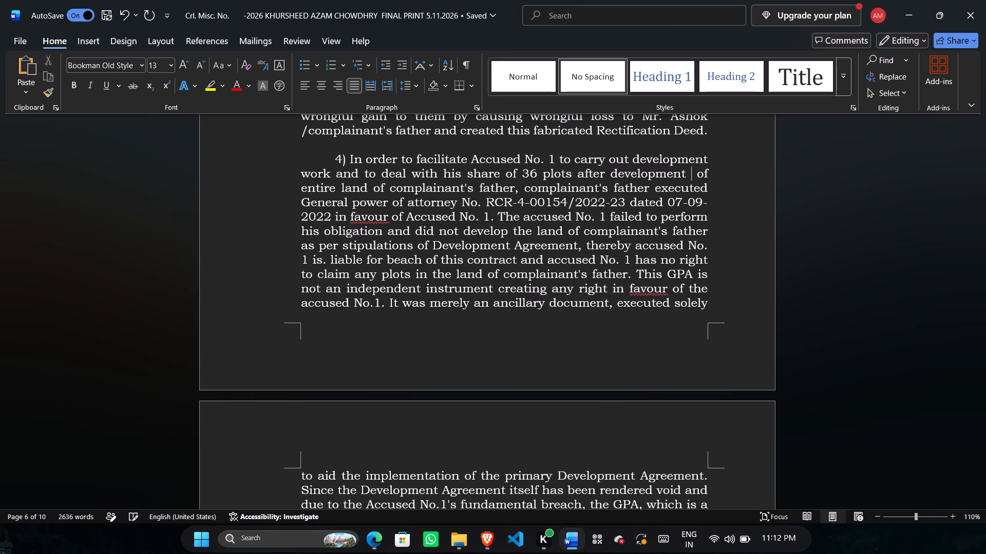
key("BackSpace")
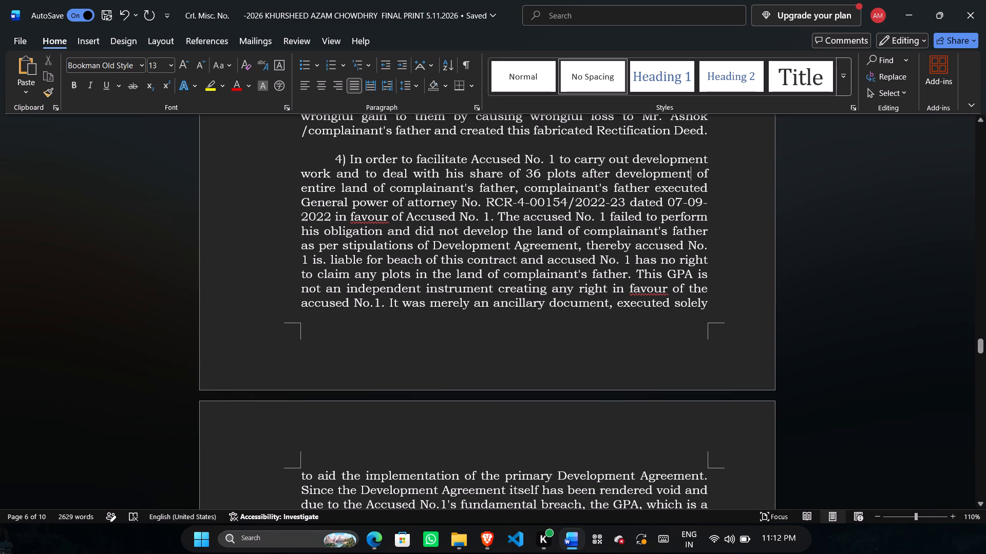
Slightly increase the line spacing of paragraph 4 and save the document.
left_click(450, 193)
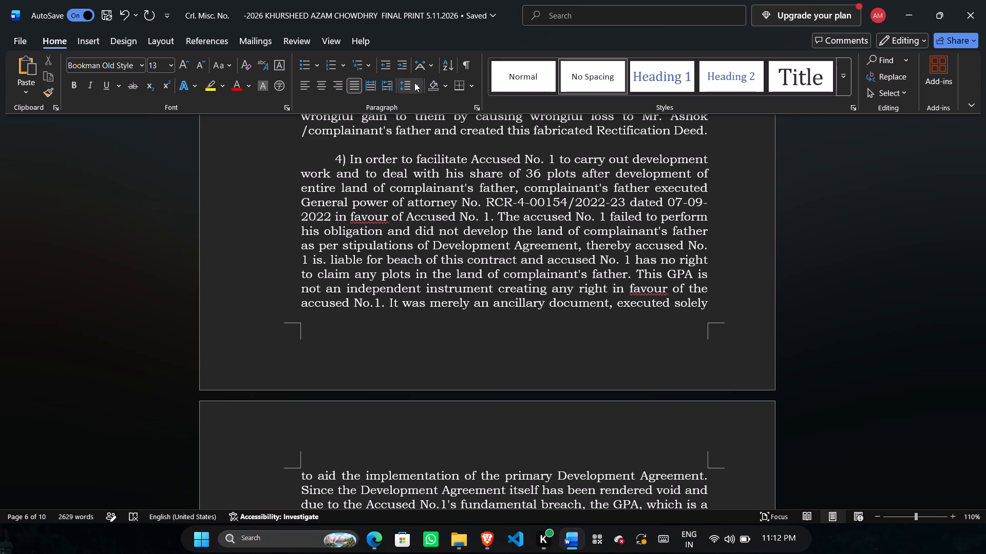
left_click(414, 83)
left_click(423, 117)
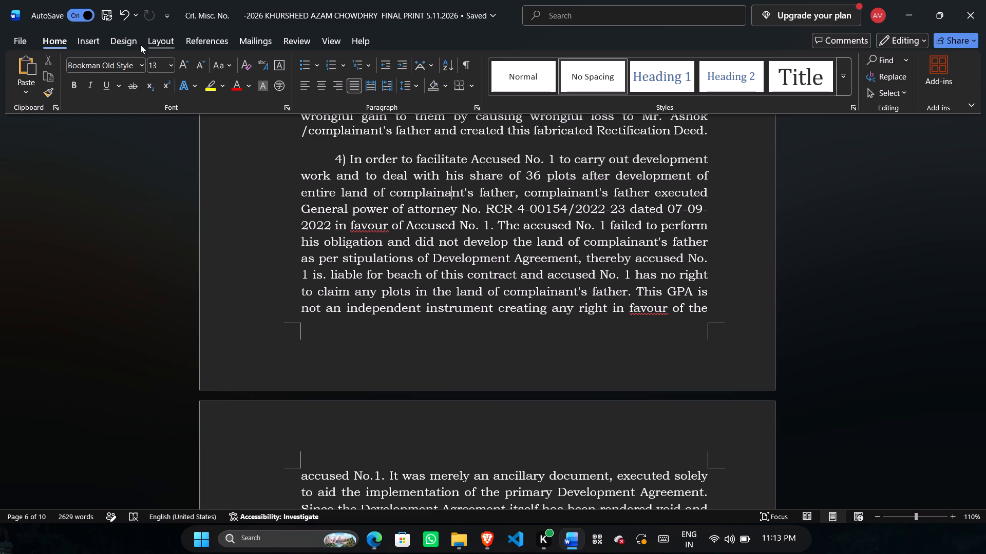
left_click(106, 12)
Delete the pasted chat timestamp and sender label in front of "5) The accused No. 1 by misusing Power of Attorney".
scroll(671, 350, "down", 3)
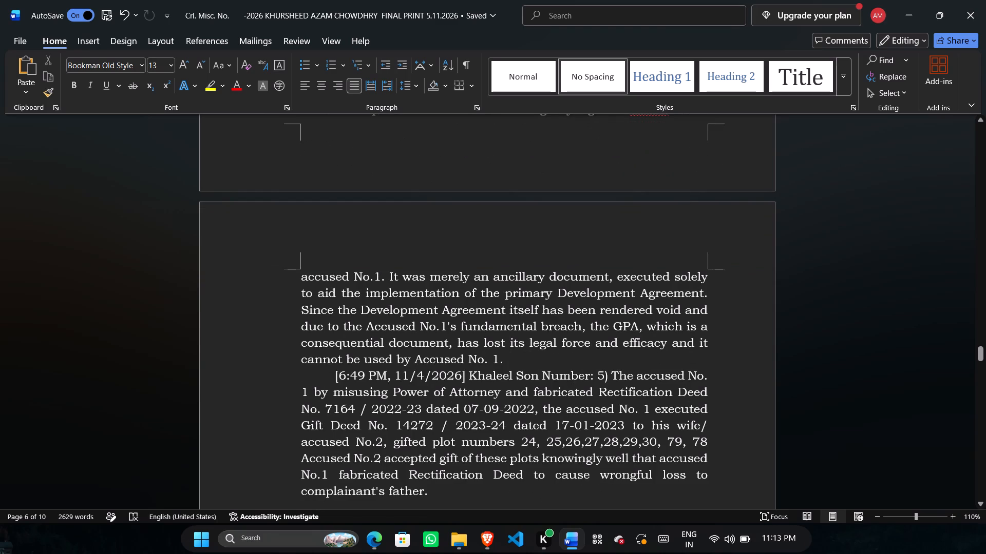
left_click(598, 383)
key("BackSpace")
key("BackSpace")
key("BackSpace")
key("BackSpace")
key("BackSpace")
key("BackSpace")
key("BackSpace")
key("BackSpace")
key("BackSpace")
key("BackSpace")
key("BackSpace")
key("BackSpace")
key("BackSpace")
key("BackSpace")
key("BackSpace")
key("BackSpace")
key("BackSpace")
key("BackSpace")
key("BackSpace")
key("BackSpace")
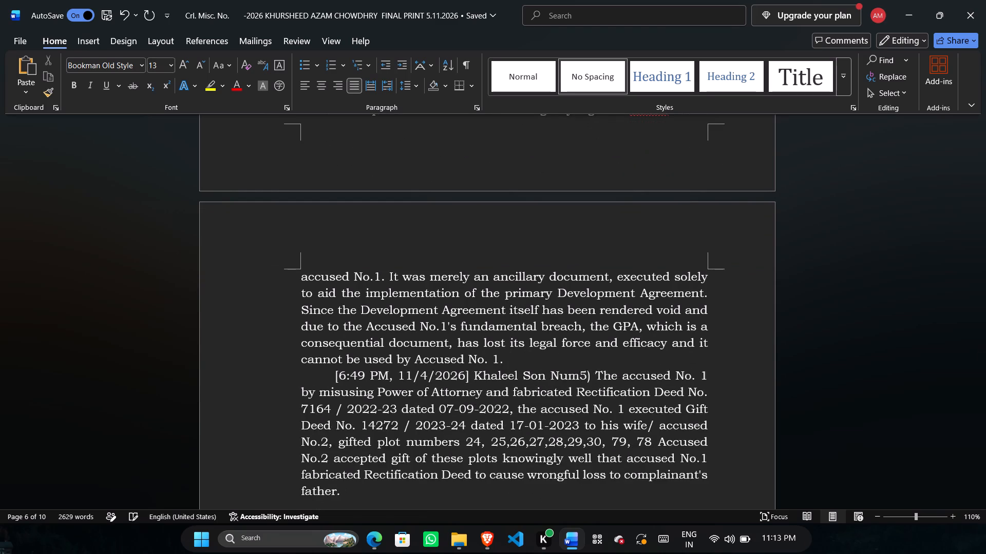
key("BackSpace")
key("BackSpace")
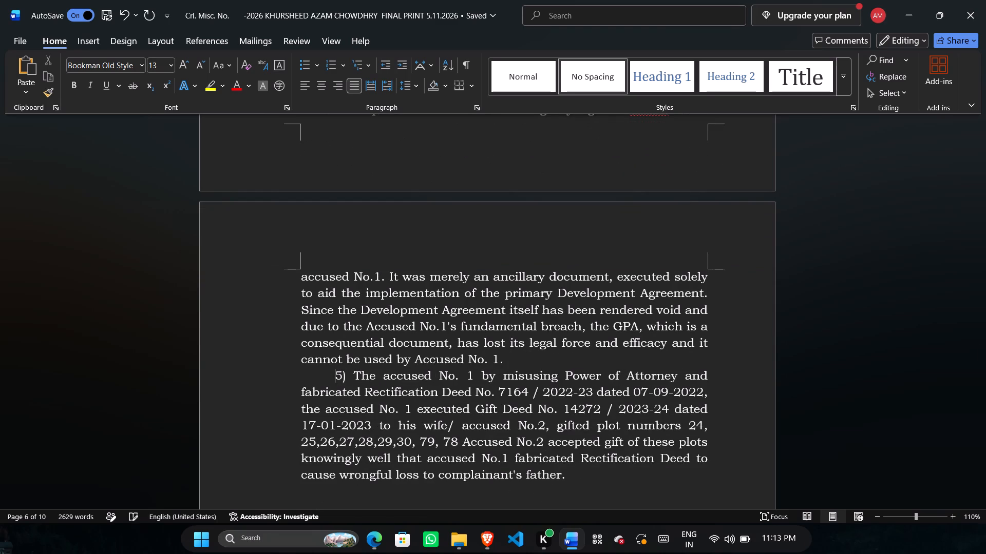
Insert a blank line between paragraphs 4 and 5 and save the document.
key("Return")
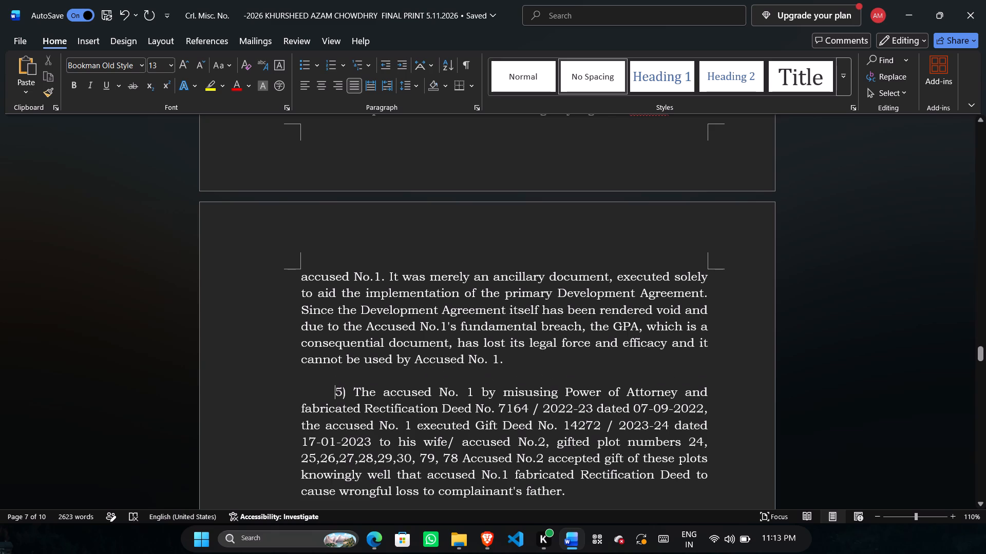
left_click(108, 15)
Reduce the blank line above paragraph 5 to font size 5 and save the document.
scroll(489, 426, "down", 1)
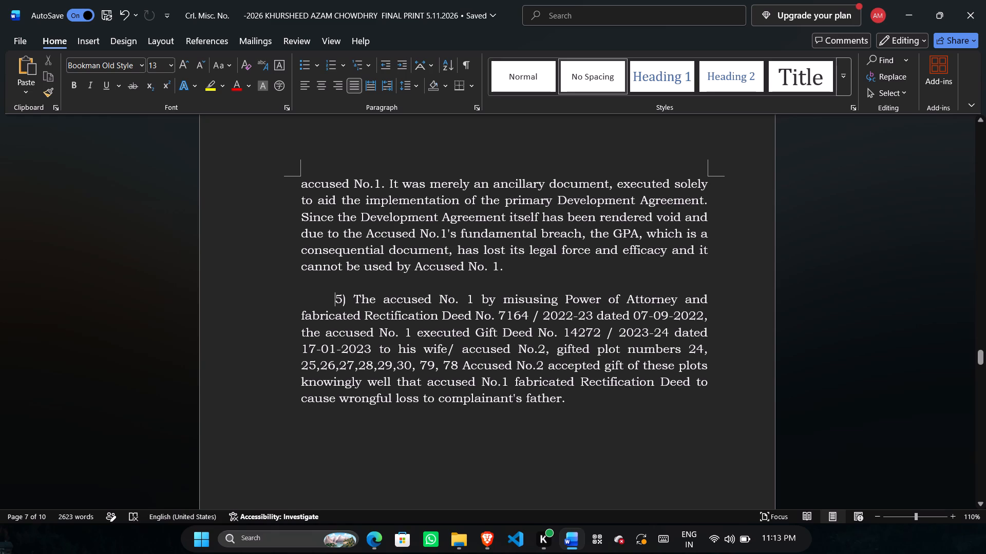
left_click(431, 282)
key("ctrl+shift+comma")
key("ctrl+shift+comma")
key("ctrl+shift+comma")
key("ctrl+shift+comma")
key("ctrl+shift+comma")
key("ctrl+shift+comma")
key("ctrl+shift+comma")
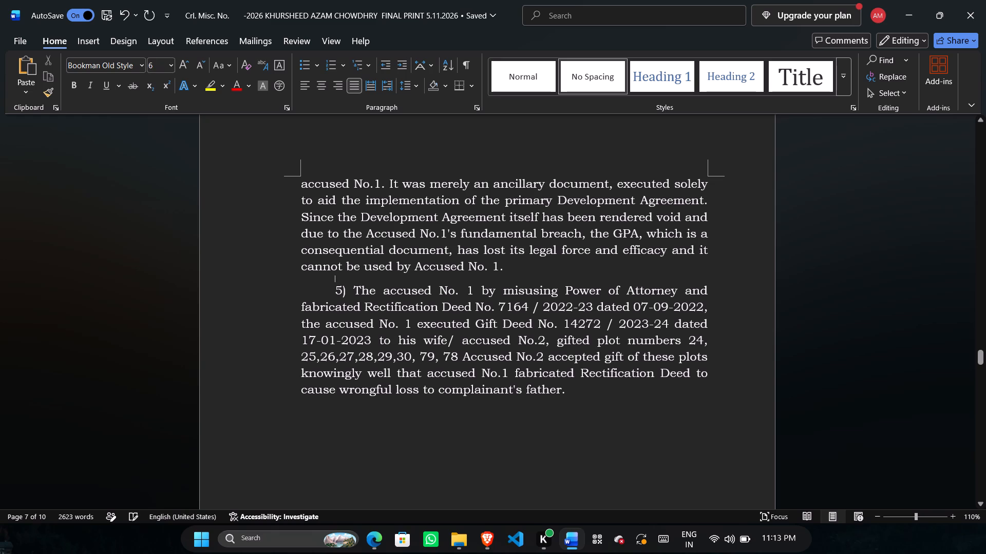
key("ctrl+shift+comma")
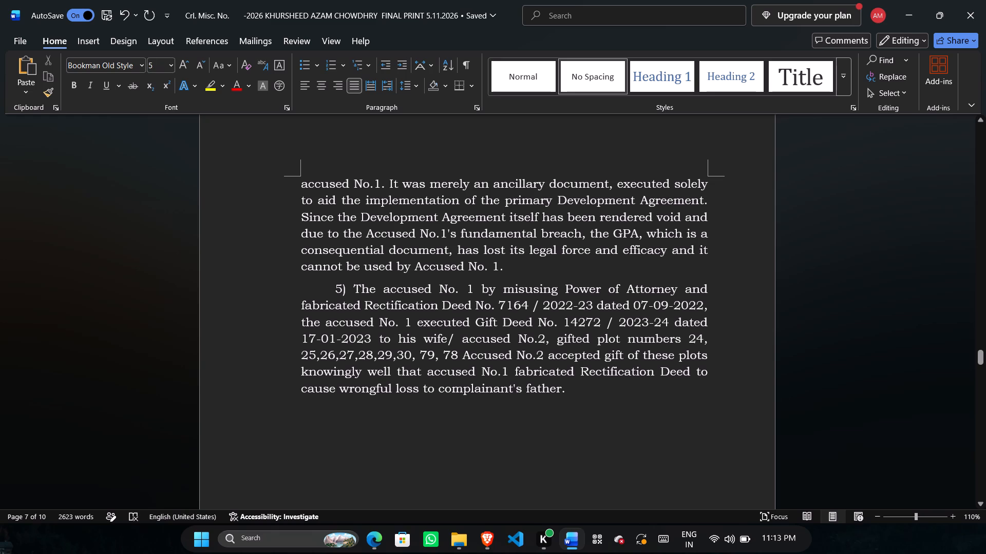
left_click(106, 14)
Add a new line after the end of paragraph 5, following "complainant's father.".
left_click(612, 420)
left_click(618, 394)
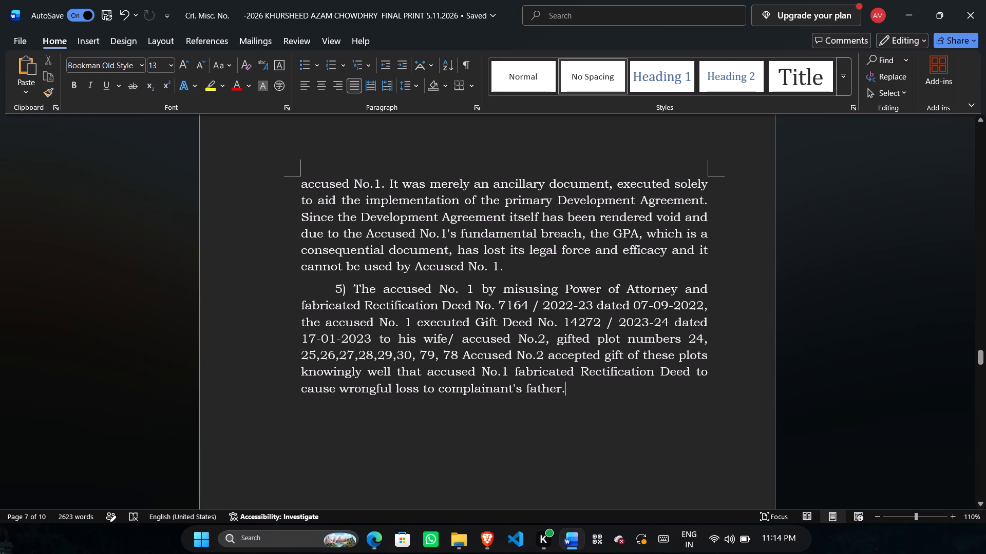
key("Return")
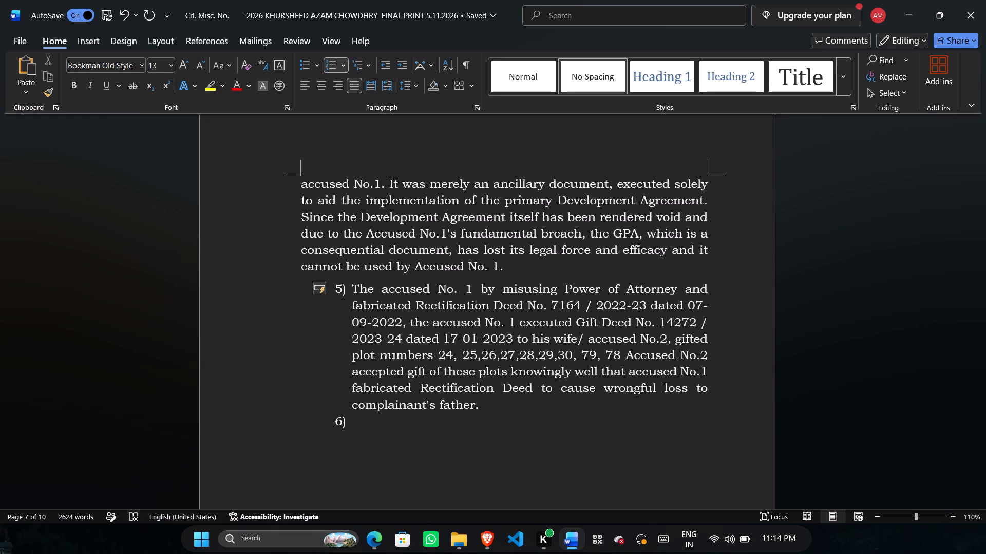
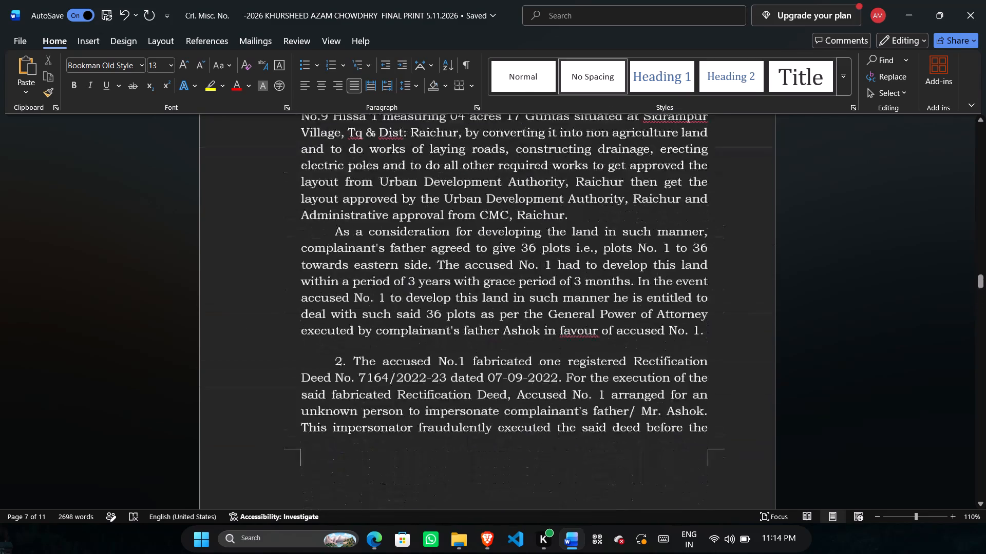
Delete the repeated pasted chat line, including its timestamp and sender label, above "expressed his desire to develop" in Brief Facts paragraph 1.
scroll(604, 465, "up", 3)
scroll(604, 465, "down", 3)
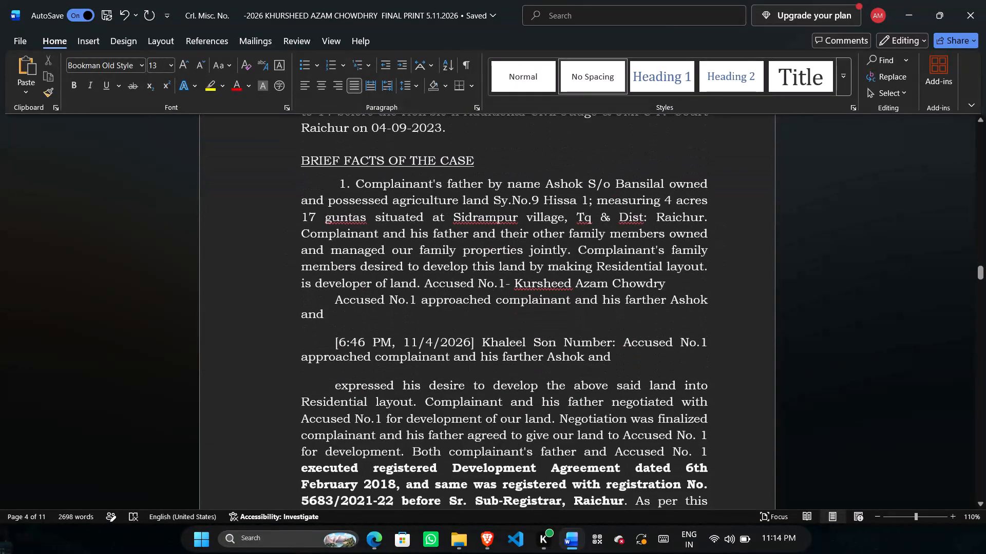
scroll(604, 465, "down", 1)
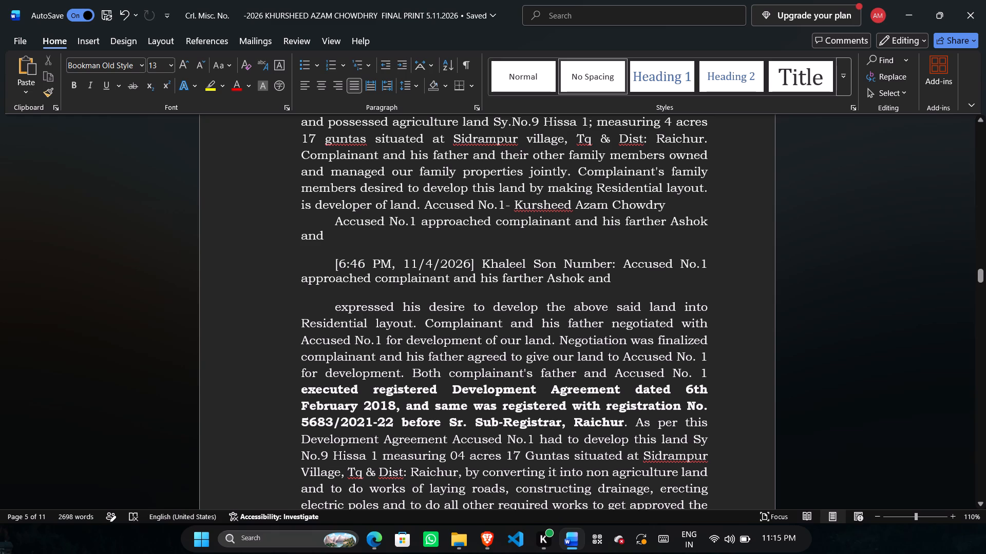
left_click(624, 276)
key("BackSpace")
key("BackSpace")
key("BackSpace")
key("BackSpace")
key("BackSpace")
key("BackSpace")
key("BackSpace")
key("BackSpace")
key("BackSpace")
key("BackSpace")
key("BackSpace")
key("BackSpace")
key("BackSpace")
key("BackSpace")
key("BackSpace")
key("BackSpace")
key("BackSpace")
key("BackSpace")
key("BackSpace")
key("BackSpace")
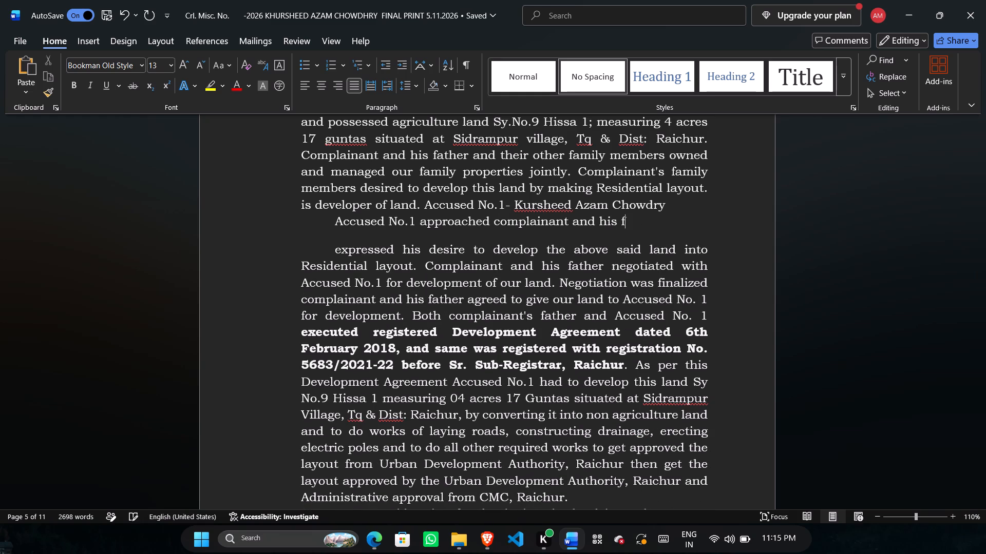
Undo the excess deletions so the text above again ends with "complainant and his farther Ashok and".
key("ctrl+z")
key("ctrl+z")
key("ctrl+z")
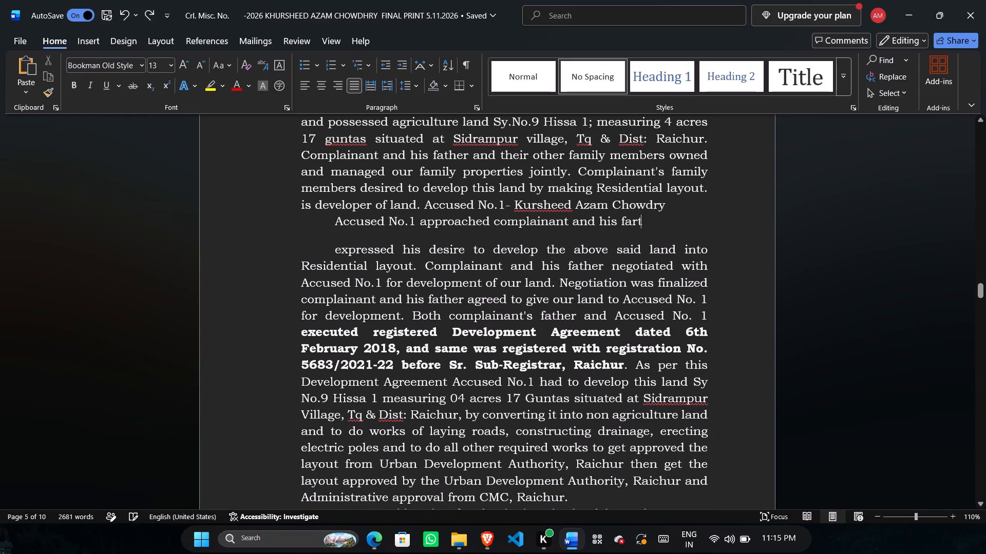
key("ctrl+z")
key("ctrl+z")
key("ctrl+z")
key("ctrl+z")
key("ctrl+z")
key("ctrl+z")
key("ctrl+z")
key("ctrl+z")
key("ctrl+z")
key("ctrl+z")
key("ctrl+z")
key("ctrl+z")
key("ctrl+z")
key("ctrl+z")
key("ctrl+z")
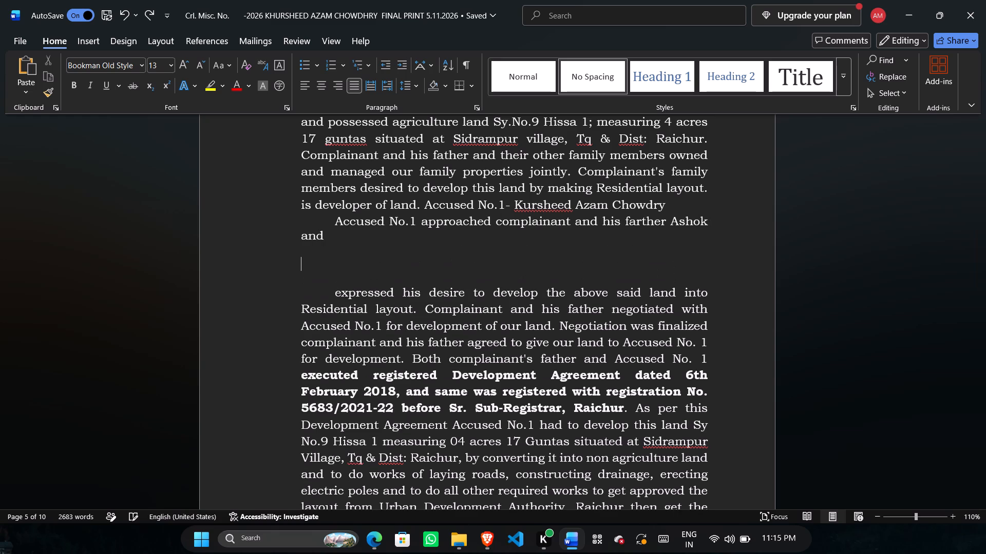
Join "expressed his desire to develop" onto the sentence ending "Ashok and", separated by one space, and save the document.
key("Delete")
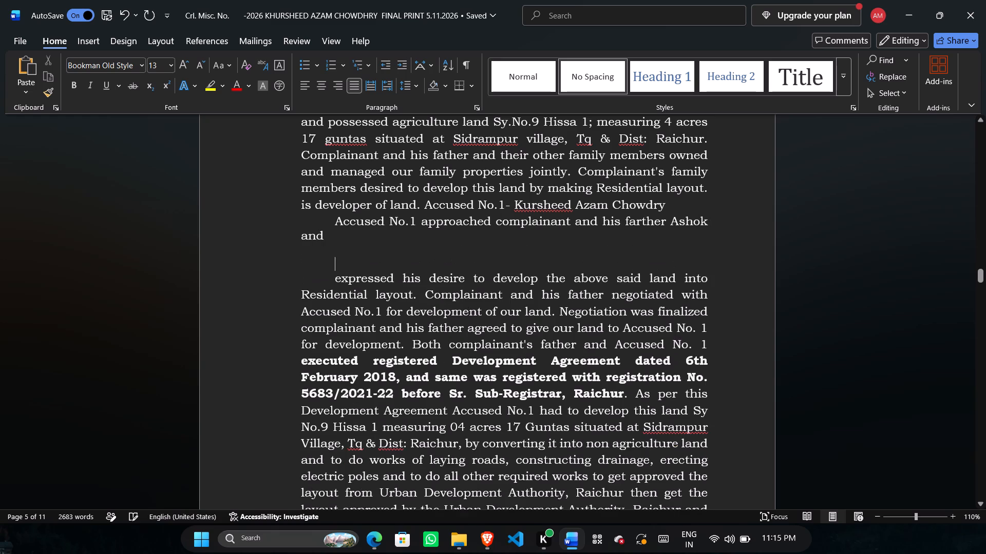
key("Delete")
key("BackSpace")
key("BackSpace")
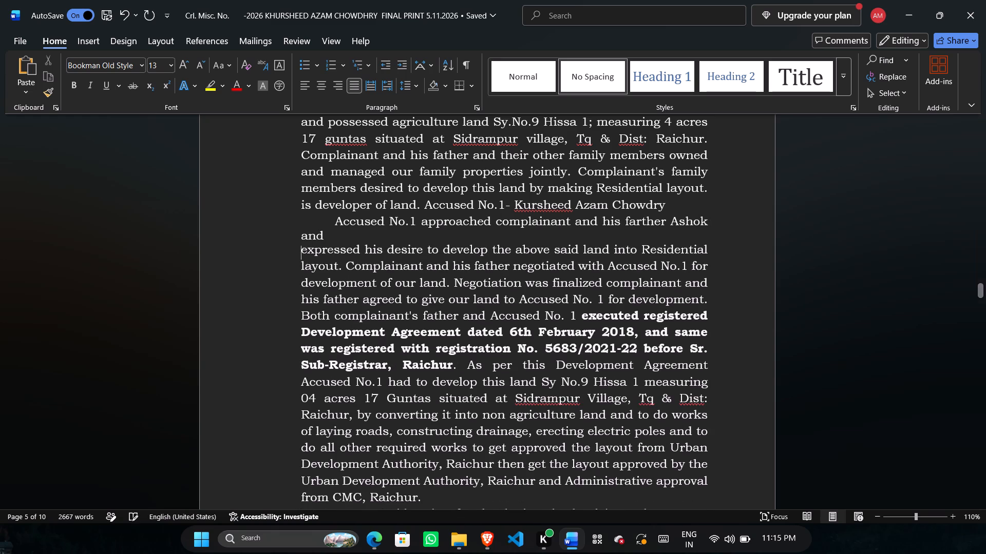
key("BackSpace")
key("space")
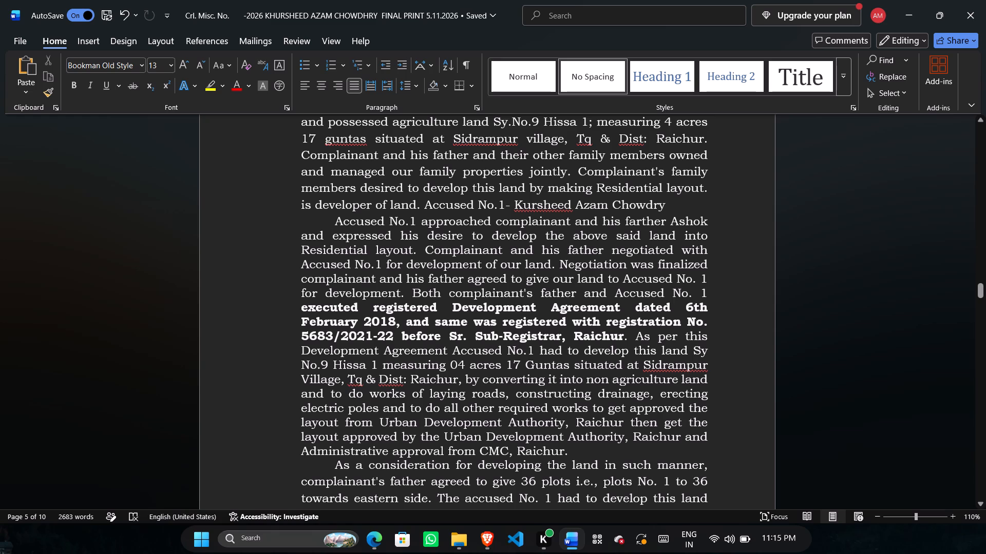
left_click(106, 16)
Set the line spacing of the joined paragraph beginning "Accused No.1 approached complainant" to 1.15.
left_click(548, 403)
left_click(414, 85)
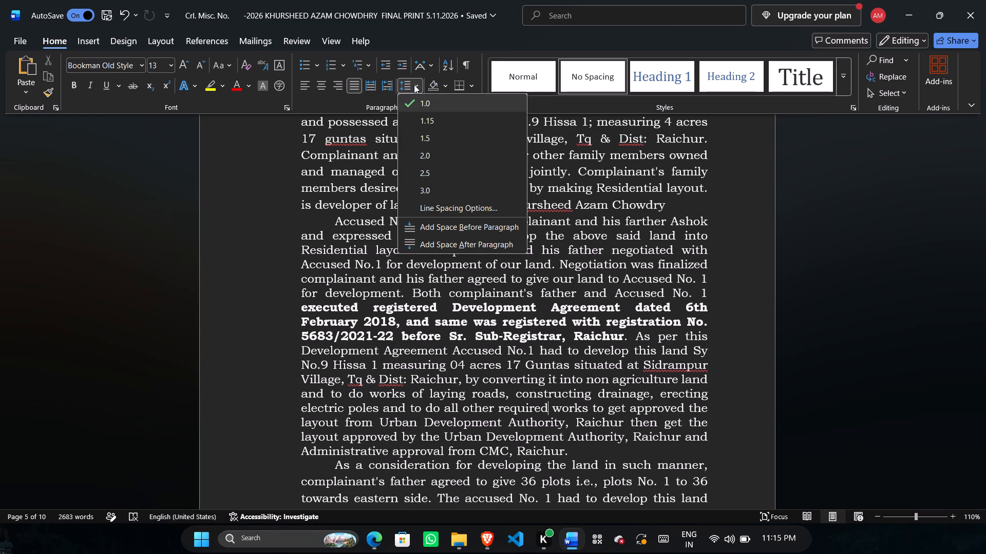
left_click(433, 124)
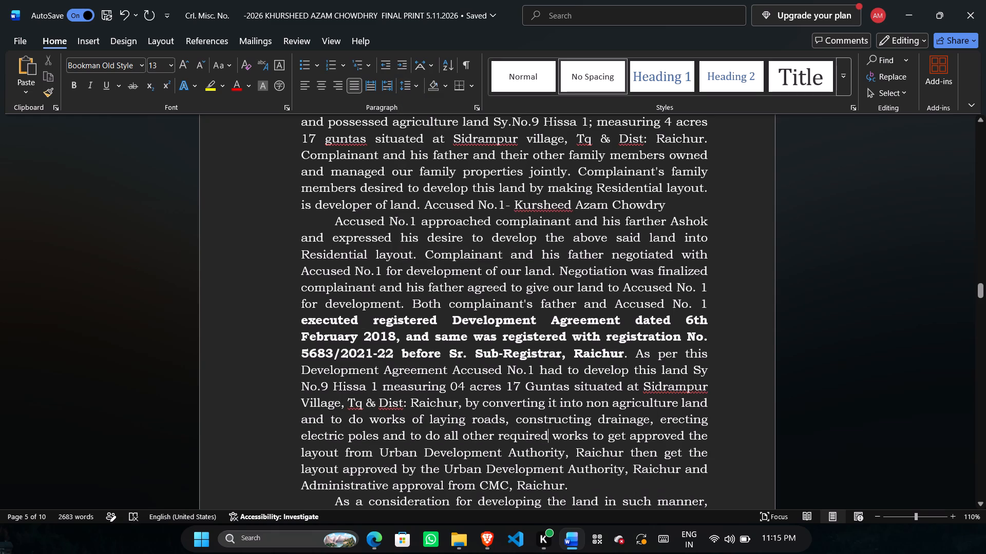
Make the text from "non agriculture land" through "Administrative approval from CMC, Raichur" bold and italic, and save the document.
scroll(564, 428, "down", 1)
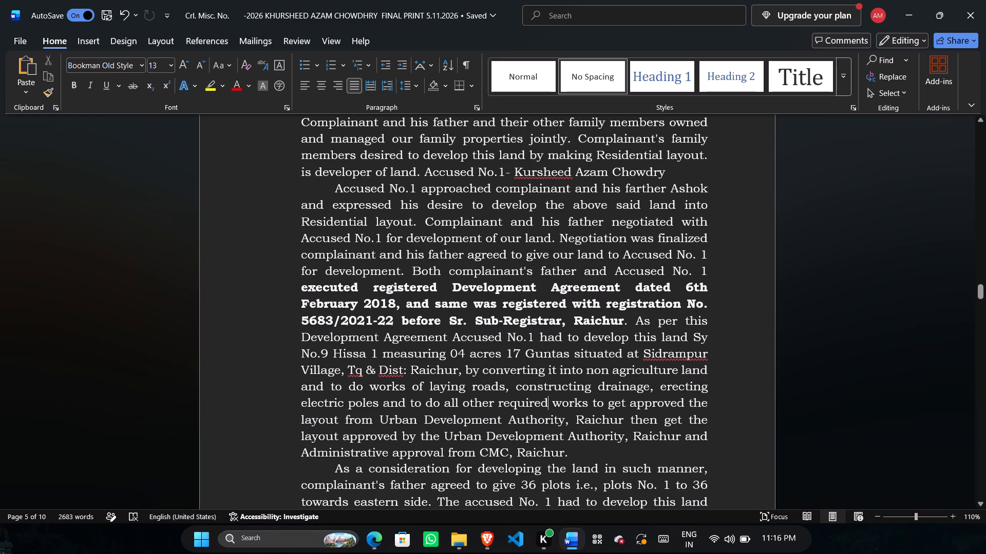
left_click(586, 372)
key("shift+Right")
key("shift+Right")
key("shift+Right")
key("shift+Right")
key("shift+Right")
key("shift+Right")
key("shift+Right")
key("shift+Right")
key("shift+Right")
key("shift+Right")
key("shift+Right")
key("shift+Right")
key("shift+Right")
key("shift+Right")
key("shift+Right")
key("shift+Right")
key("shift+Right")
key("shift+Right")
key("shift+Right")
key("shift+Right")
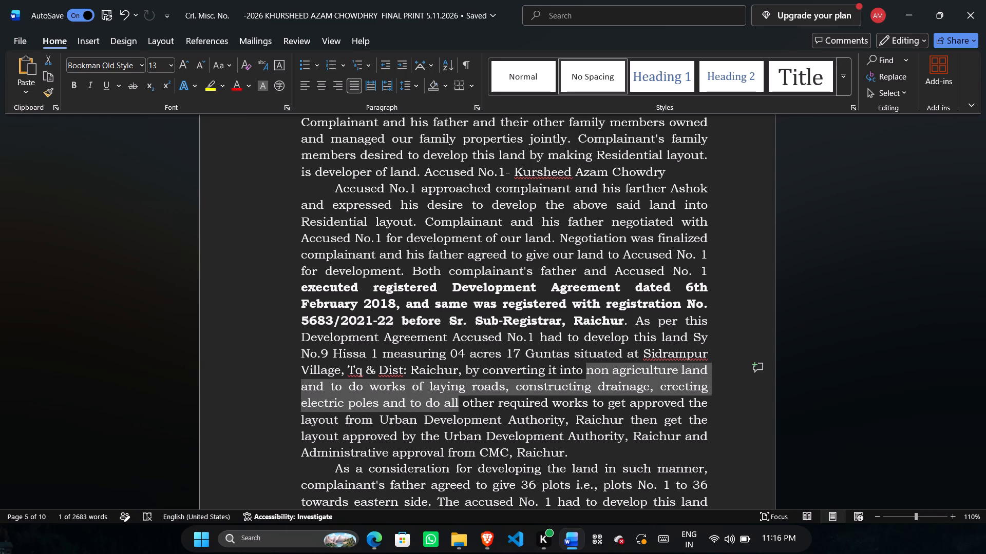
key("shift+Right")
key("shift+Right")
key("shift+Right")
key("shift+Right")
key("shift+Right")
key("shift+Right")
key("shift+Right")
key("shift+Right")
key("shift+Right")
key("shift+Right")
key("shift+Right")
key("shift+Right")
key("shift+Right")
key("shift+Right")
key("shift+Right")
key("shift+Right")
key("shift+Right")
key("shift+Right")
key("shift+Right")
key("shift+Right")
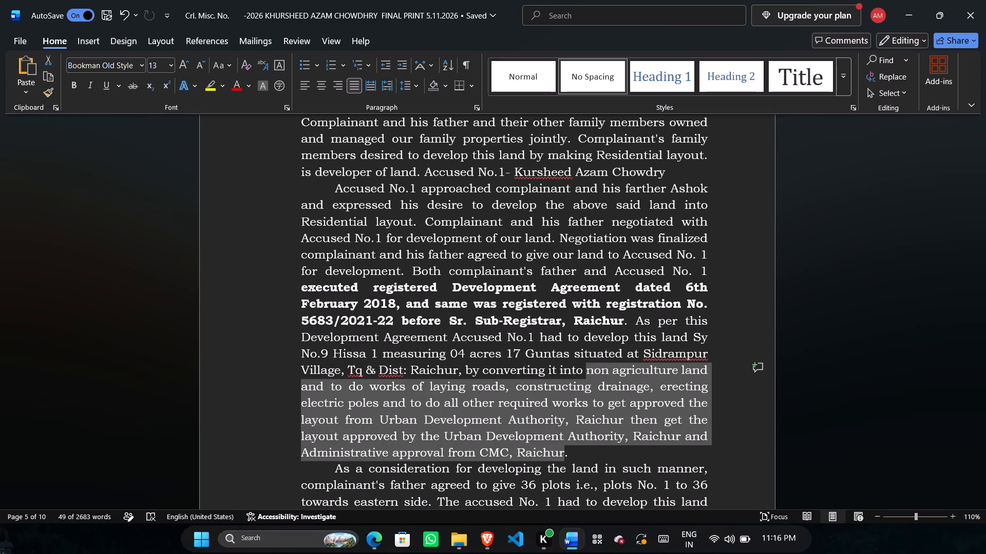
key("ctrl+b")
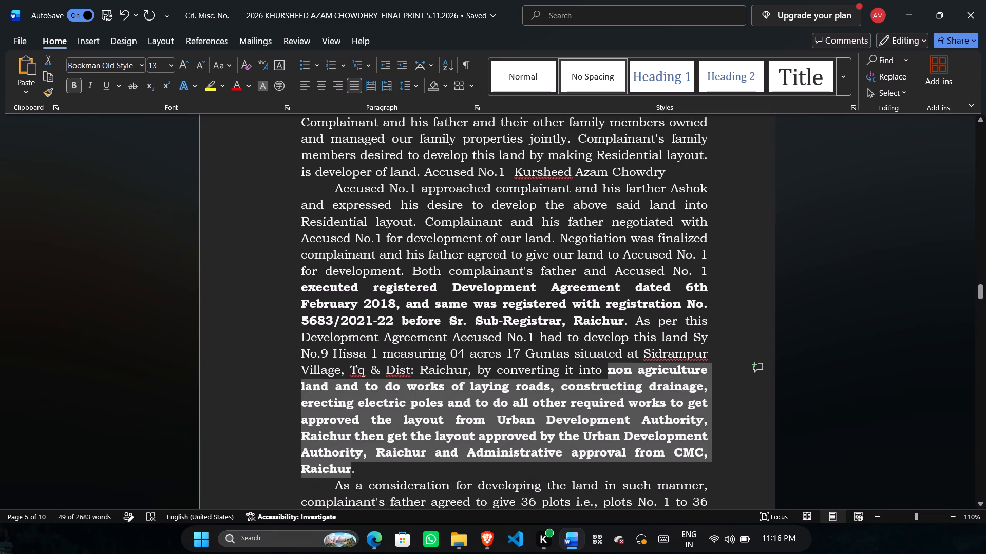
left_click(87, 83)
left_click(372, 245)
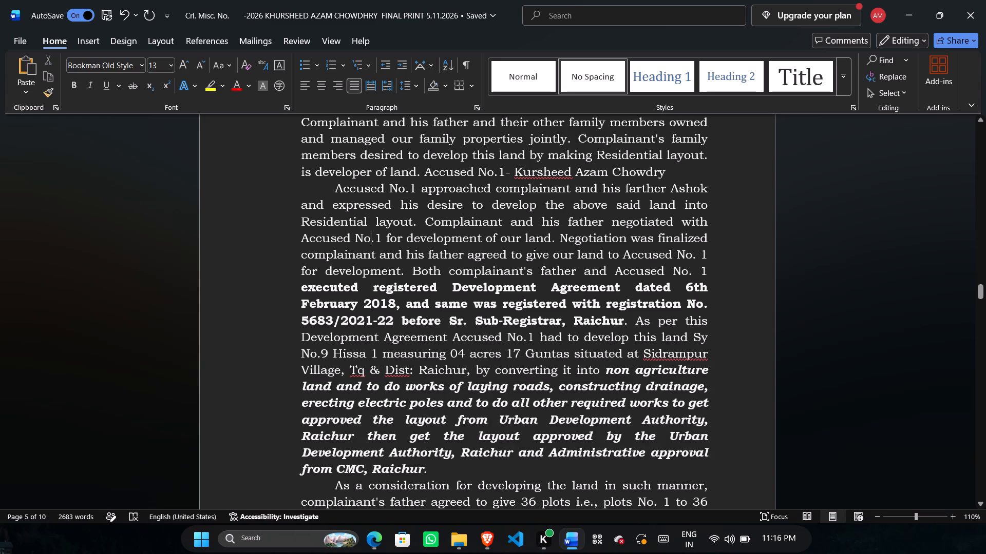
left_click(106, 11)
Review the Brief Facts from paragraph 1 through the start of paragraph 6, checking text and spacing, and return to the section heading.
scroll(548, 338, "down", 1)
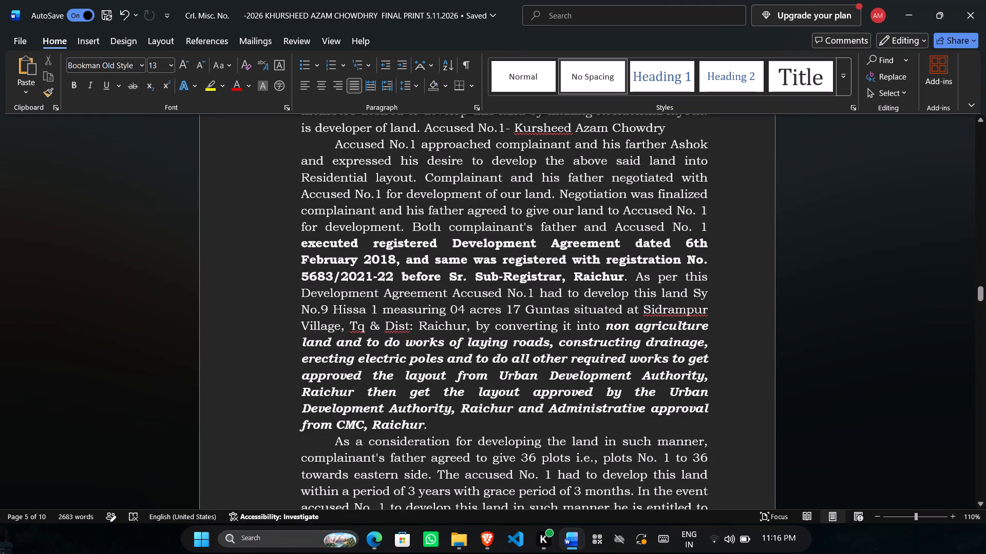
scroll(548, 338, "down", 3)
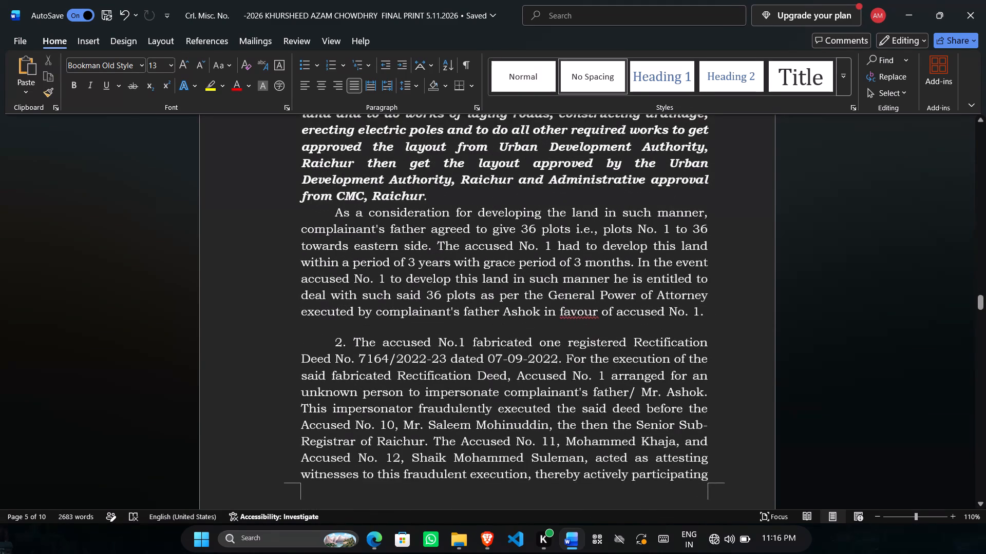
scroll(548, 338, "down", 6)
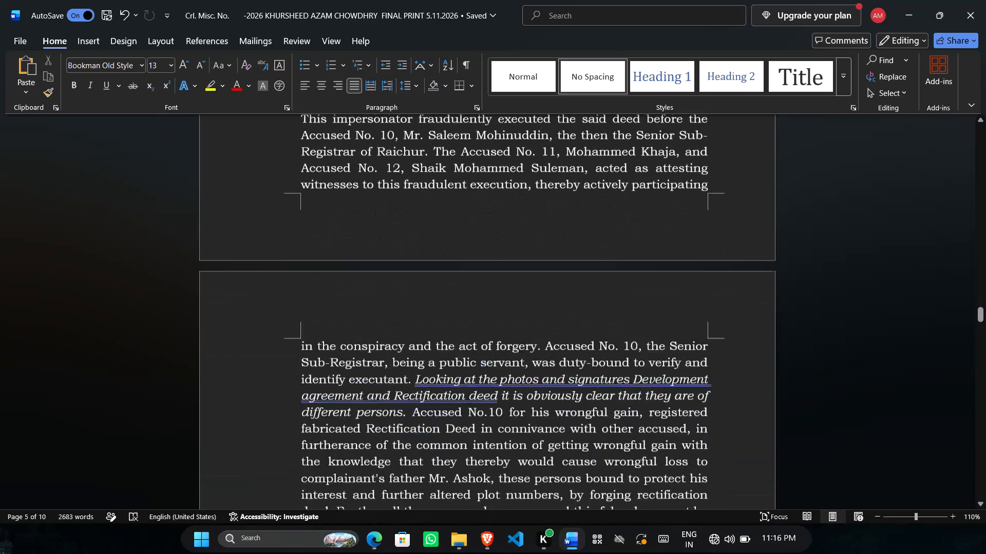
scroll(548, 338, "down", 7)
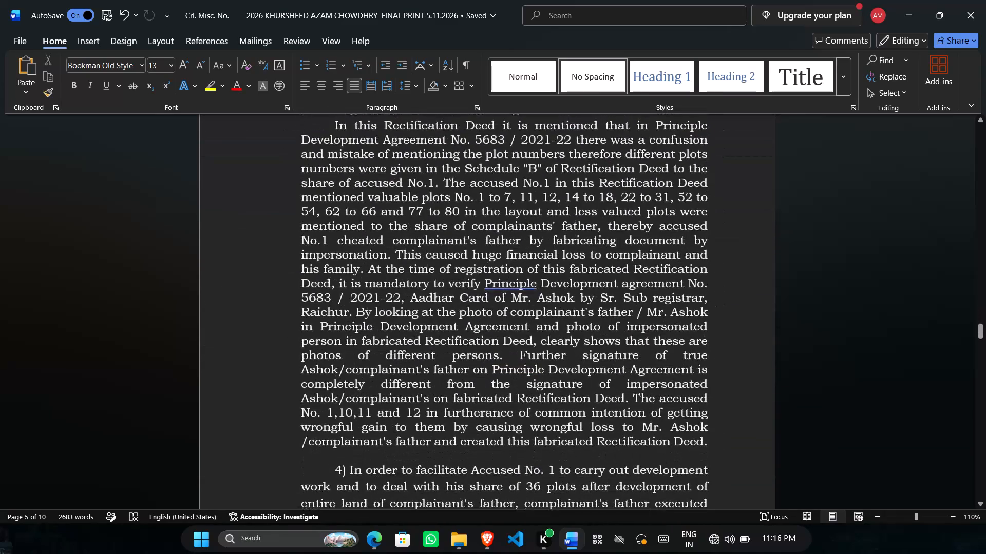
scroll(548, 338, "down", 9)
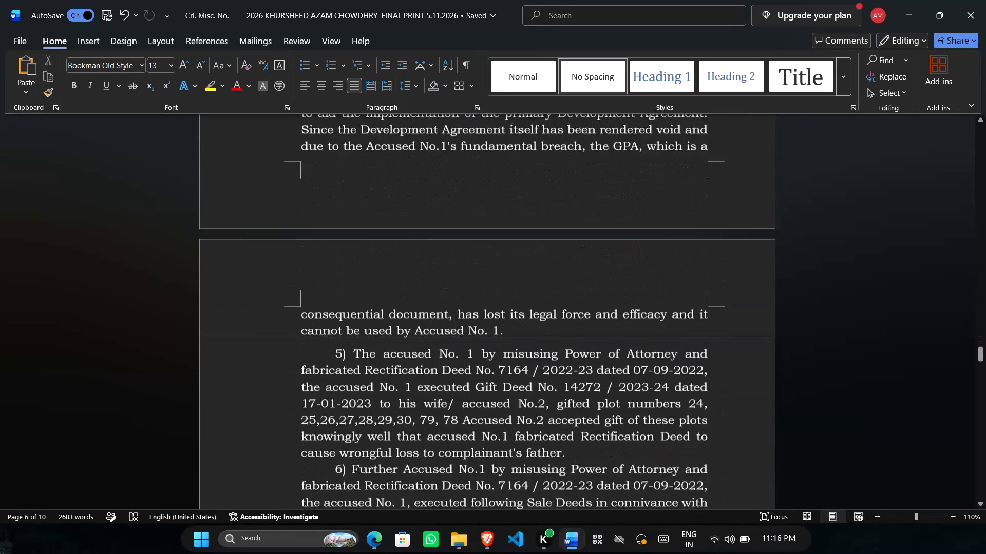
scroll(548, 338, "down", 1)
scroll(548, 338, "up", 4)
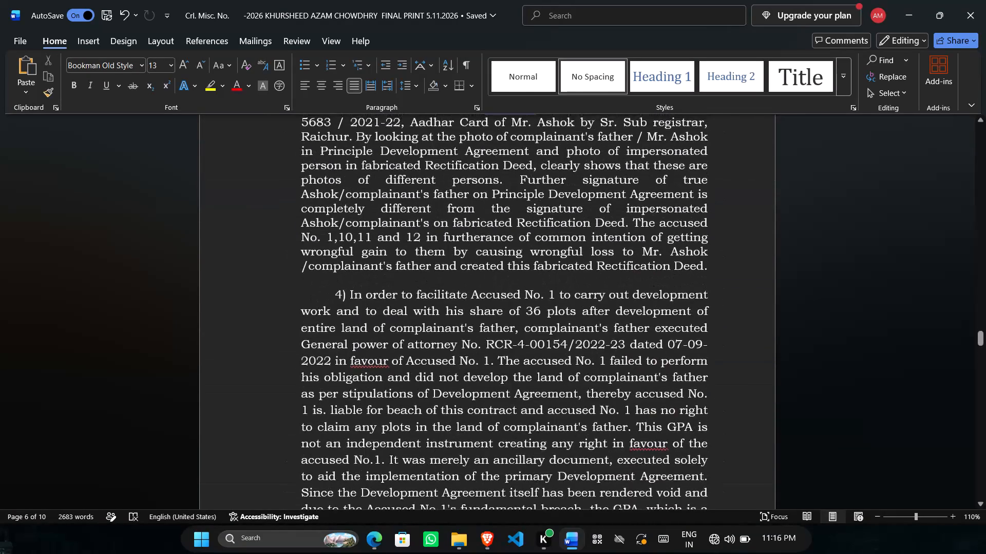
scroll(548, 338, "up", 7)
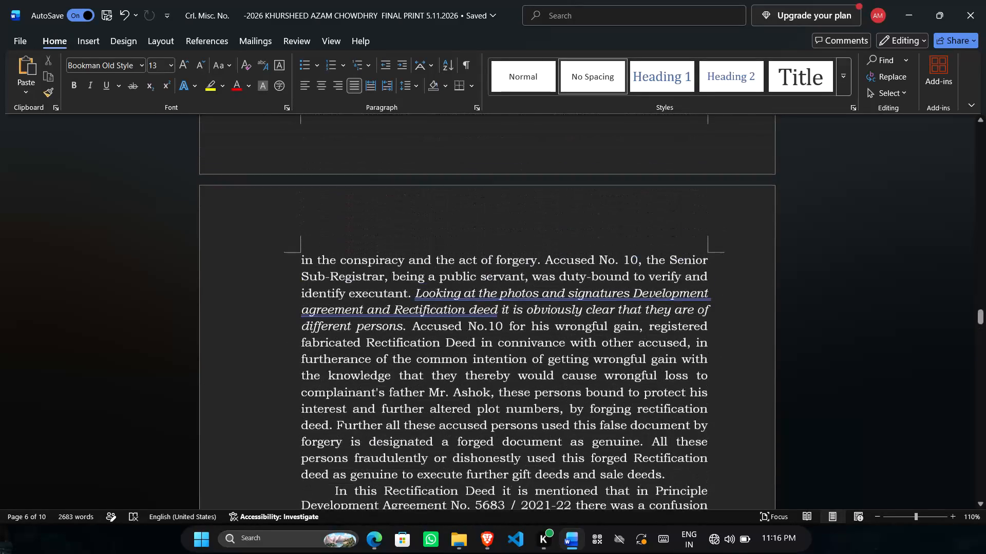
scroll(548, 338, "up", 4)
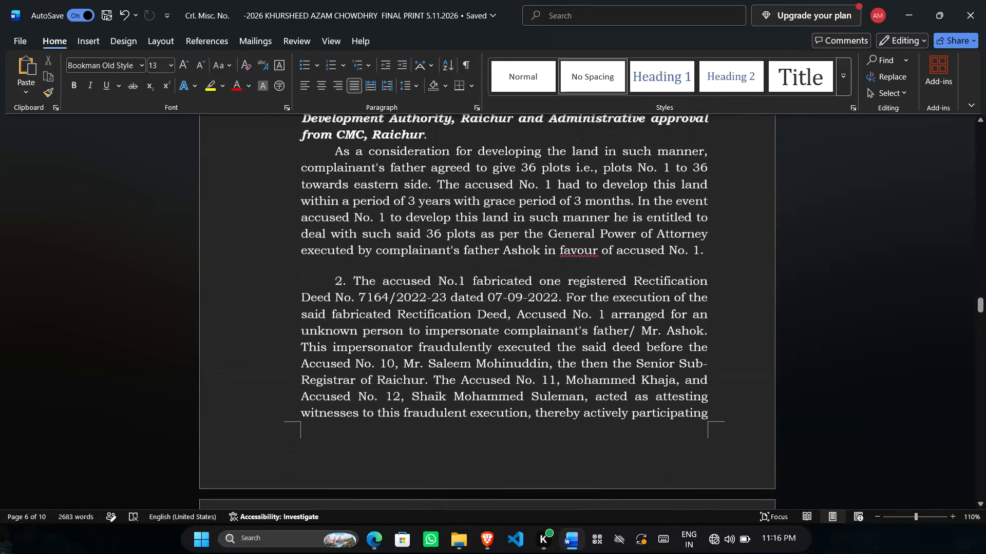
scroll(548, 338, "up", 6)
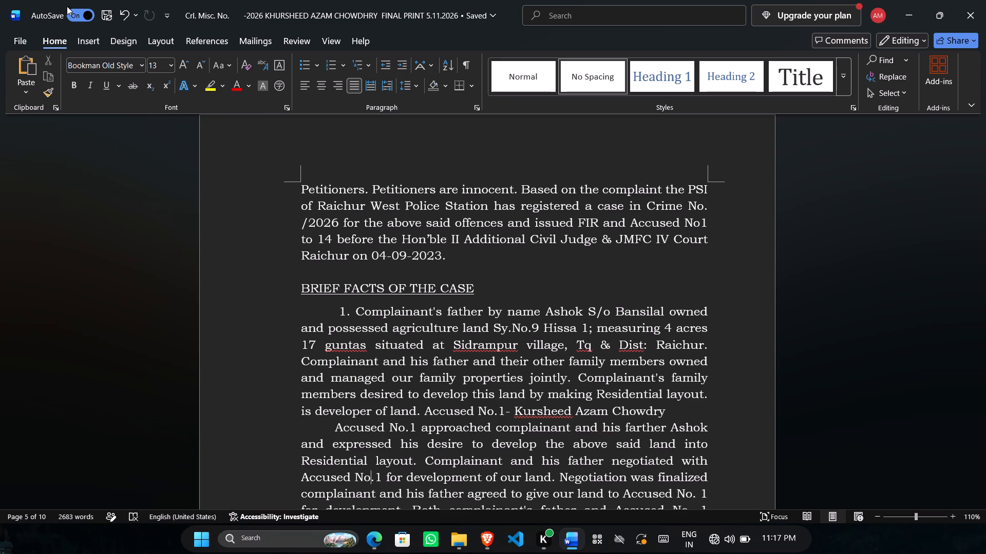
Save the document.
left_click(103, 15)
Look through the Brief Facts again from paragraph 1 into the Rectification Deed account in paragraph 2.
scroll(450, 321, "down", 12)
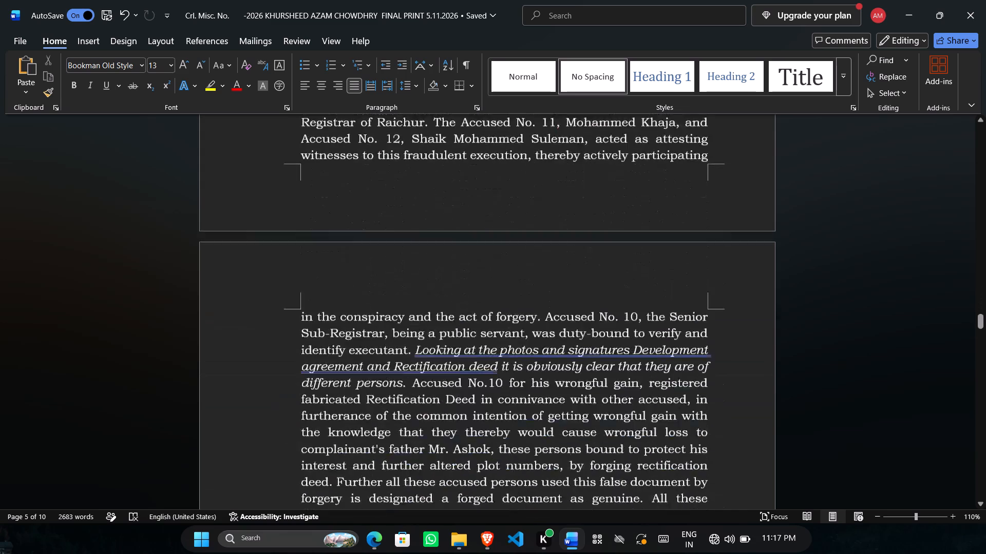
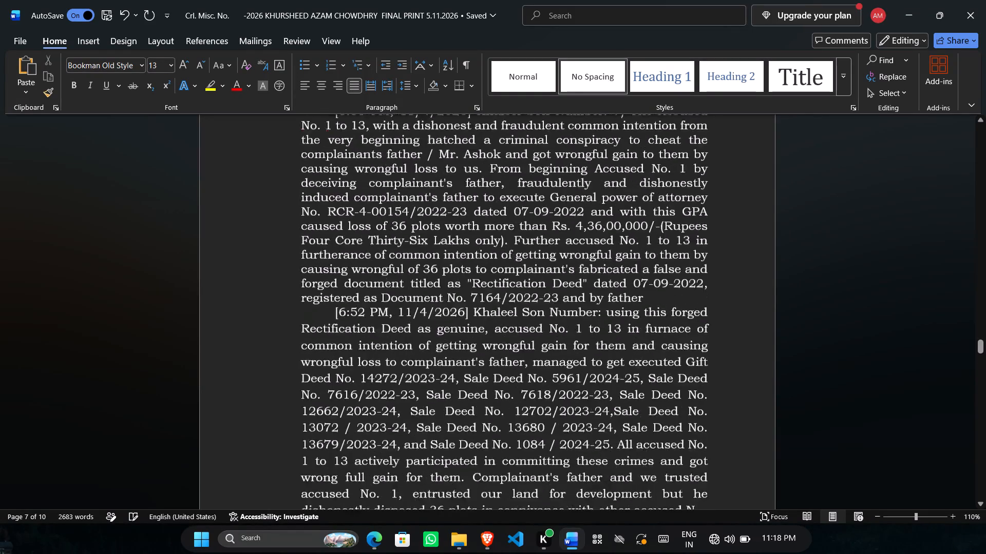
Delete the chat timestamp and sender label in front of paragraph 7) of the Brief Facts.
scroll(376, 216, "up", 1)
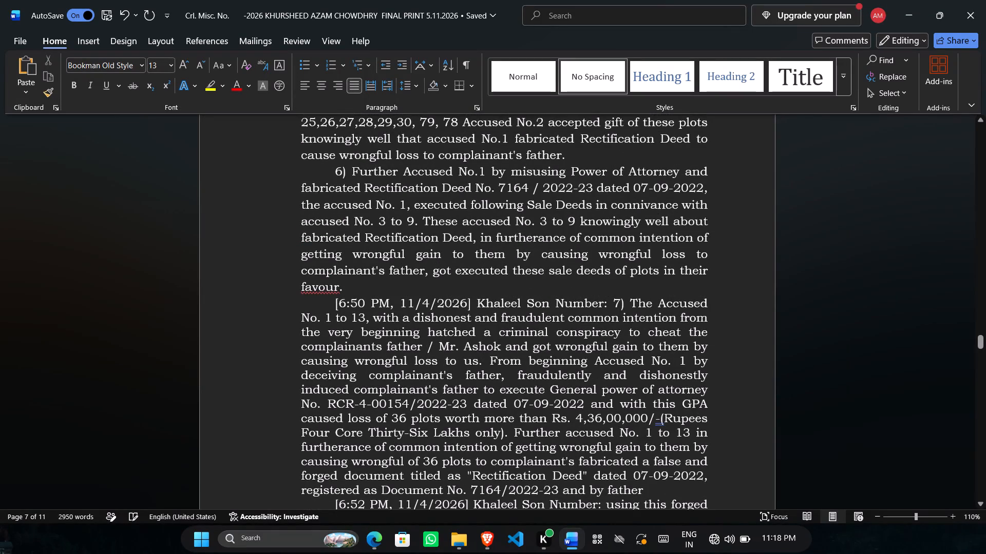
left_click(332, 301)
key("shift+Right")
key("shift+Right")
key("shift+Right")
key("shift+Right")
key("shift+Right")
key("shift+Right")
key("shift+Right")
key("shift+Right")
key("shift+Right")
key("shift+Right")
key("shift+Right")
key("shift+Right")
key("shift+Right")
key("shift+Right")
key("shift+Right")
key("shift+Right")
key("shift+Right")
key("shift+Right")
key("shift+Right")
key("shift+Right")
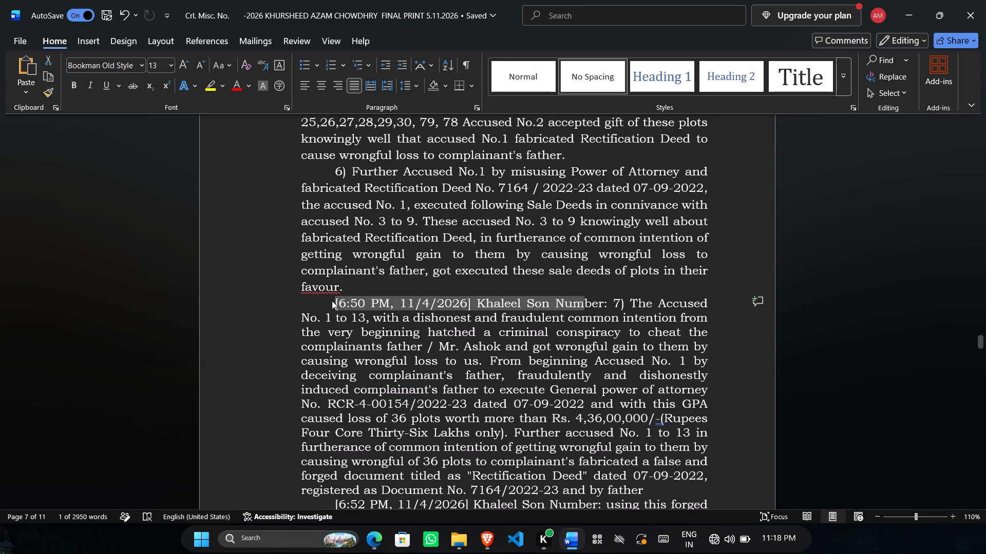
key("shift+Right")
key("shift+Right")
key("shift+Right")
key("shift+Right")
key("Delete")
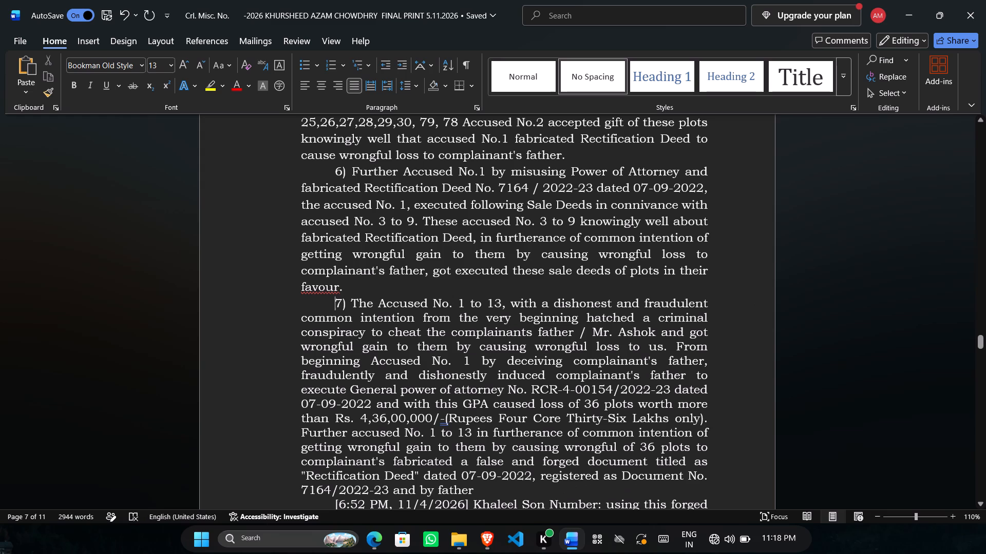
Remove the chat timestamp and sender label before "using this forged Rectification Deed" and join that text onto paragraph 7 after "and by father".
scroll(548, 392, "down", 1)
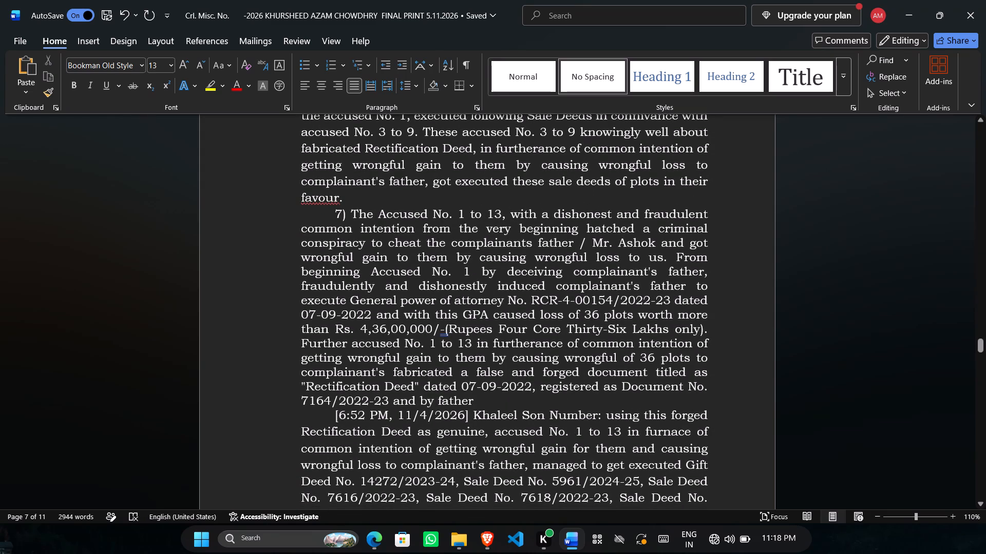
left_click(605, 420)
key("BackSpace")
key("BackSpace")
key("BackSpace")
key("BackSpace")
key("BackSpace")
key("BackSpace")
key("BackSpace")
key("BackSpace")
key("BackSpace")
key("BackSpace")
key("BackSpace")
key("BackSpace")
key("BackSpace")
key("BackSpace")
key("BackSpace")
key("BackSpace")
key("BackSpace")
key("BackSpace")
key("BackSpace")
key("BackSpace")
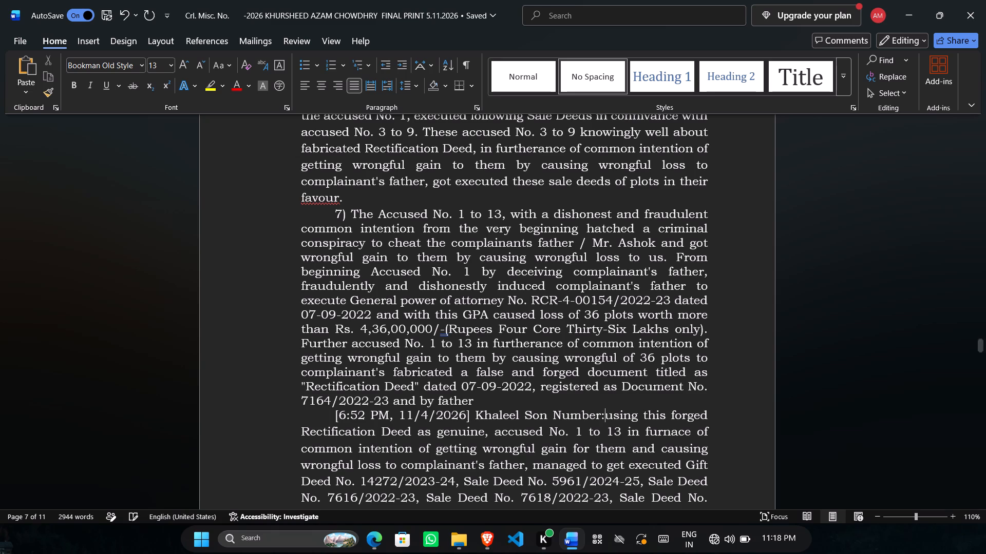
key("BackSpace")
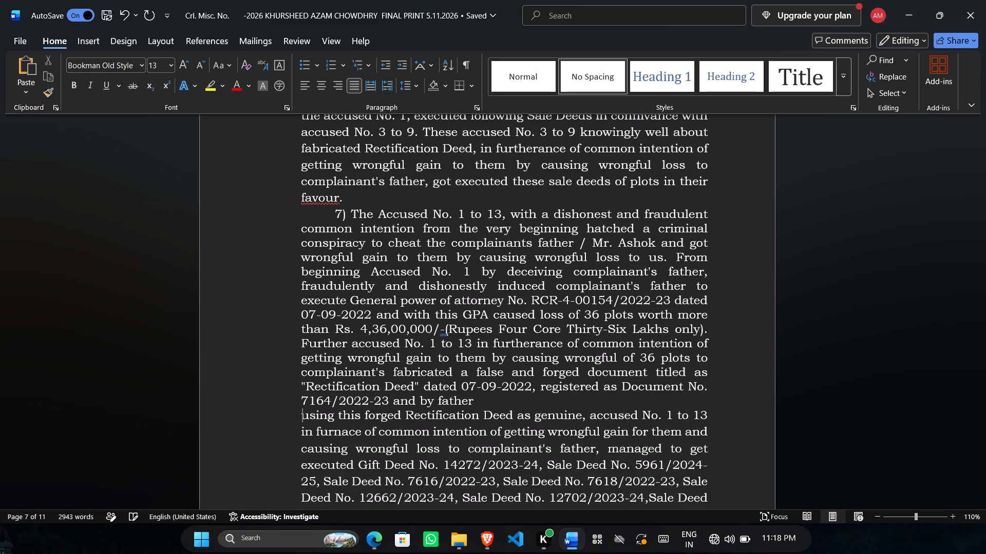
key("BackSpace")
key("space")
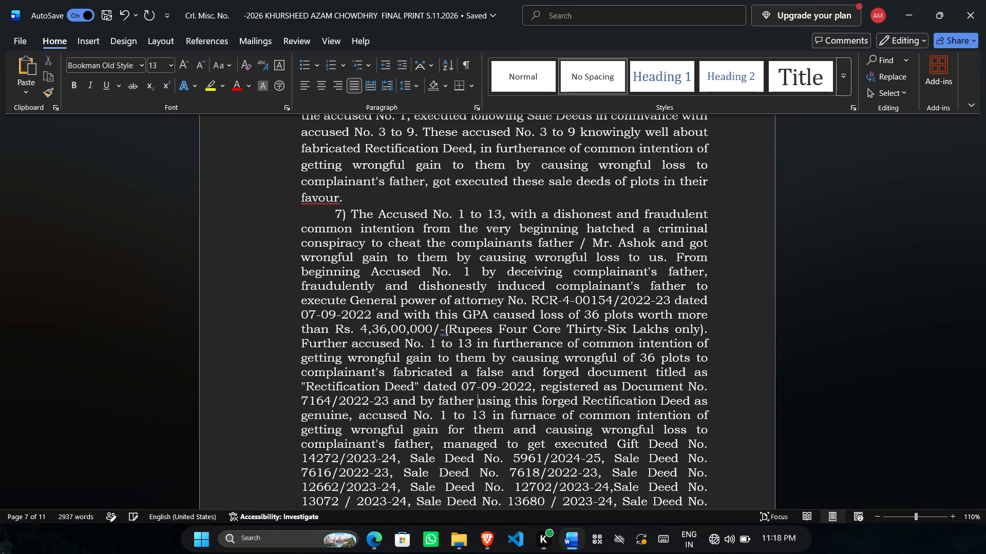
scroll(714, 440, "down", 2)
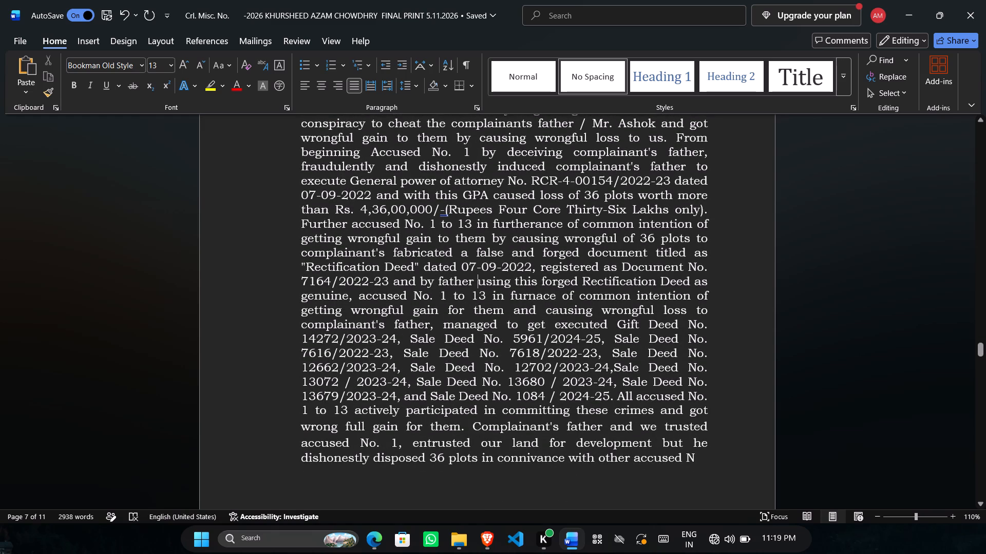
left_click(440, 326)
key("shift+Down")
key("shift+Down")
key("shift+Down")
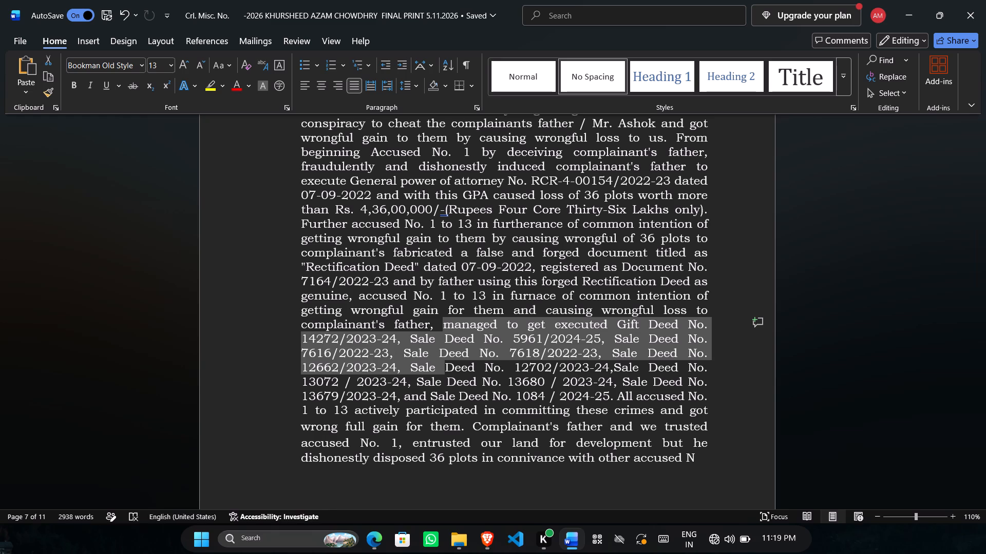
key("shift+Down")
key("shift+Down")
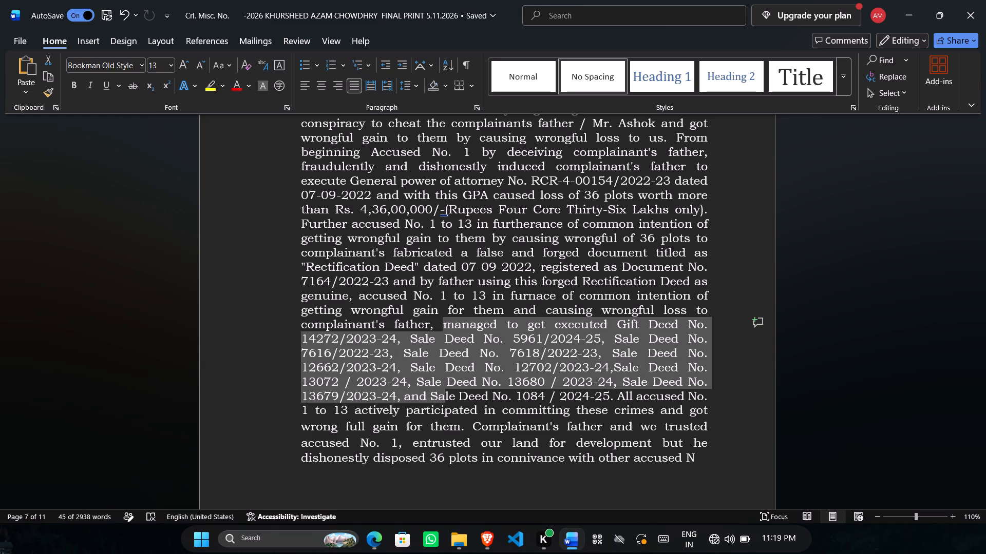
key("shift+Down")
key("shift+Left")
key("shift+Left")
key("shift+Left")
key("shift+Left")
key("shift+Left")
key("shift+Left")
key("shift+Left")
key("shift+Left")
key("shift+Left")
key("shift+Left")
key("shift+Left")
key("shift+Left")
key("shift+Left")
key("shift+Left")
key("shift+Left")
key("shift+Left")
key("shift+Left")
key("shift+Left")
key("shift+Left")
key("shift+Left")
key("shift+Left")
key("shift+Left")
key("shift+Left")
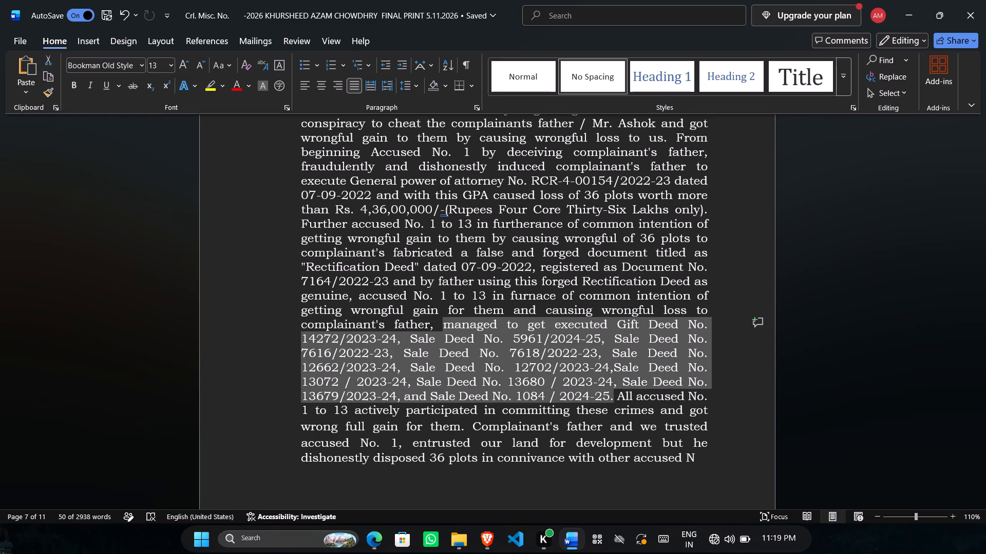
key("Delete")
key("Return")
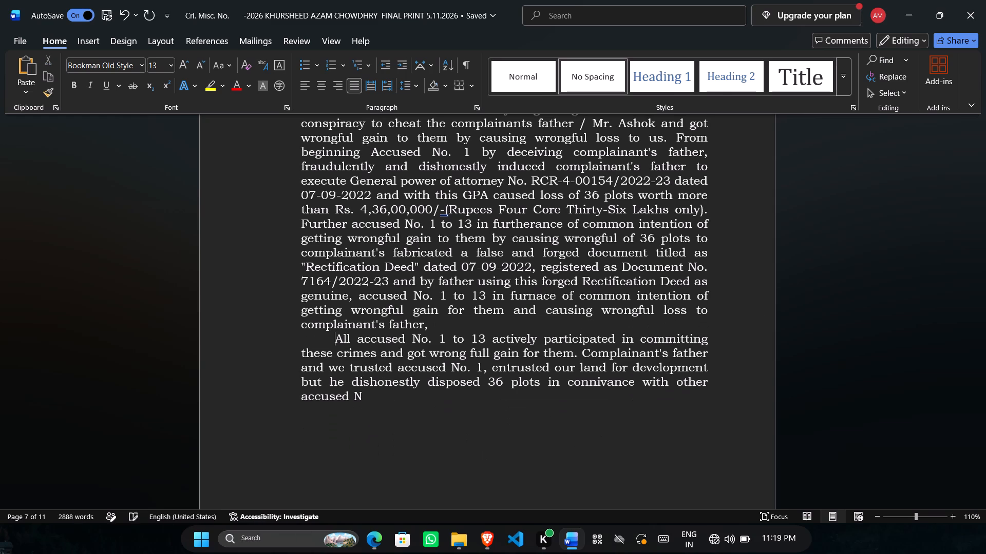
Replace the comma after the final "complainant's father" in paragraph 7 with a full stop and save the document.
left_click(434, 327)
key("BackSpace")
key("BackSpace")
key("period")
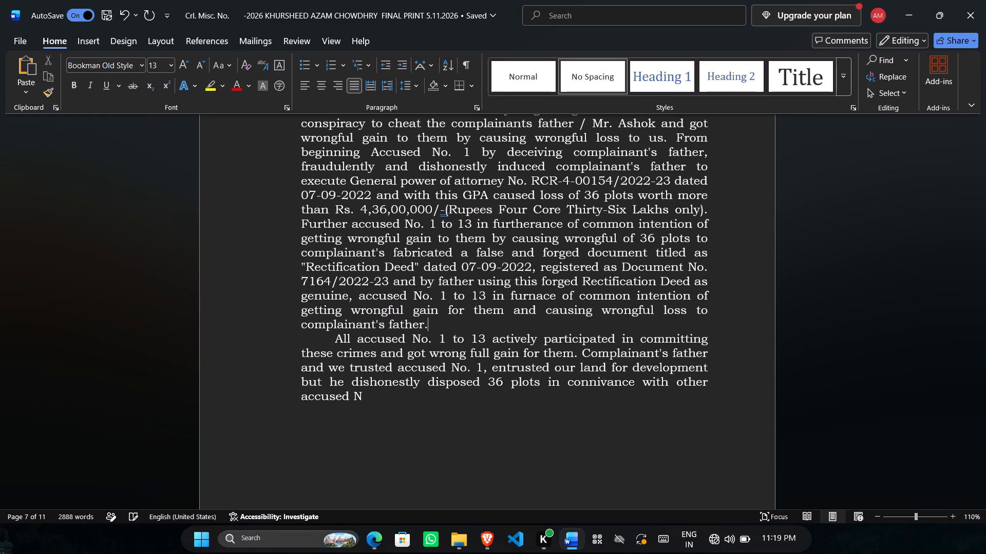
key("ctrl+s")
Insert a blank line between paragraph 7 and the paragraph beginning "All accused No. 1 to 13 actively participated".
key("Return")
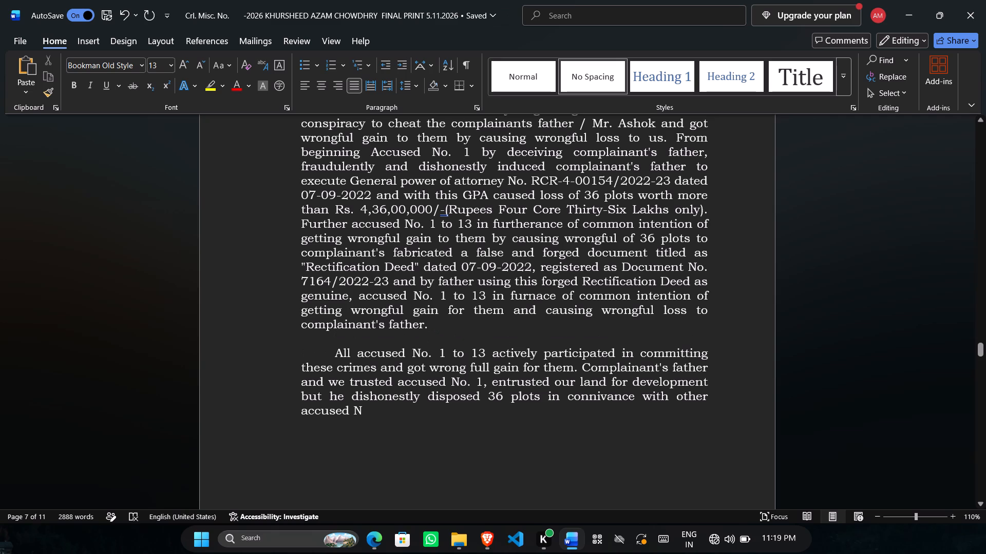
Set the line spacing of paragraph 7 to 1.15 and save the document.
left_click(486, 185)
left_click(414, 83)
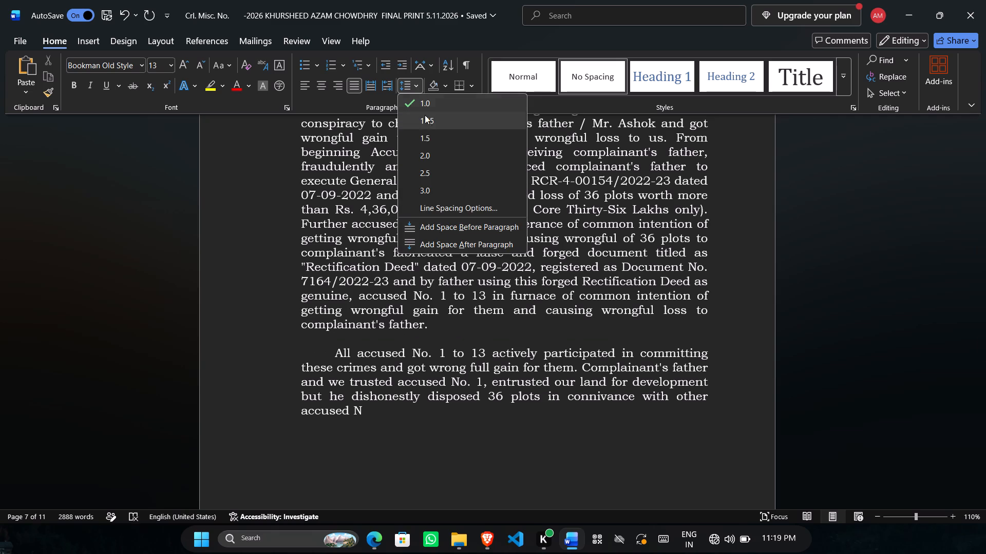
left_click(426, 121)
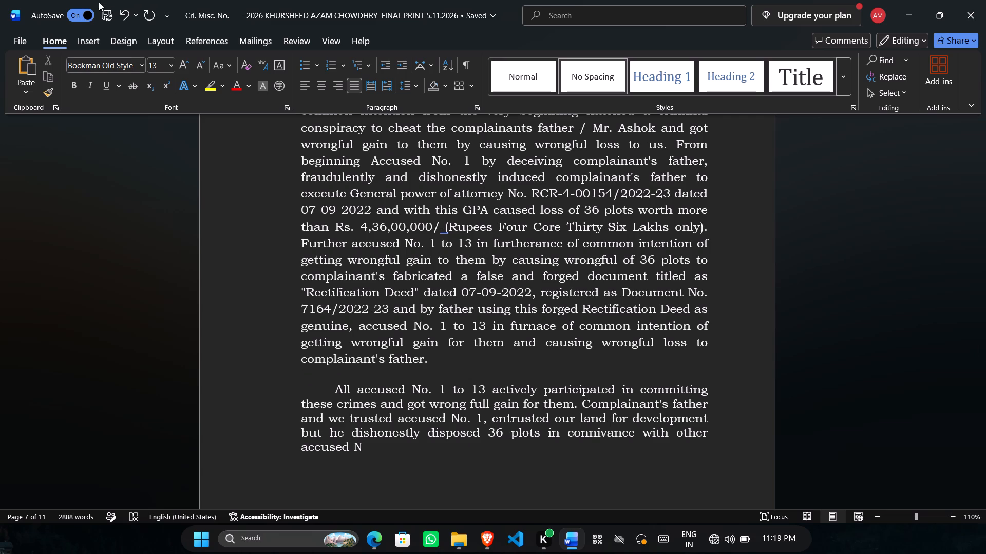
left_click(105, 14)
Open the line spacing choices for the paragraph beginning "All accused No. 1 to 13 actively participated".
scroll(508, 394, "down", 1)
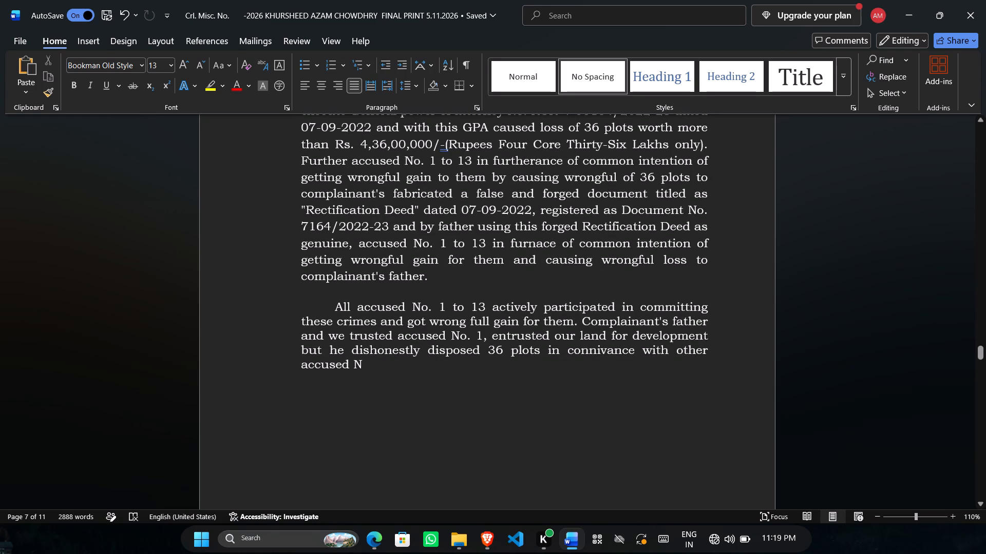
left_click(480, 326)
left_click(416, 84)
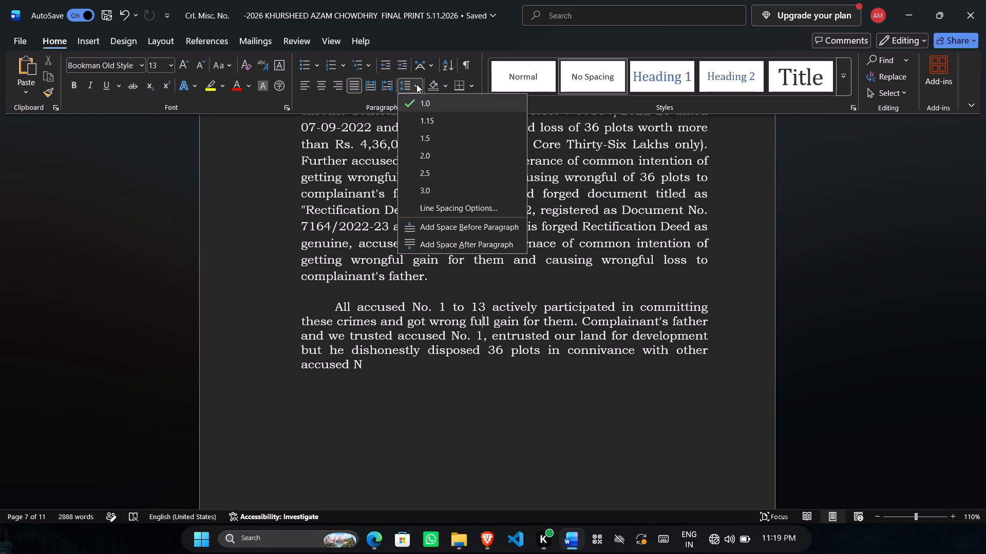
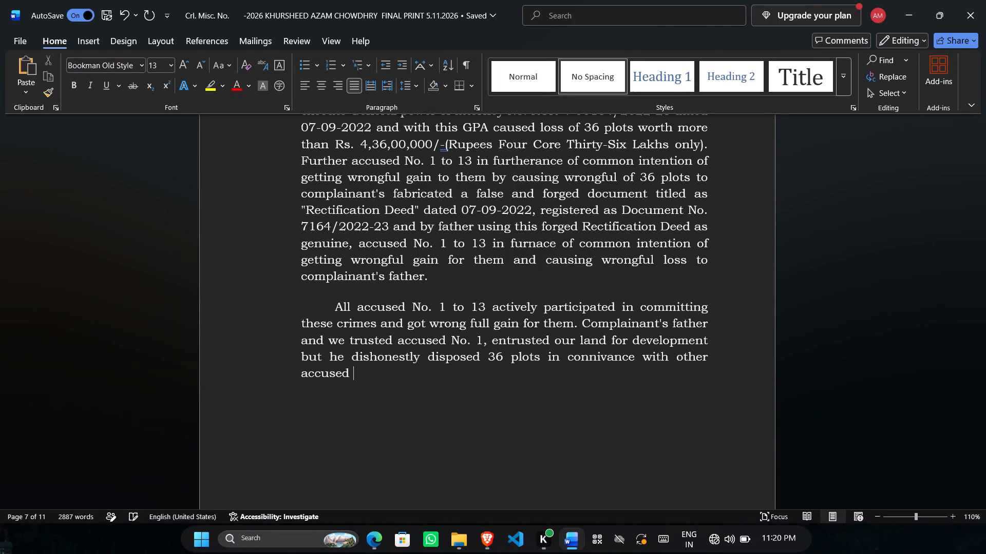
Paste the remaining text after "in connivance with other accused", from "No. 2 to 13" through "Thirty Six Lakhs only).", and save the document.
key("ctrl+v")
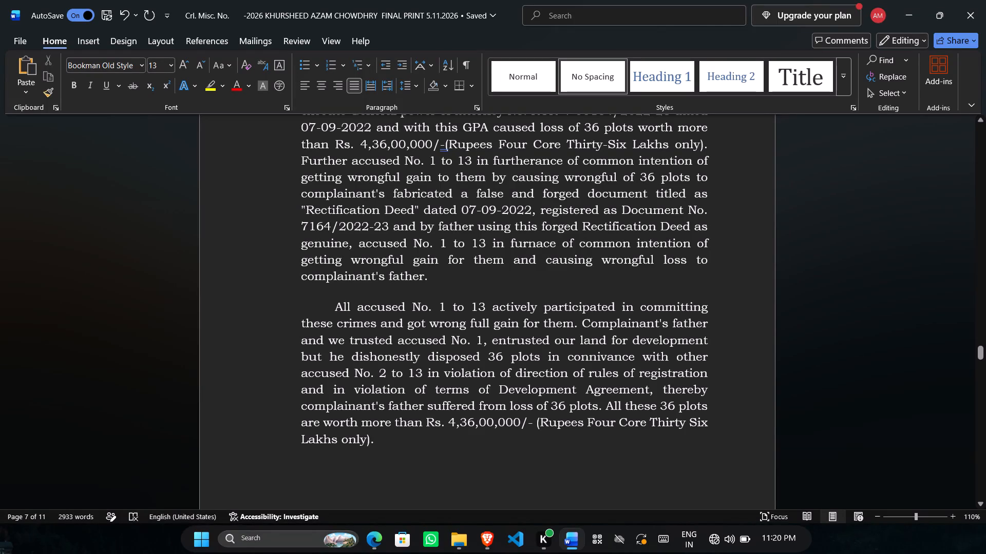
left_click(110, 14)
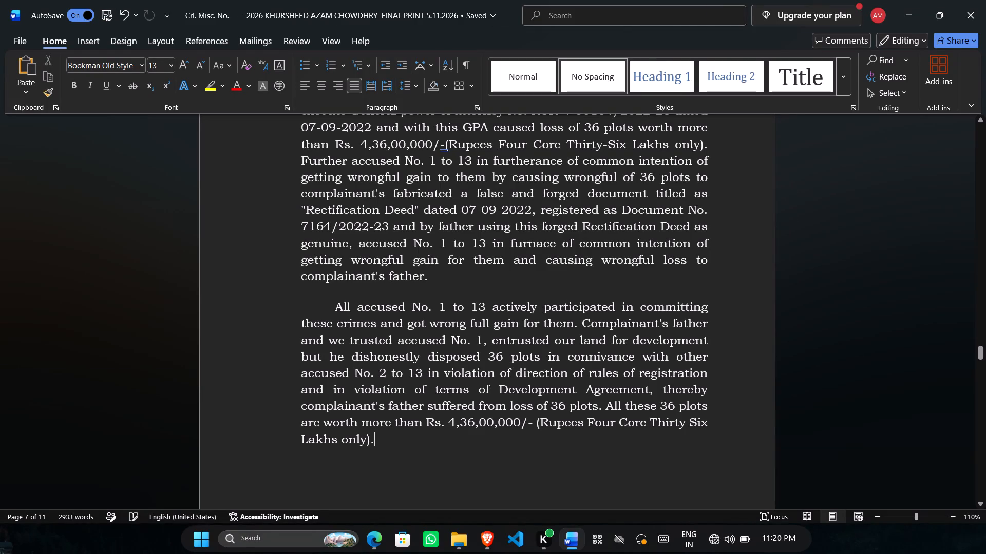
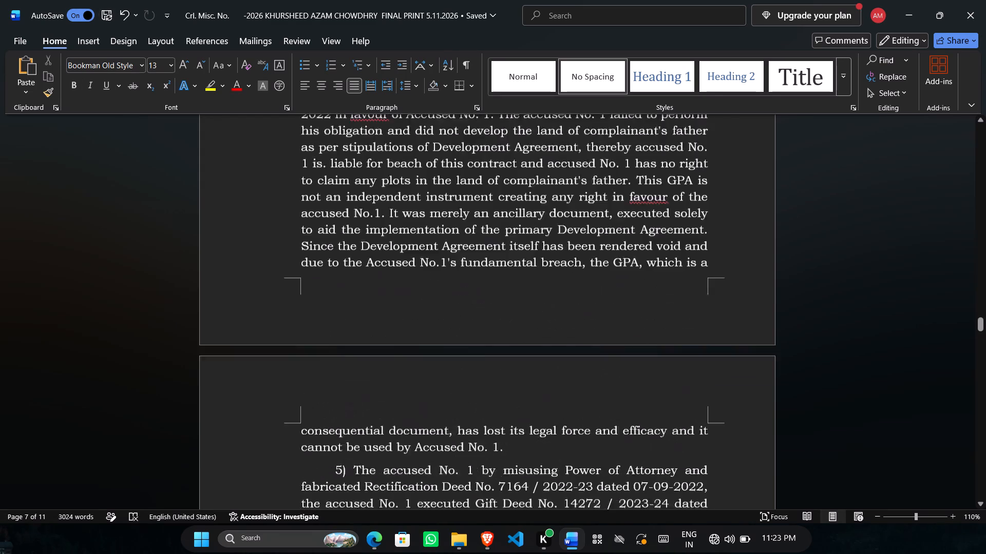
Review the petition's opening paragraphs and the revised Brief Facts of the Case, checking the text, spacing and emphasis.
scroll(479, 215, "up", 4)
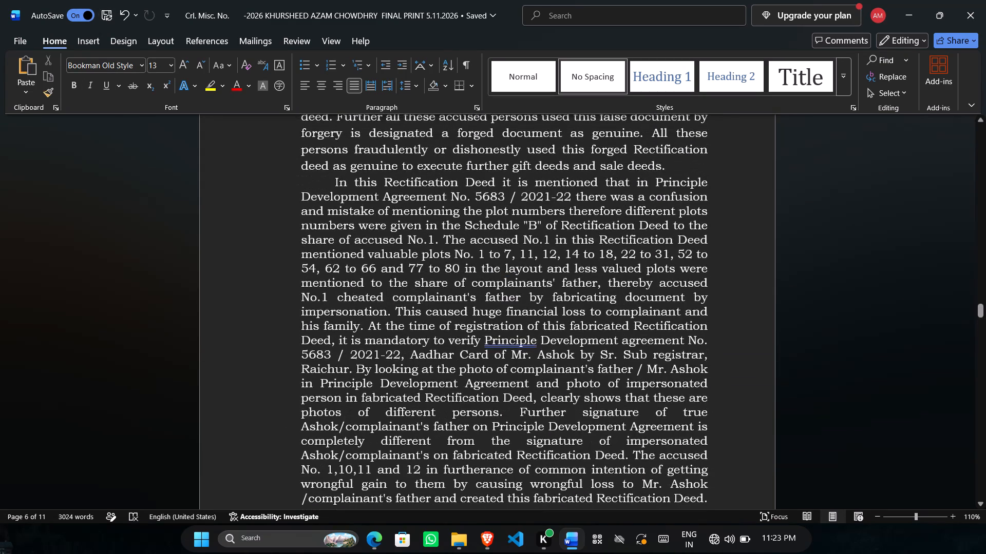
scroll(479, 215, "up", 6)
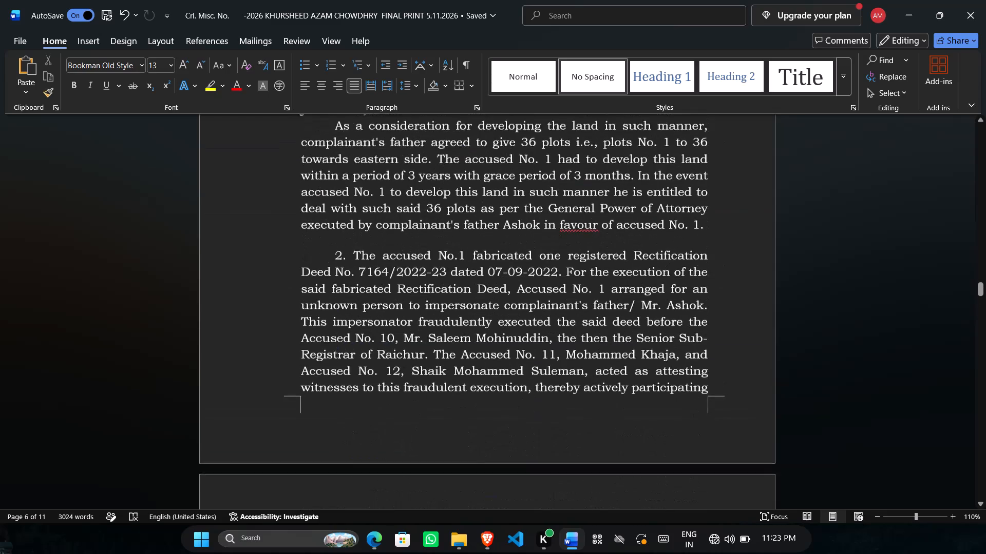
scroll(479, 215, "up", 7)
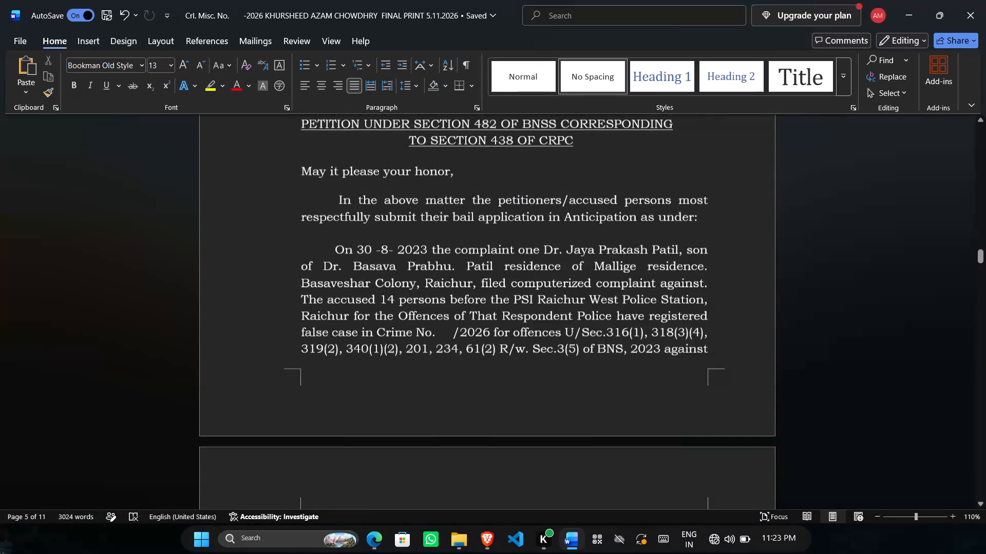
scroll(479, 215, "down", 3)
scroll(479, 215, "up", 2)
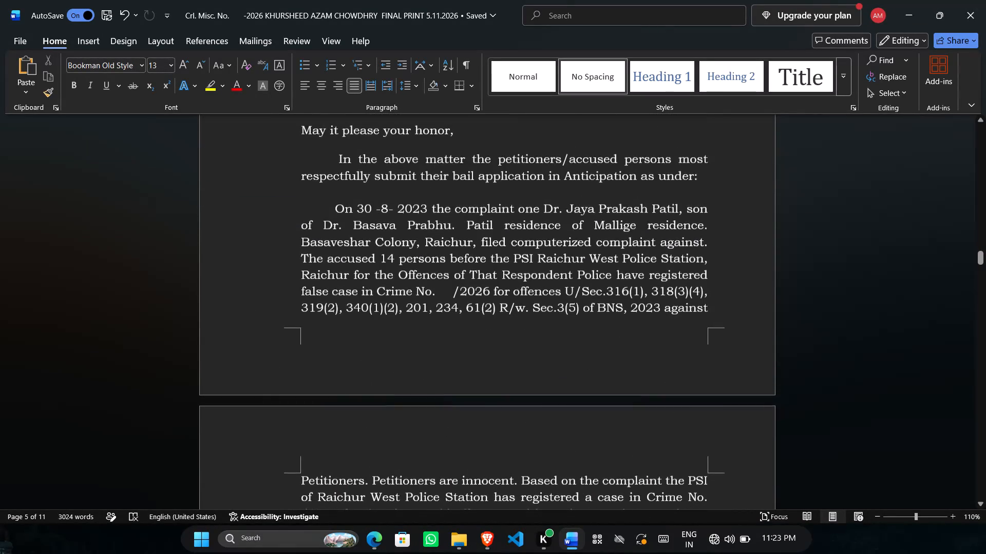
scroll(479, 215, "up", 1)
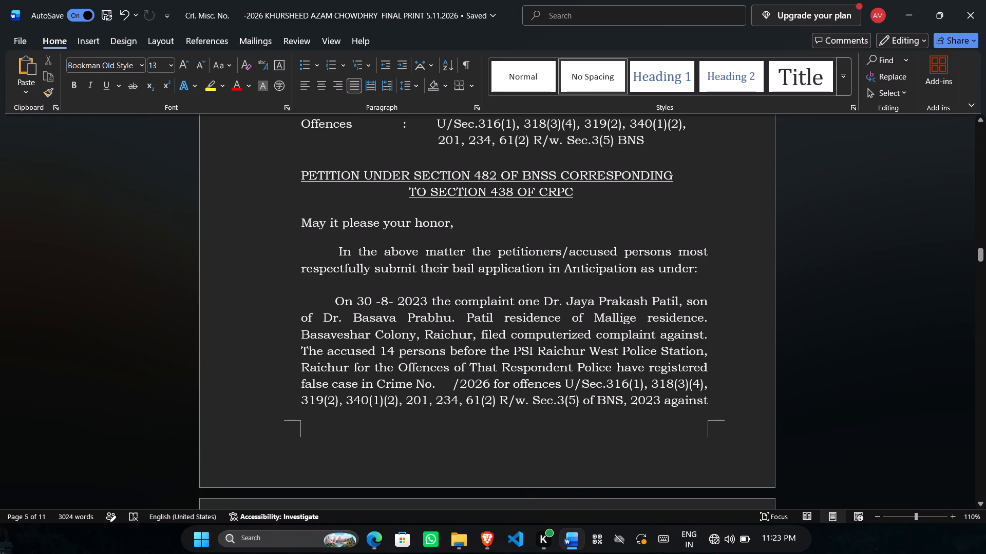
scroll(508, 410, "down", 14)
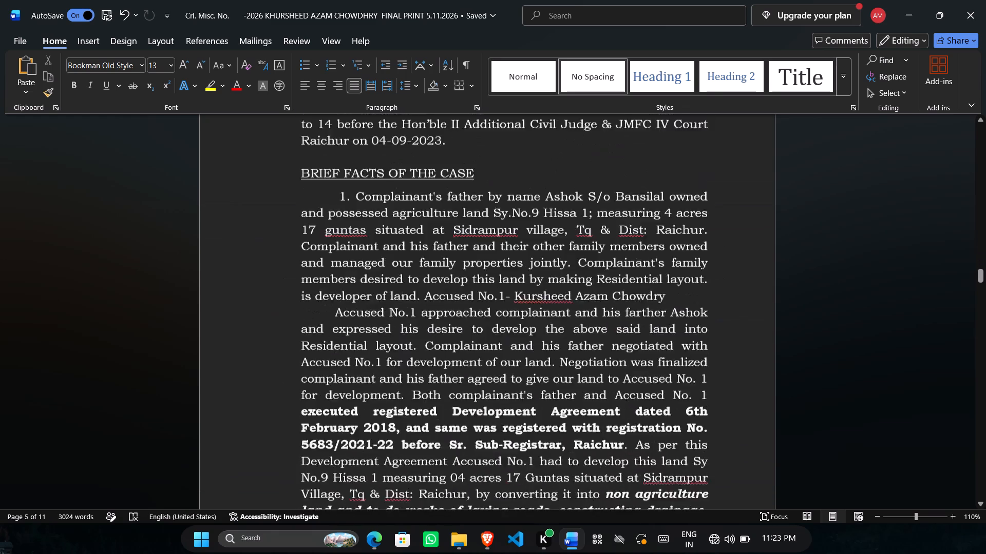
scroll(508, 410, "down", 7)
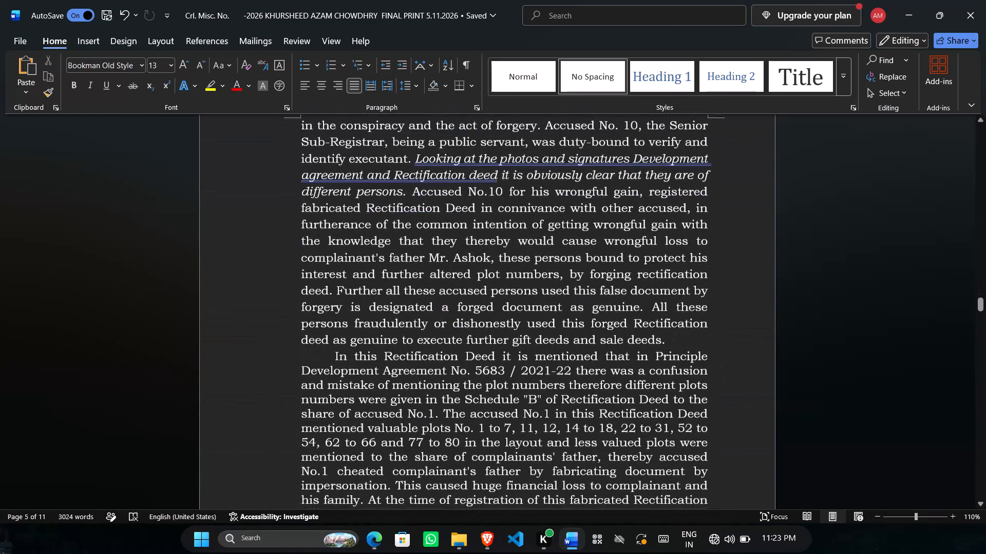
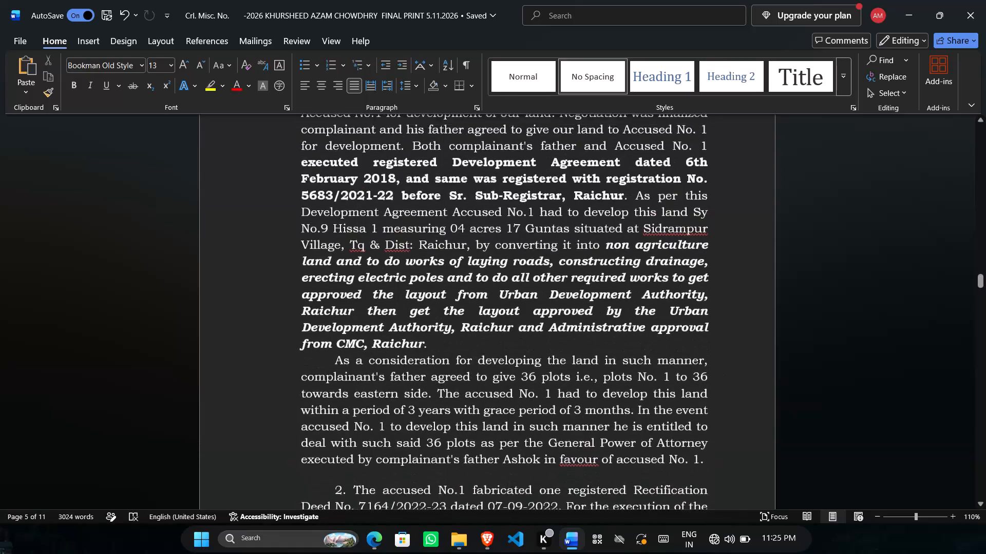
Change the complaint date at the start of the paragraph below the anticipatory bail submission to 03.10.2026.
scroll(508, 410, "up", 4)
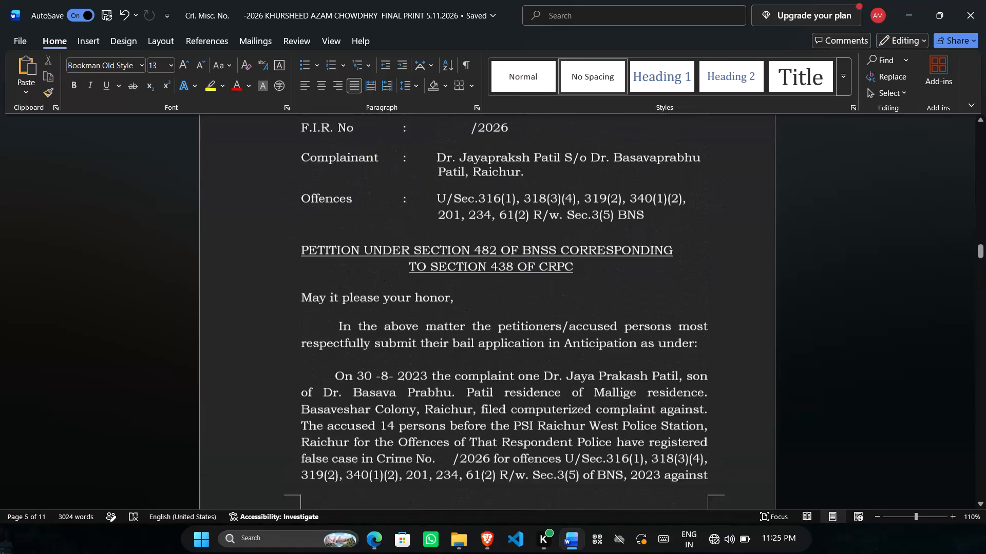
scroll(508, 410, "down", 1)
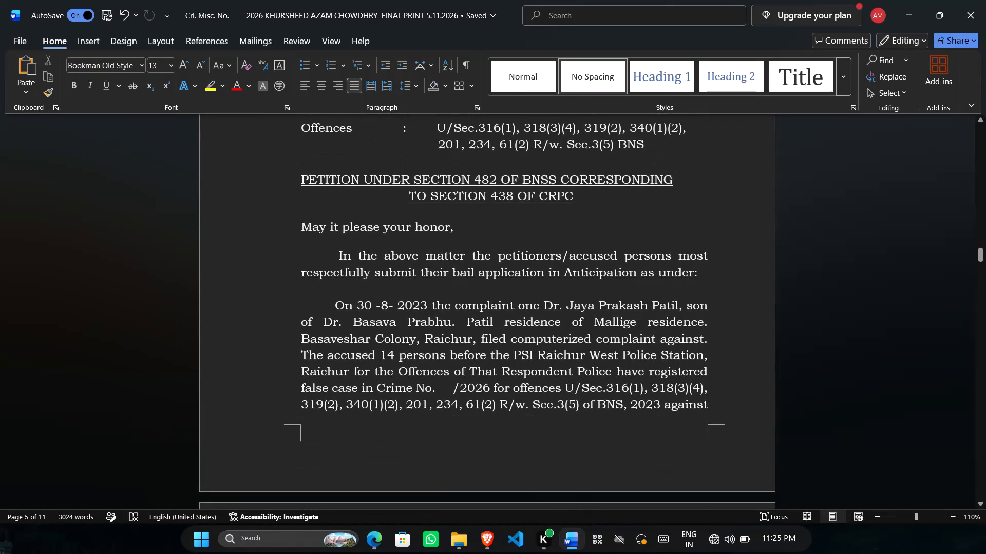
left_click(427, 302)
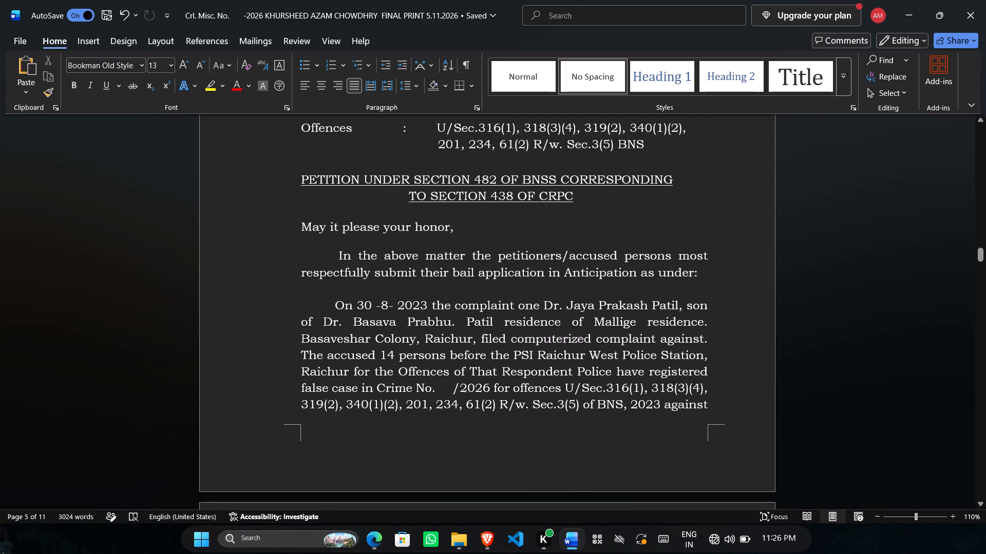
key("BackSpace")
key("BackSpace")
key("BackSpace")
key("BackSpace")
key("BackSpace")
key("BackSpace")
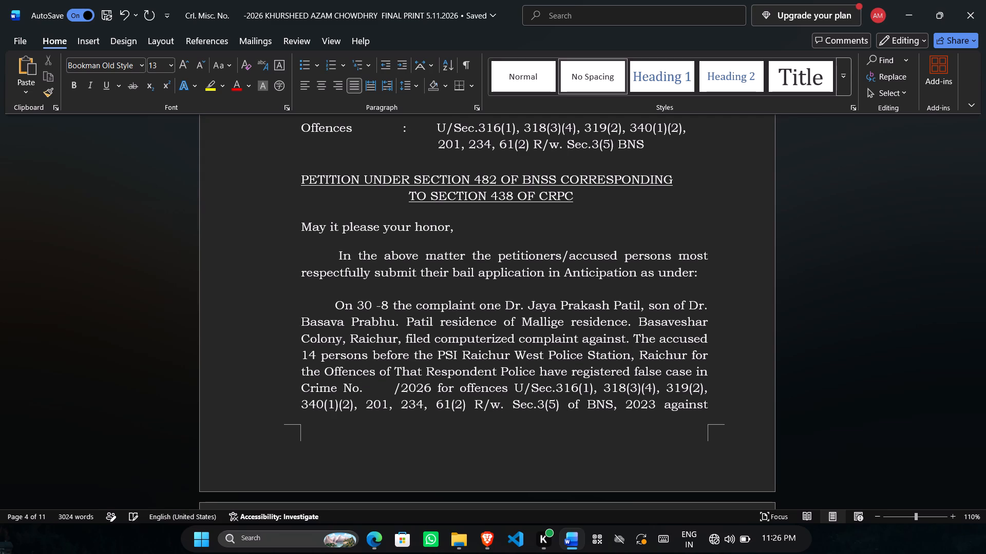
key("BackSpace")
key("BackSpace")
key("BackSpace")
key("BackSpace")
key("BackSpace")
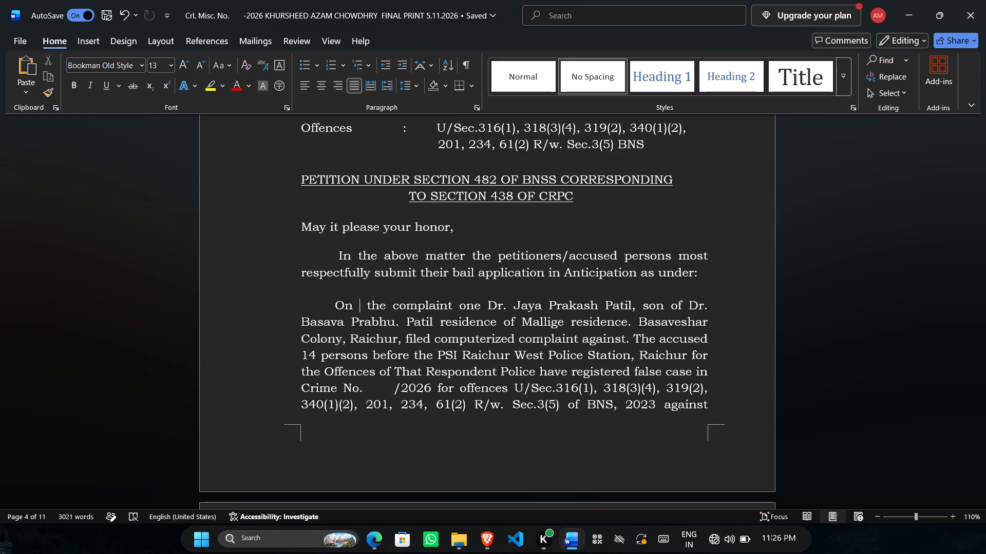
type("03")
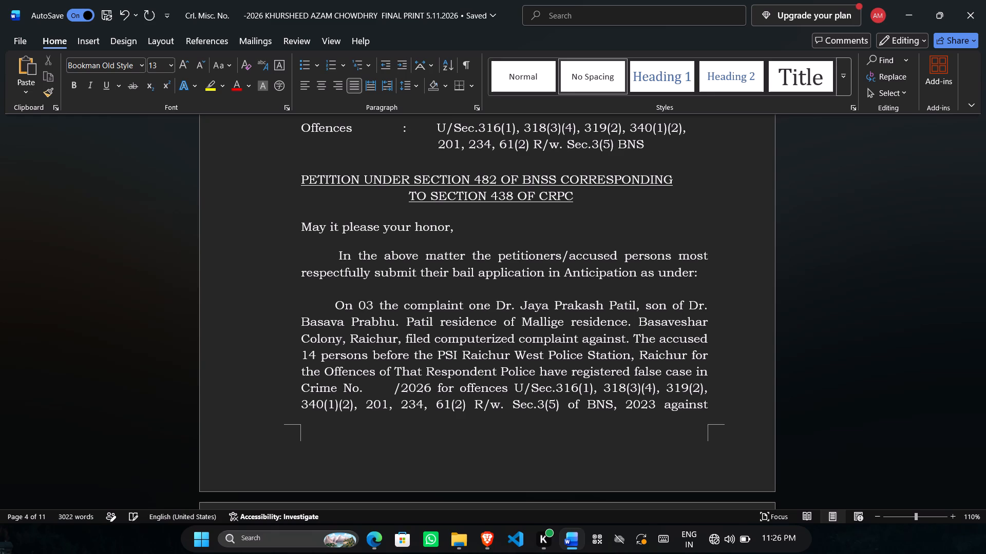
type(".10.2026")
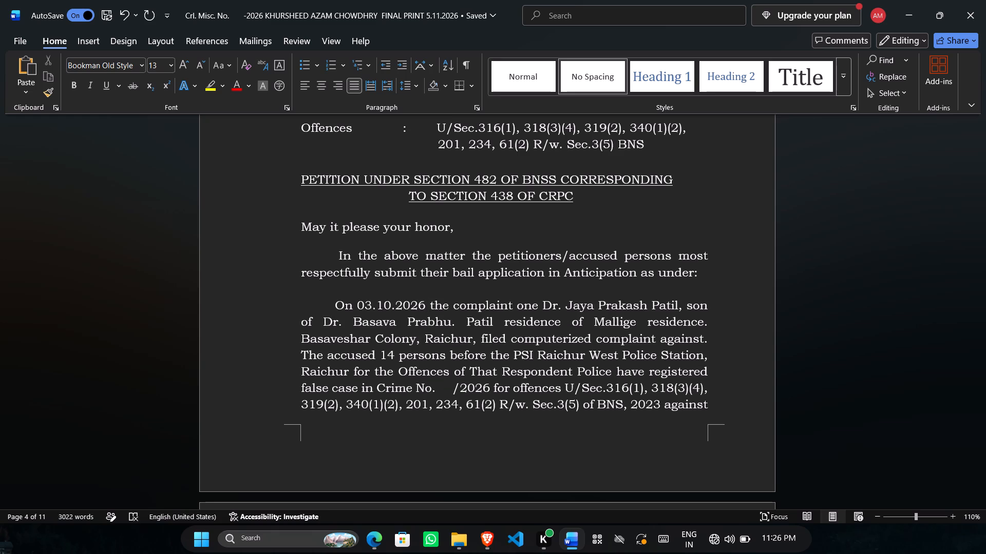
Replace the complainant's name after "the complaint one" in the paragraph beginning "On 03.10.2026" with the new complainant's full name.
left_click(542, 309)
key("shift+Right")
key("shift+Right")
key("shift+Right")
key("shift+Right")
key("shift+Right")
key("shift+Right")
key("shift+Right")
key("shift+Right")
key("shift+Right")
key("shift+Right")
key("shift+Right")
key("shift+Right")
key("shift+Right")
key("shift+Right")
key("shift+Right")
key("shift+Right")
key("shift+Right")
key("shift+Right")
key("shift+Right")
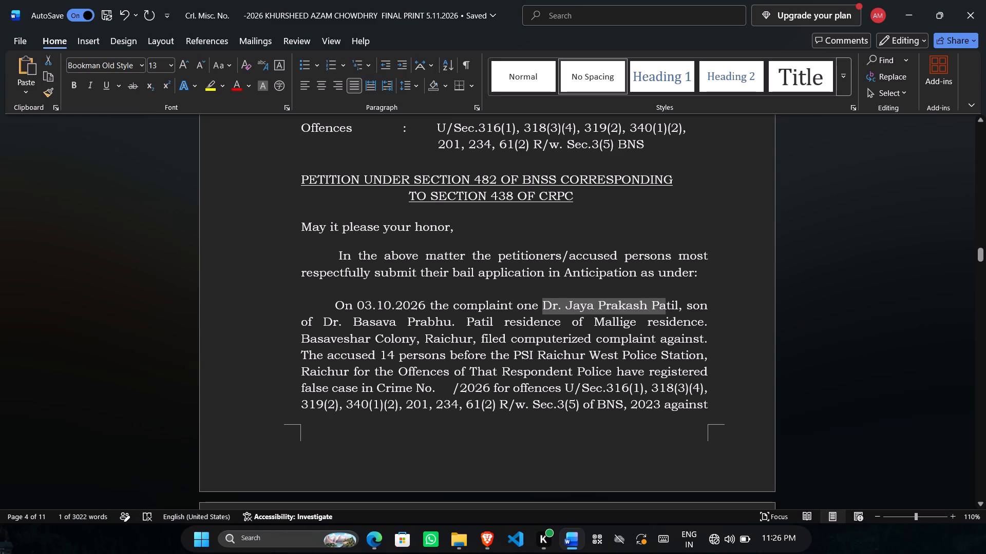
key("shift+Right")
key("shift+Right")
key("shift+Right")
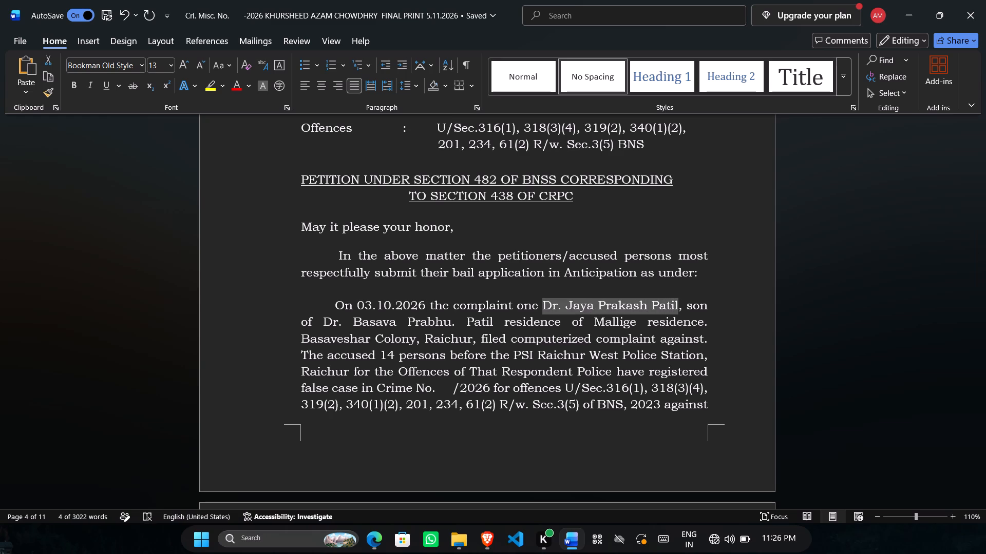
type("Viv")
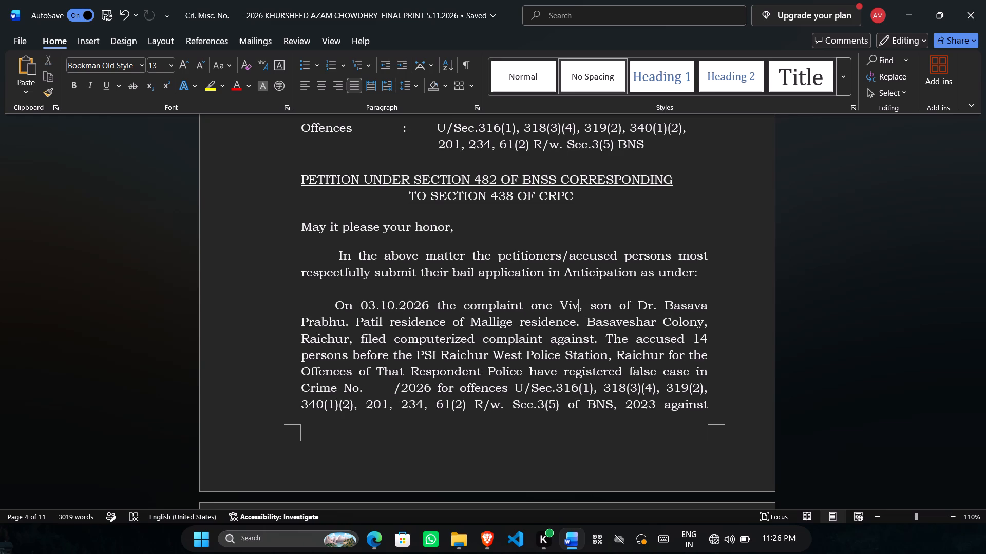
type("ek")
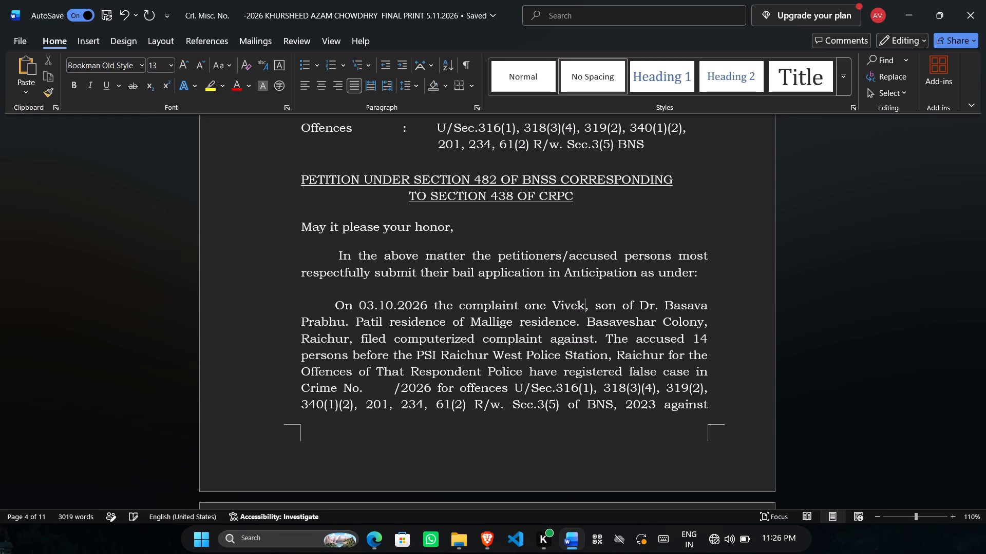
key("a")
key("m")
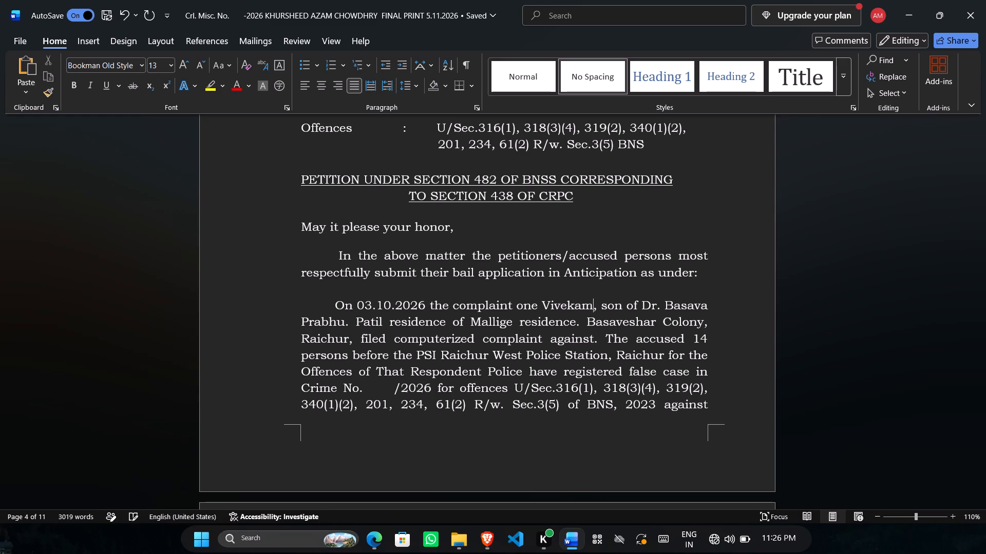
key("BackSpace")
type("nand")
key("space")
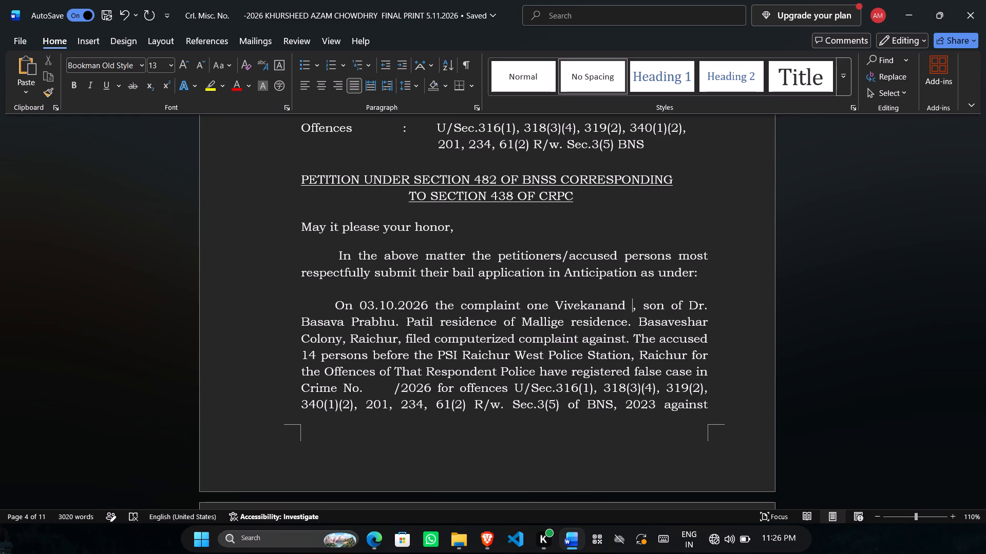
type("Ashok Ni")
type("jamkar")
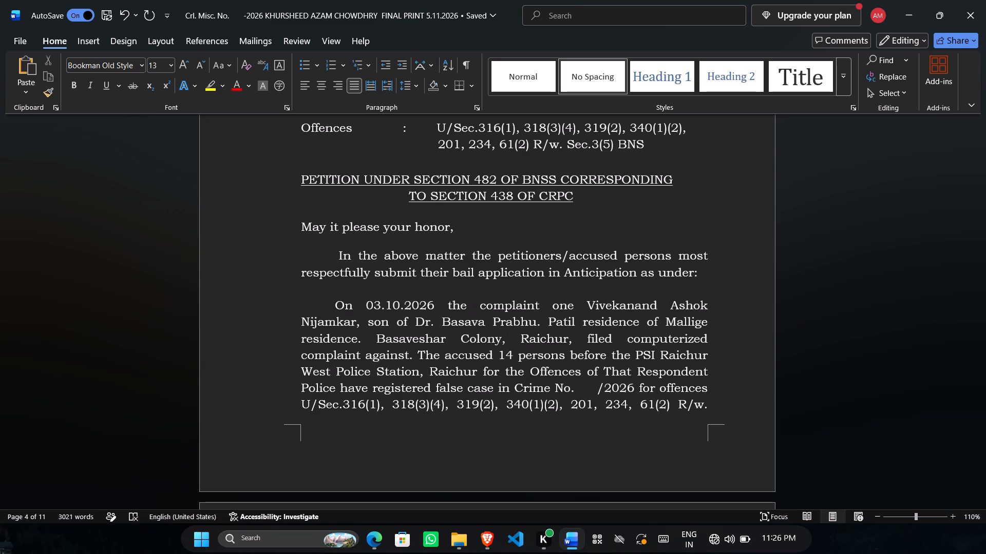
Replace the father's name after "son of" in the same paragraph with the new complainant's father's name, followed by a comma.
left_click(416, 322)
key("shift+Right")
key("shift+Right")
key("shift+Right")
key("shift+Right")
key("shift+Right")
key("shift+Right")
key("shift+Right")
key("shift+Right")
key("shift+Right")
key("shift+Right")
key("shift+Right")
key("shift+Right")
key("shift+Right")
key("shift+Right")
key("shift+Right")
key("shift+Right")
key("shift+Right")
key("shift+Right")
key("shift+Right")
key("shift+Right")
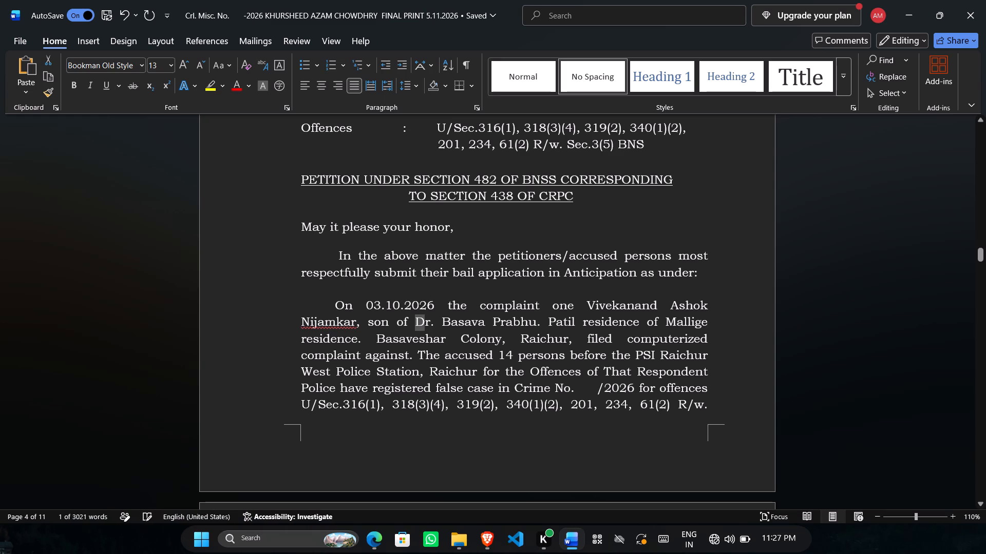
key("shift+Right")
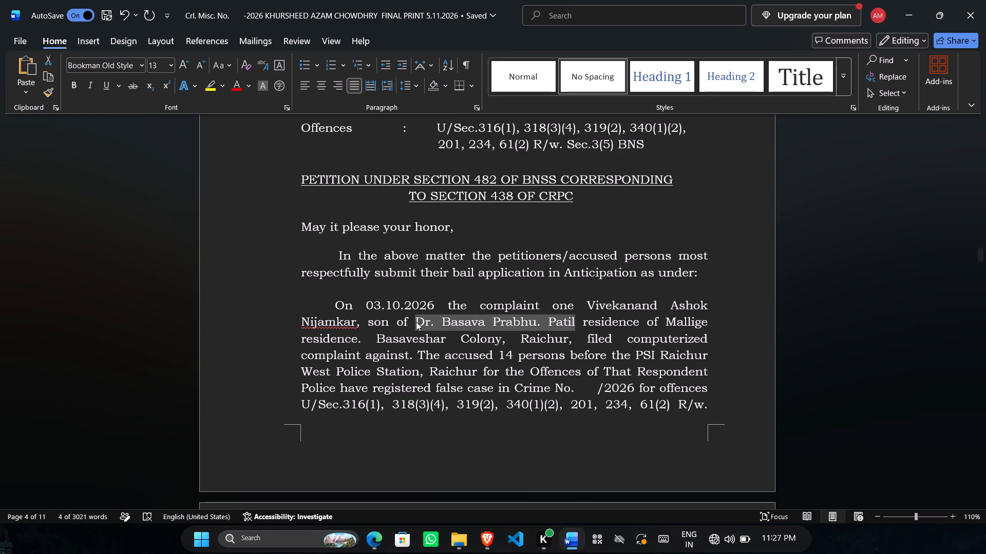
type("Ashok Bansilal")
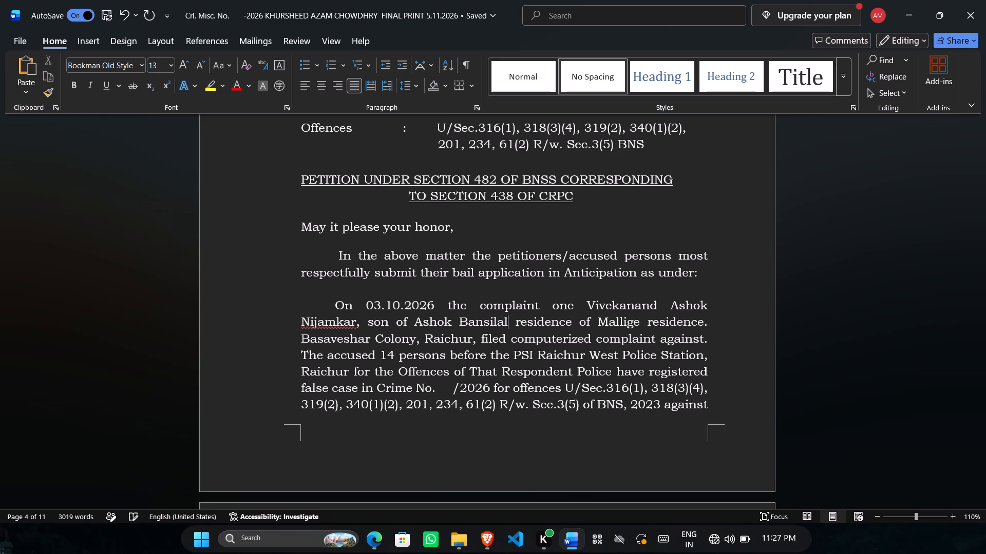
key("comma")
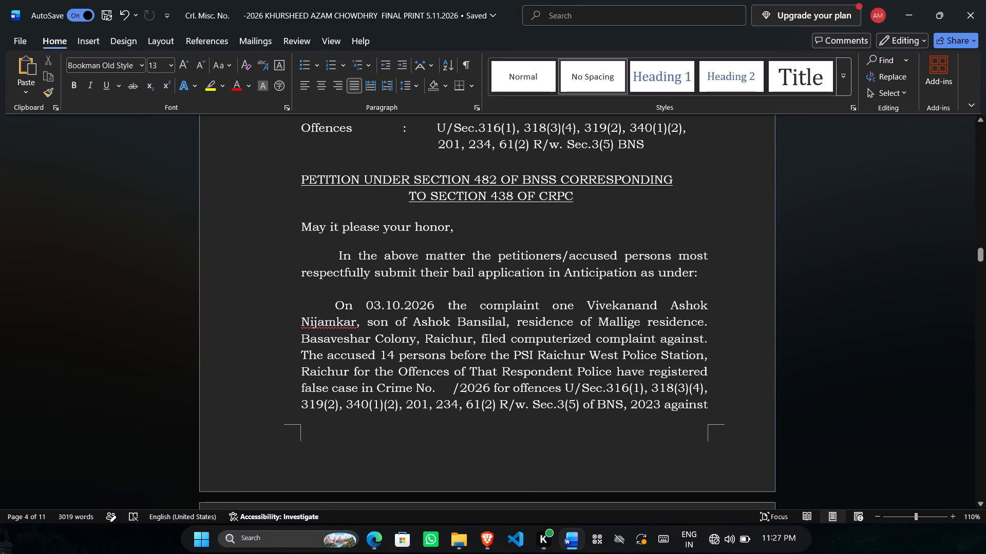
Replace the complainant's residence in the complaint paragraph with the new complainant's Pune address, followed by a comma.
left_click(600, 322)
key("shift+Right")
key("shift+Right")
key("shift+Right")
key("shift+Right")
key("shift+Right")
key("shift+Right")
key("shift+Right")
key("shift+Right")
key("shift+Right")
key("shift+Right")
key("shift+Right")
key("shift+Right")
key("shift+Right")
key("shift+Right")
key("shift+Right")
key("shift+Right")
key("shift+Right")
key("shift+Right")
key("shift+Right")
key("shift+Right")
key("shift+Right")
key("shift+Right")
key("shift+Right")
key("shift+Right")
key("shift+Right")
key("shift+Right")
key("shift+Right")
key("shift+Right")
key("shift+Right")
key("shift+Right")
key("shift+Right")
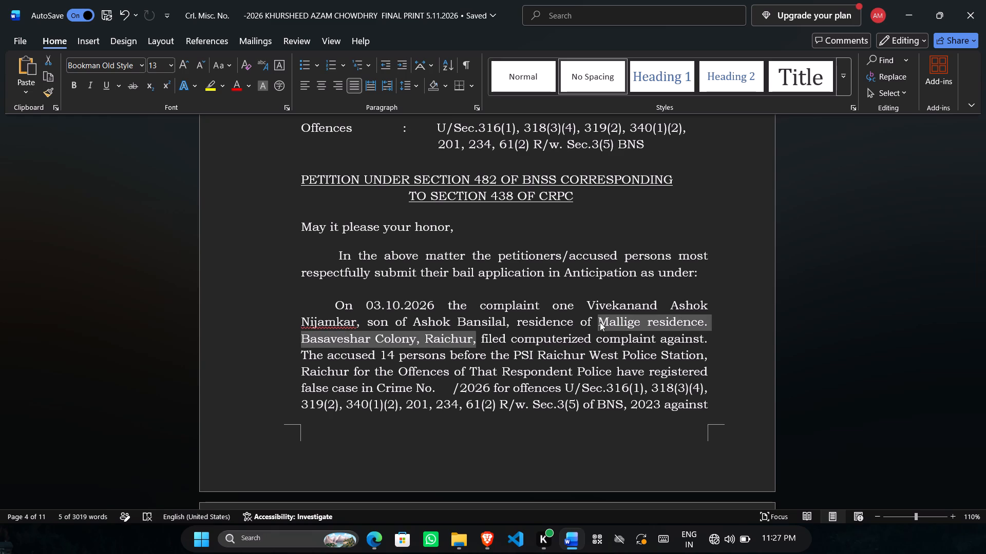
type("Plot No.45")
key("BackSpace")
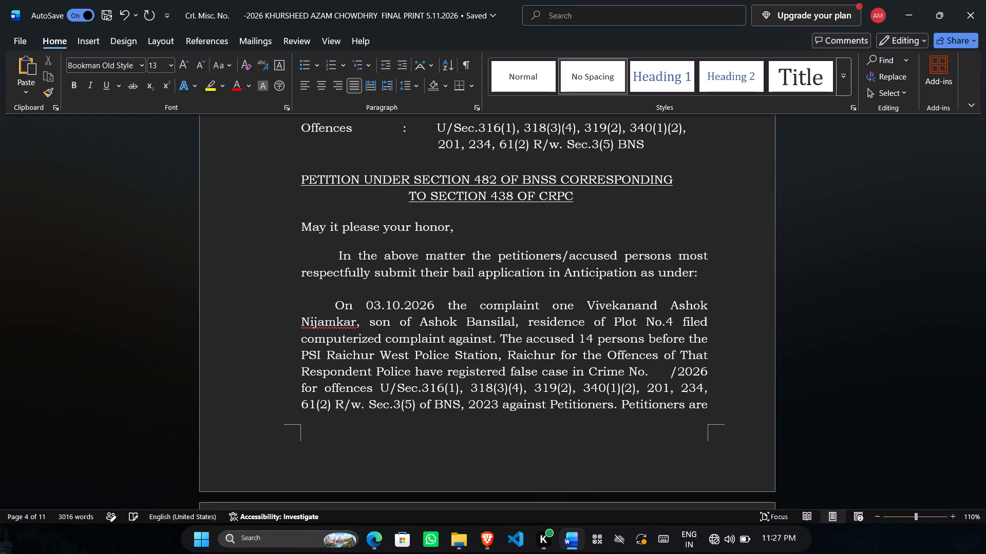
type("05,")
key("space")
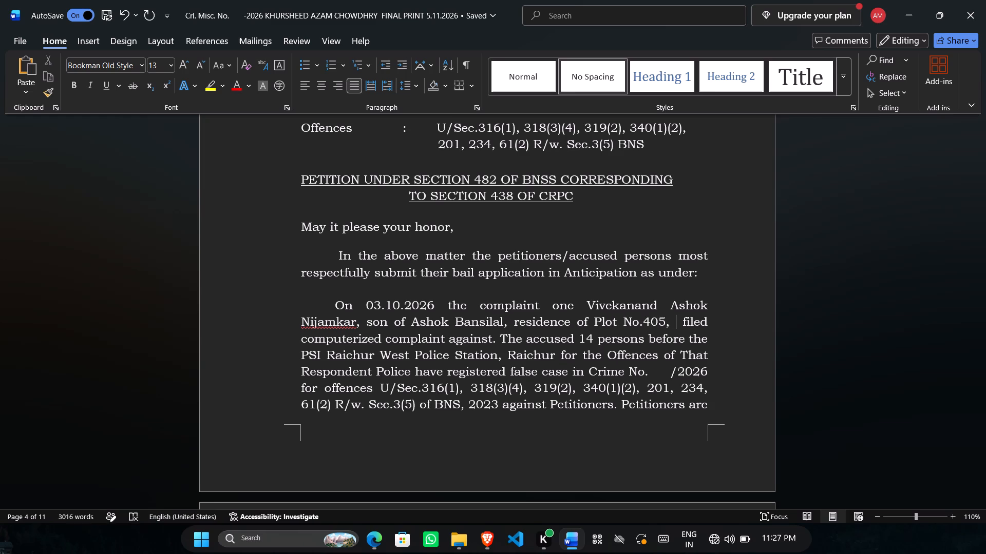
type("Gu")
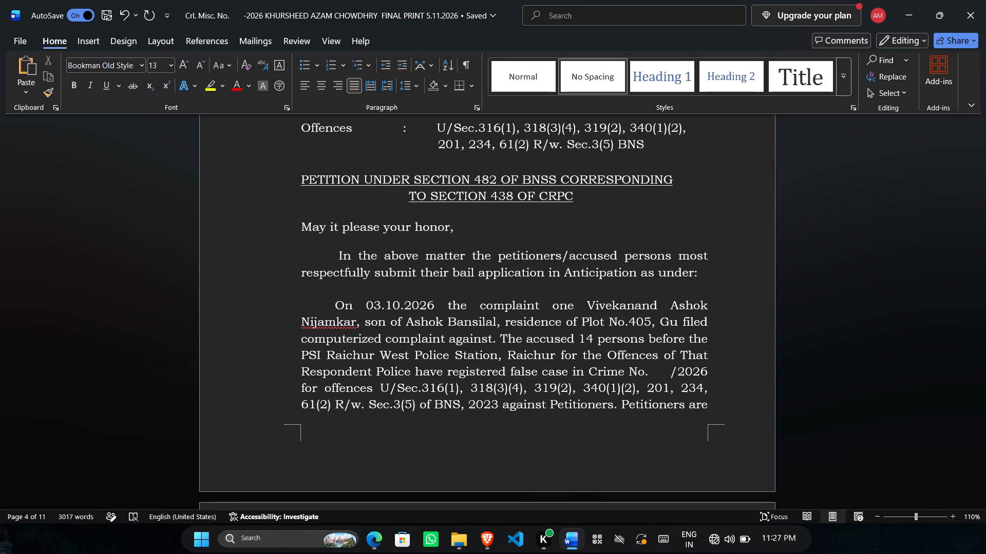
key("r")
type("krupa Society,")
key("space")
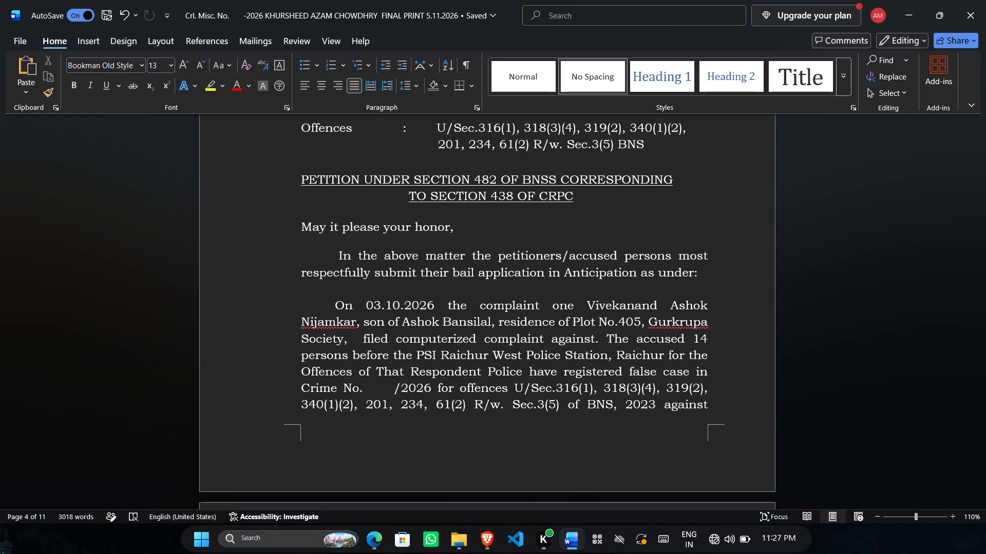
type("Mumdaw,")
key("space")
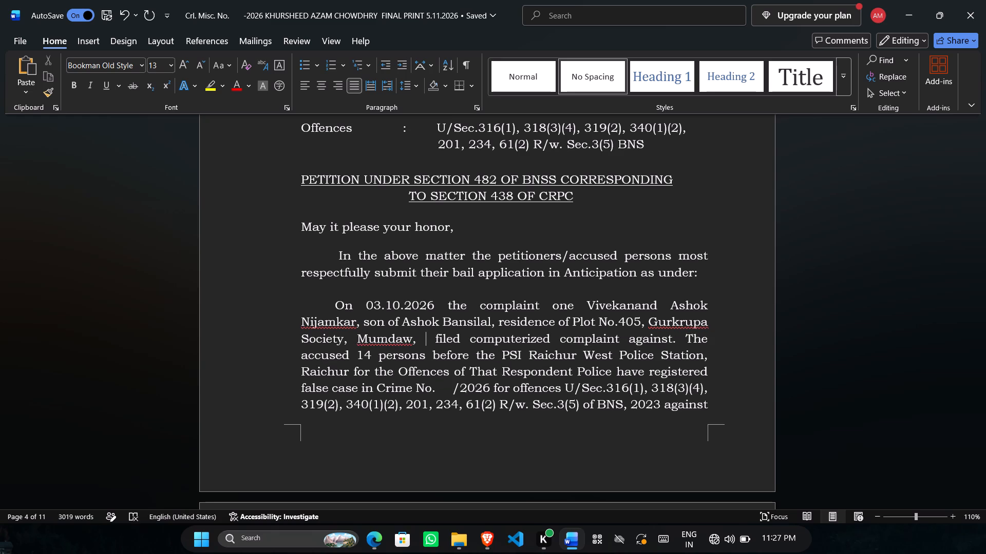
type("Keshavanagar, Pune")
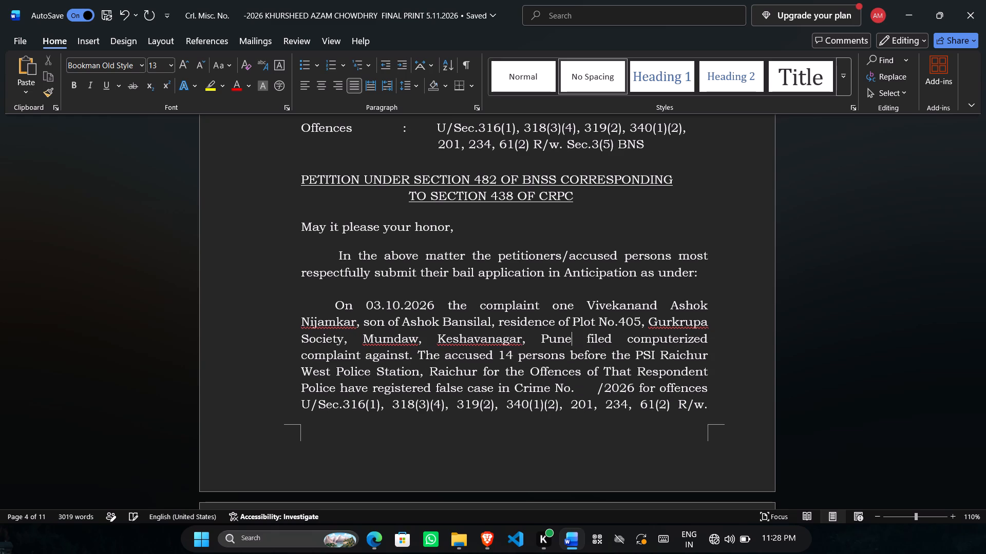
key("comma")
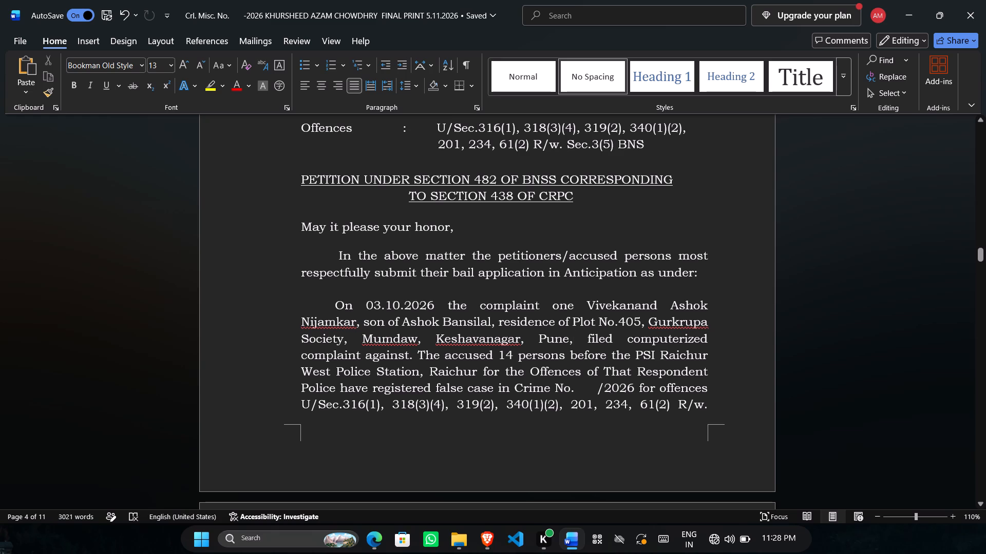
left_click(477, 373)
key("BackSpace")
key("BackSpace")
key("BackSpace")
key("BackSpace")
key("BackSpace")
key("BackSpace")
key("BackSpace")
key("BackSpace")
key("BackSpace")
key("BackSpace")
key("BackSpace")
key("BackSpace")
key("BackSpace")
key("BackSpace")
key("BackSpace")
key("BackSpace")
key("BackSpace")
key("BackSpace")
key("BackSpace")
key("BackSpace")
key("BackSpace")
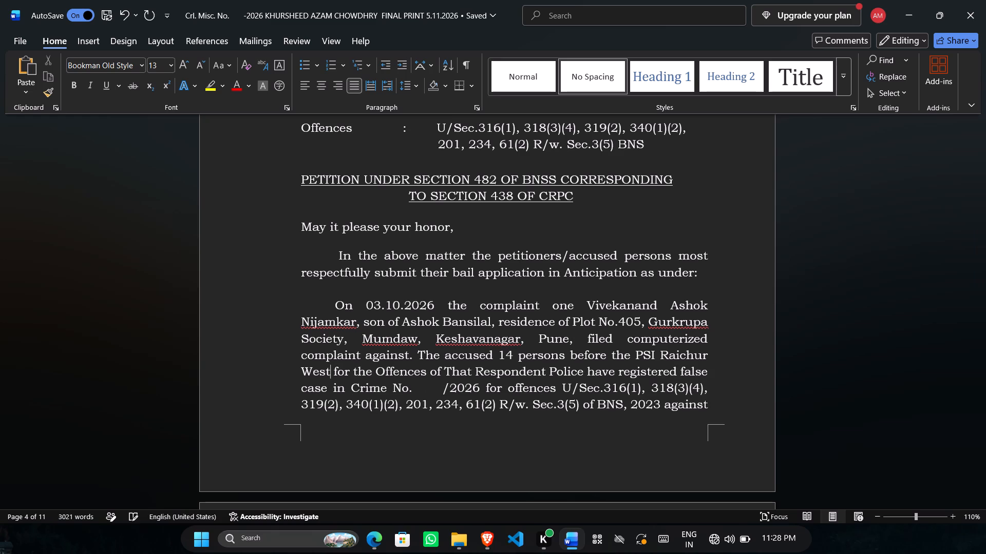
key("BackSpace")
key("BackSpace")
key("BackSpace")
key("BackSpace")
key("BackSpace")
key("BackSpace")
key("BackSpace")
key("BackSpace")
key("BackSpace")
key("BackSpace")
key("BackSpace")
key("BackSpace")
key("BackSpace")
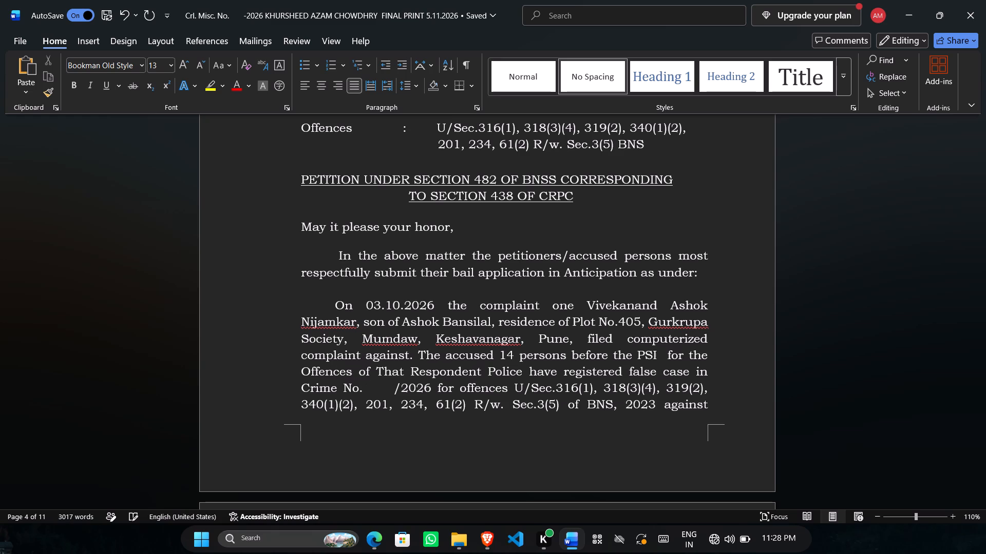
key("BackSpace")
key("BackSpace")
key("BackSpace")
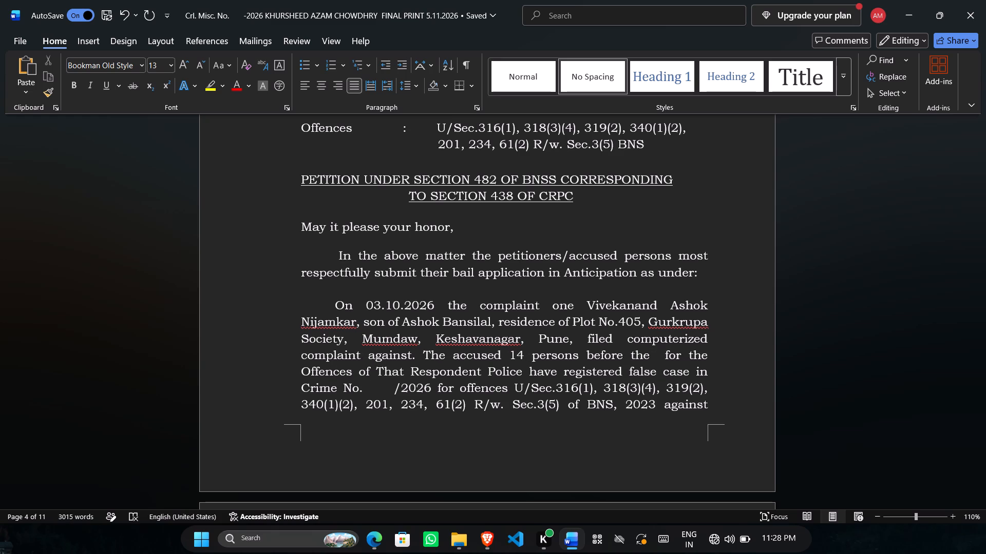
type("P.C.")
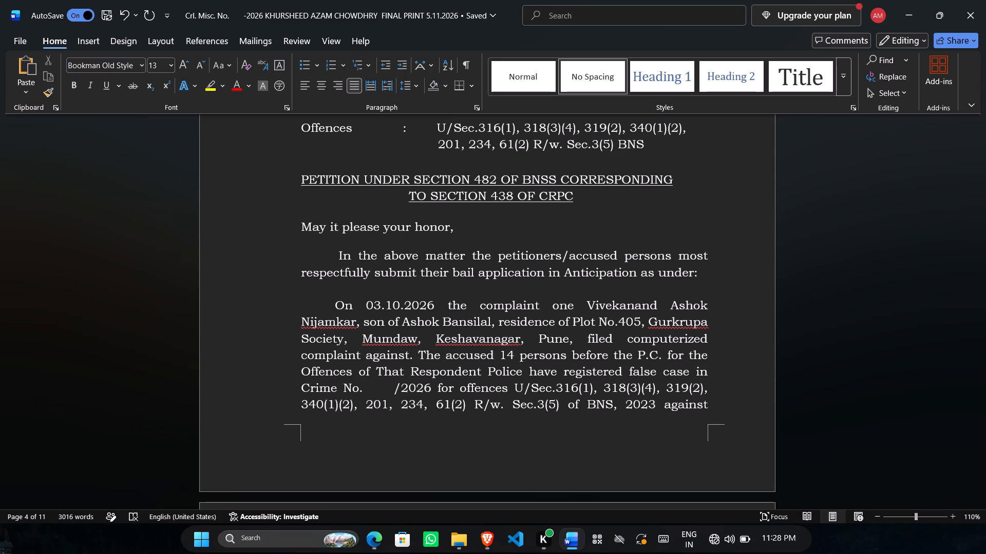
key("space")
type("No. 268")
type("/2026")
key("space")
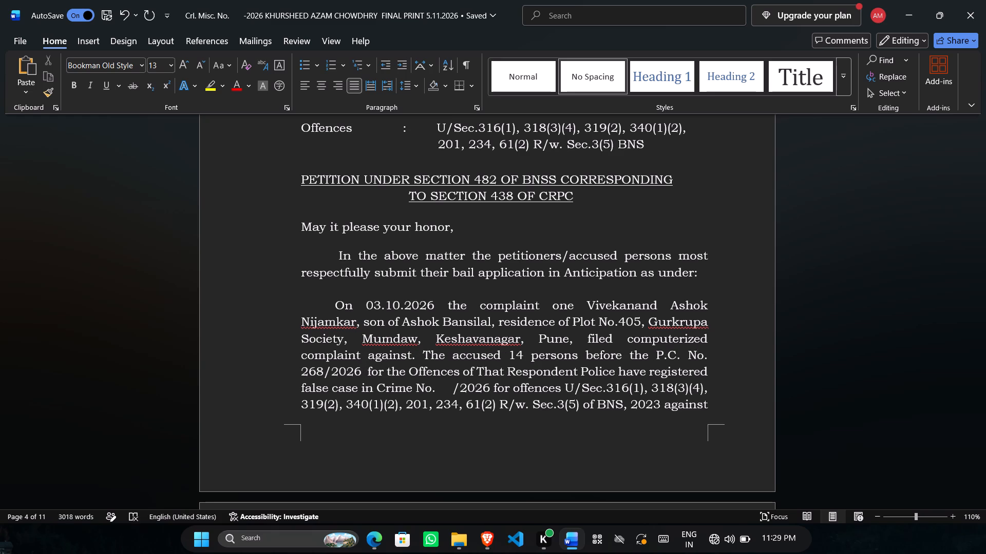
Insert "Hon'ble II Addl. Civil Judge" after the P.C. No. 268/2026 reference in the complaint paragraph.
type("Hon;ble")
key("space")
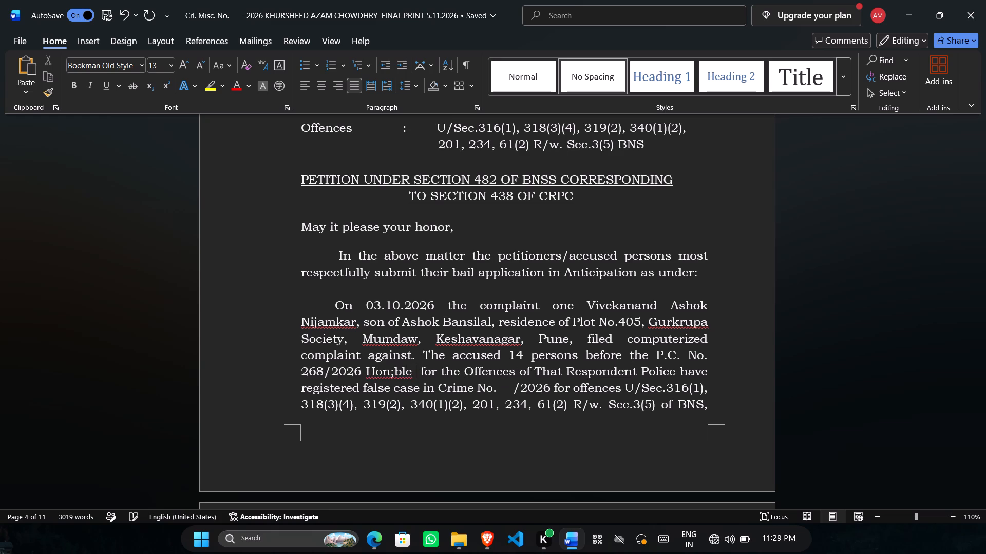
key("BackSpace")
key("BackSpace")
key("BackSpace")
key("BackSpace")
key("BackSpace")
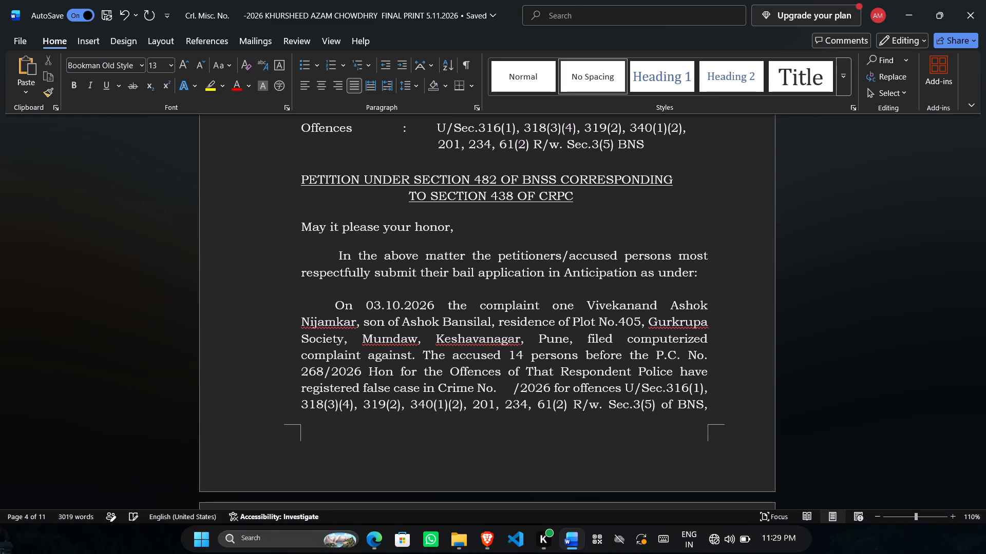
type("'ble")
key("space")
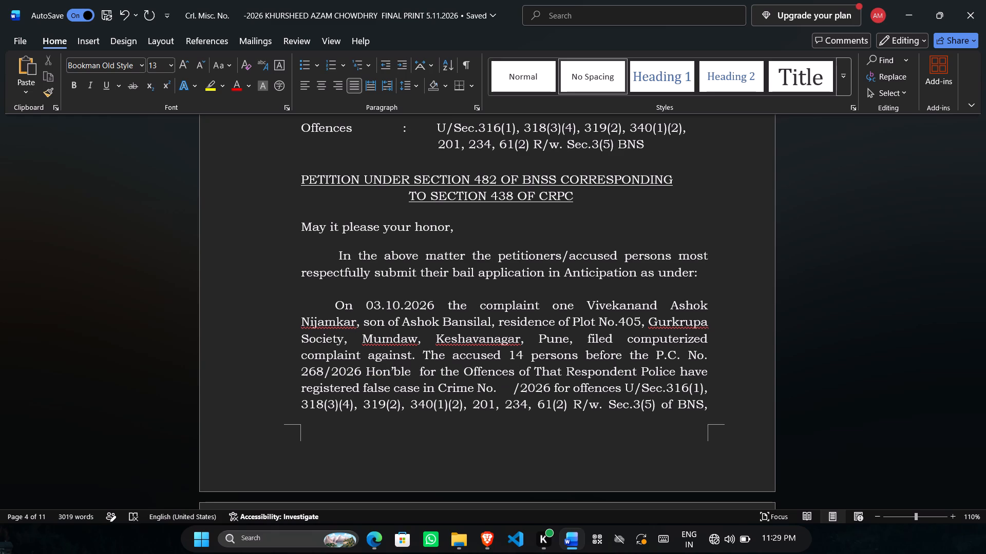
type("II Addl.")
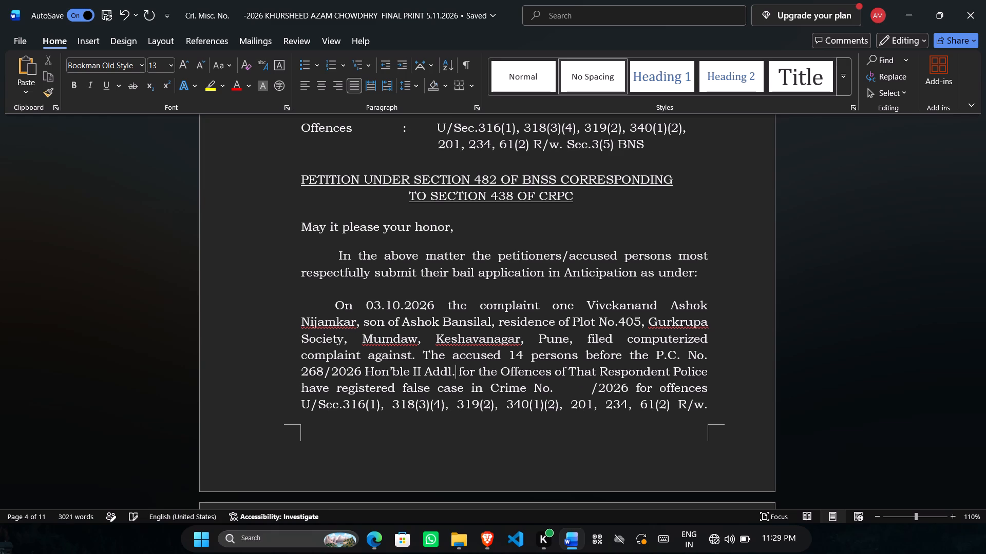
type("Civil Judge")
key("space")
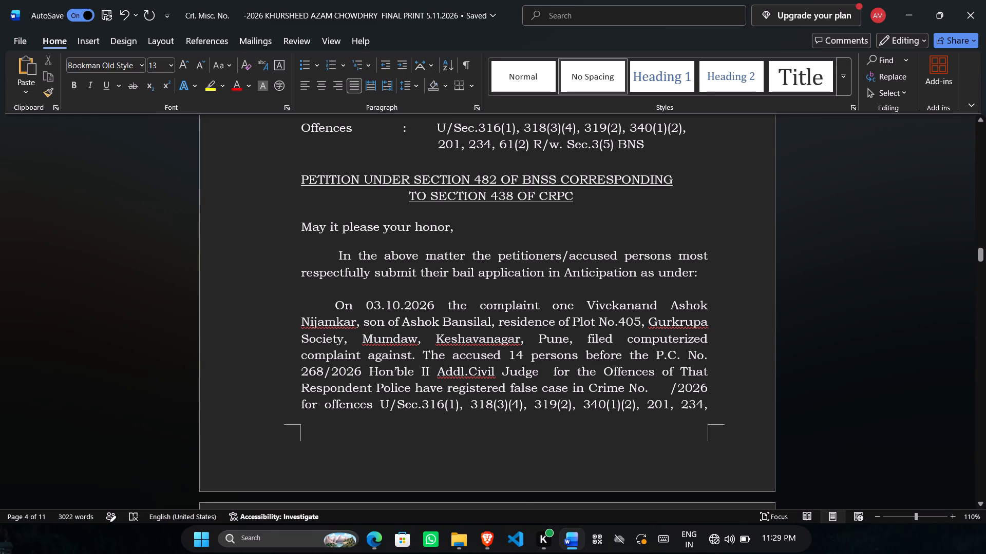
left_click(472, 376)
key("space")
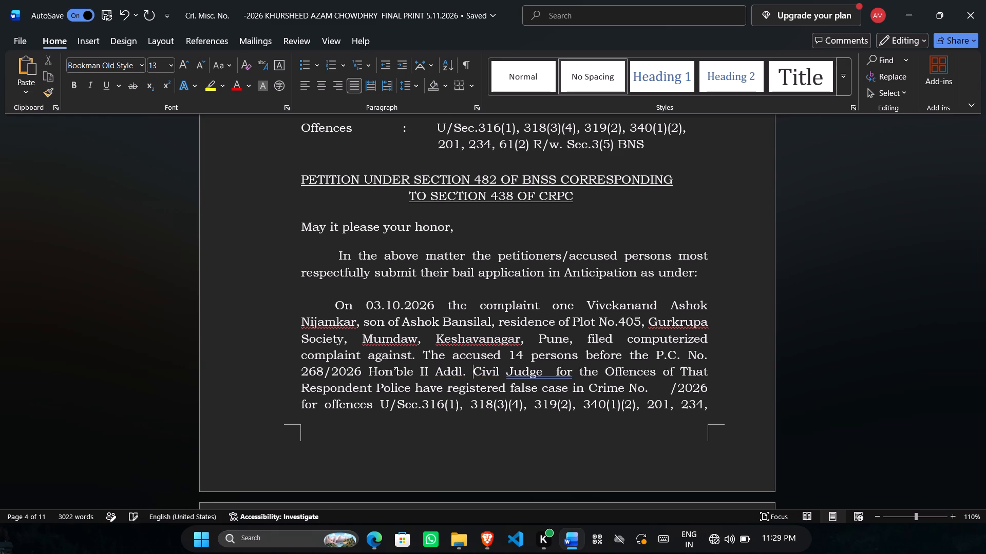
Extend the court name after "Civil Judge" in the complaint paragraph with "and JMFC IV Court at Raichur,".
left_click(545, 371)
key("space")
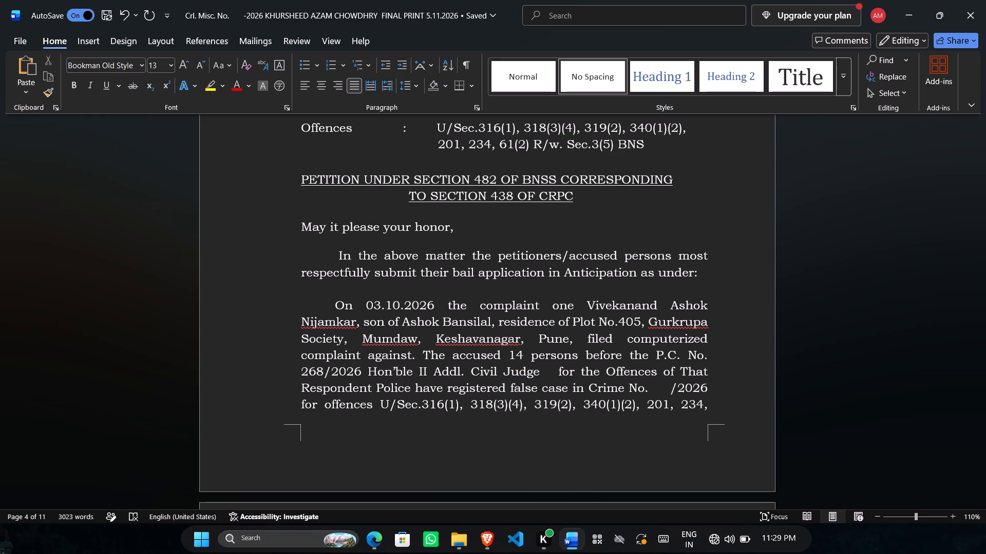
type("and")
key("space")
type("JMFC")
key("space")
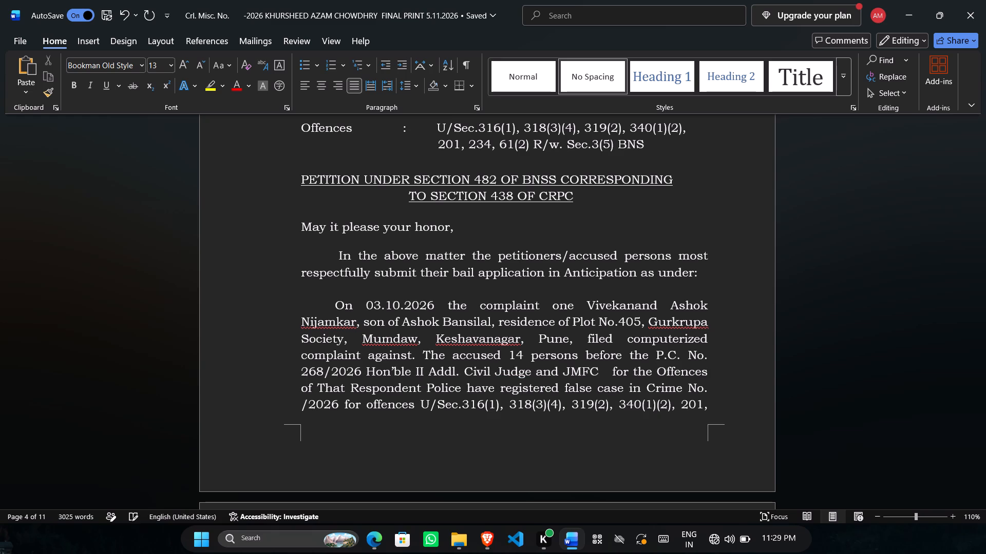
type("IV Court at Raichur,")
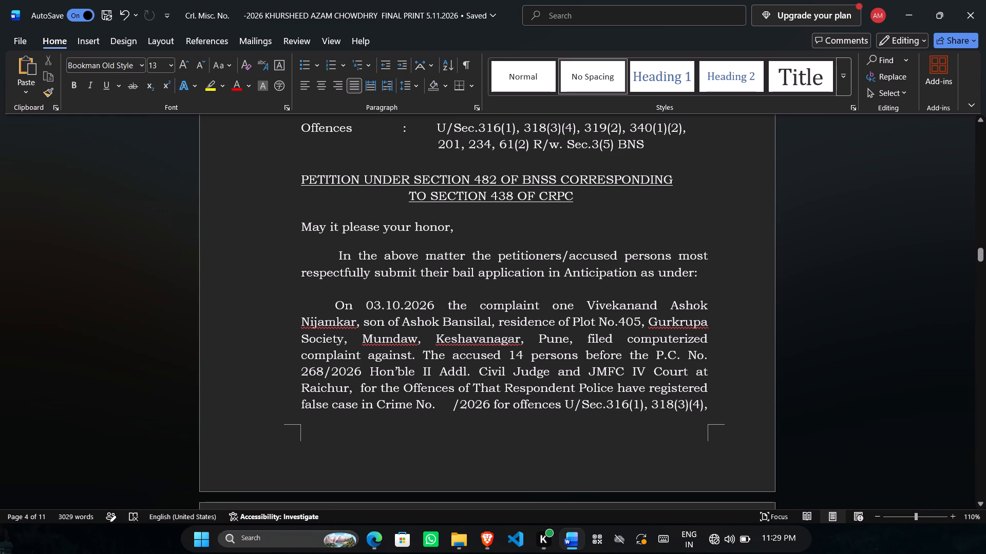
Remove "on 04-09-2023" from the end of the paragraph above Brief Facts of the Case, ending the sentence with "Raichur.".
scroll(597, 418, "down", 3)
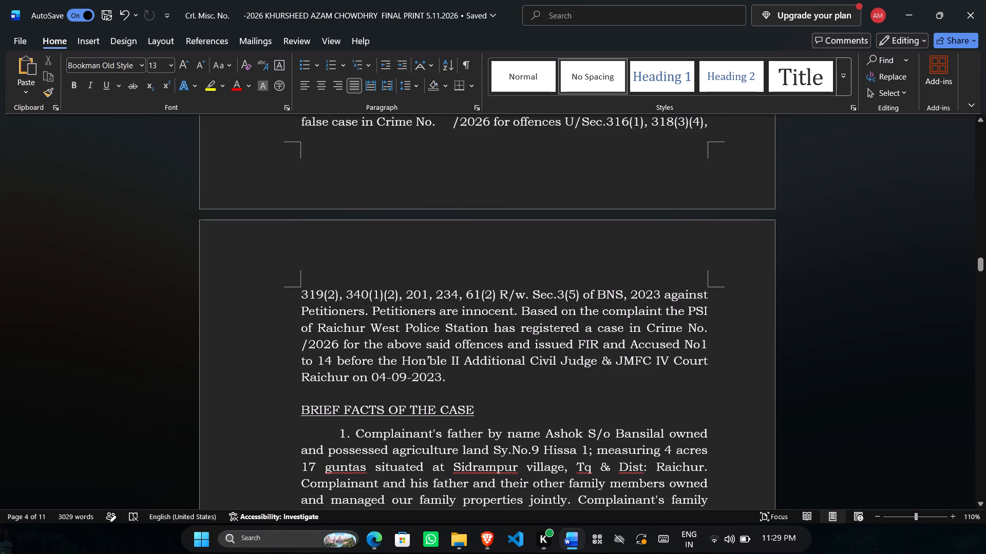
left_click(450, 380)
key("BackSpace")
key("BackSpace")
key("BackSpace")
key("BackSpace")
key("BackSpace")
key("BackSpace")
key("BackSpace")
key("BackSpace")
key("BackSpace")
key("BackSpace")
key("BackSpace")
key("BackSpace")
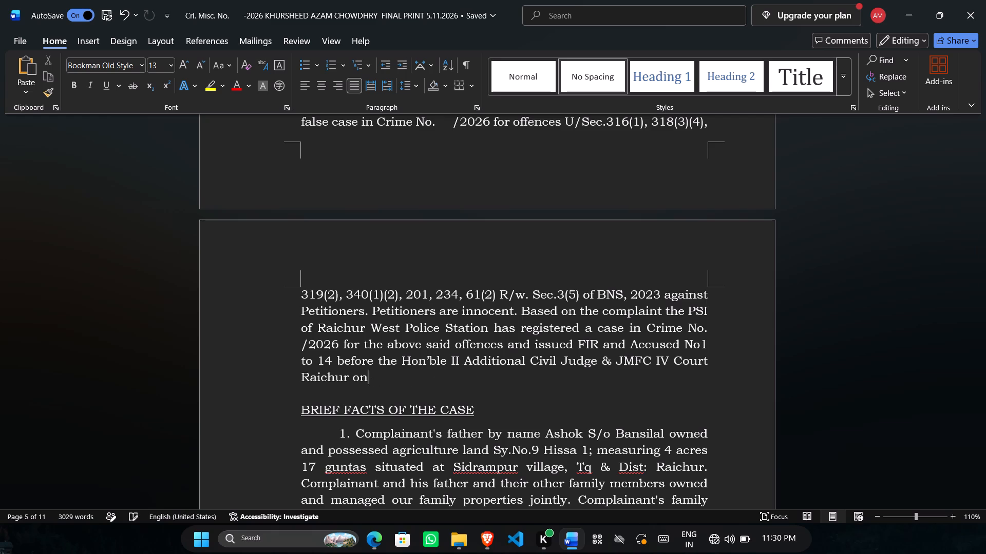
key("BackSpace")
key("BackSpace")
key("BackSpace")
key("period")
Save the document.
left_click(598, 347)
left_click(106, 10)
Insert three line breaks after "Lakhs only)." to push the paragraph about the complainant and his father learning of the illegal activities onto the next page.
scroll(453, 429, "down", 1)
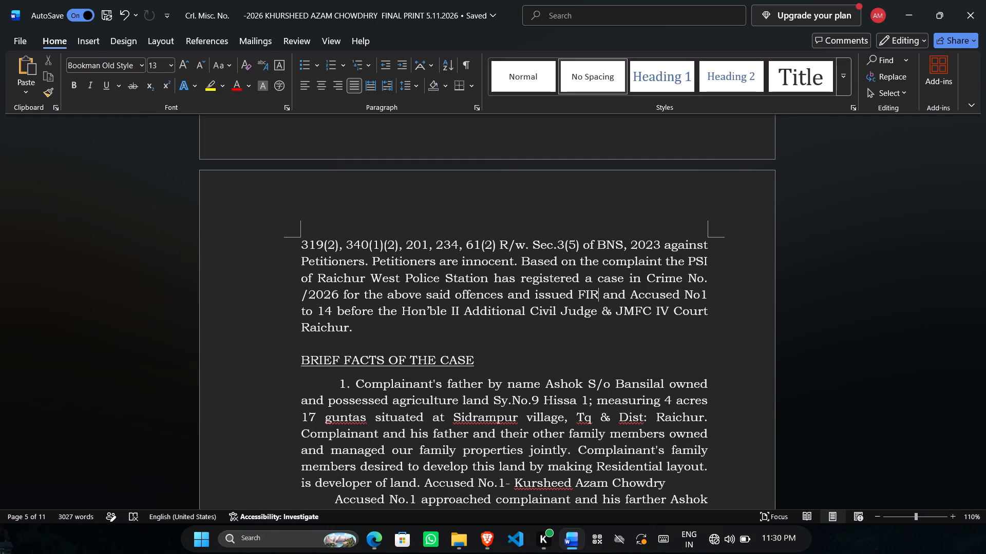
scroll(469, 443, "down", 4)
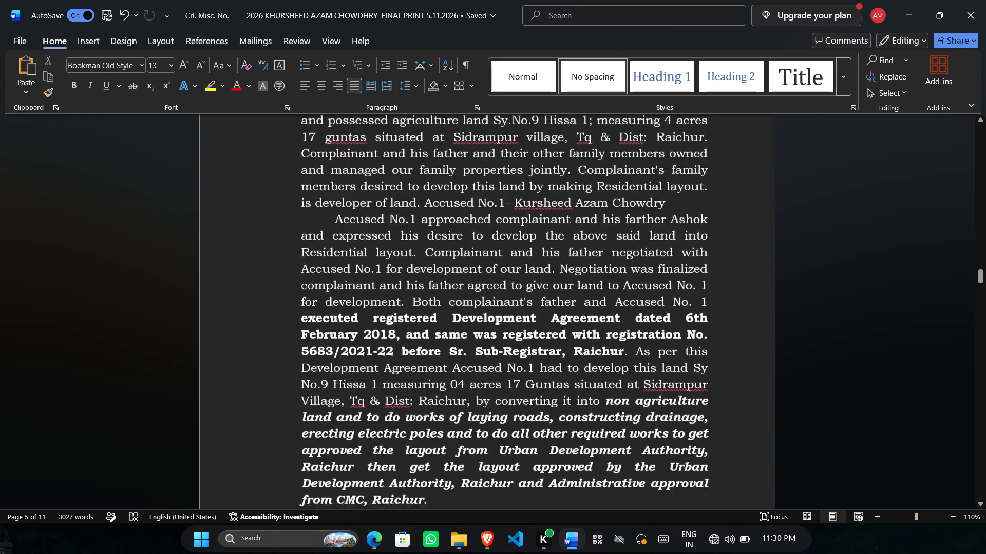
scroll(469, 443, "down", 18)
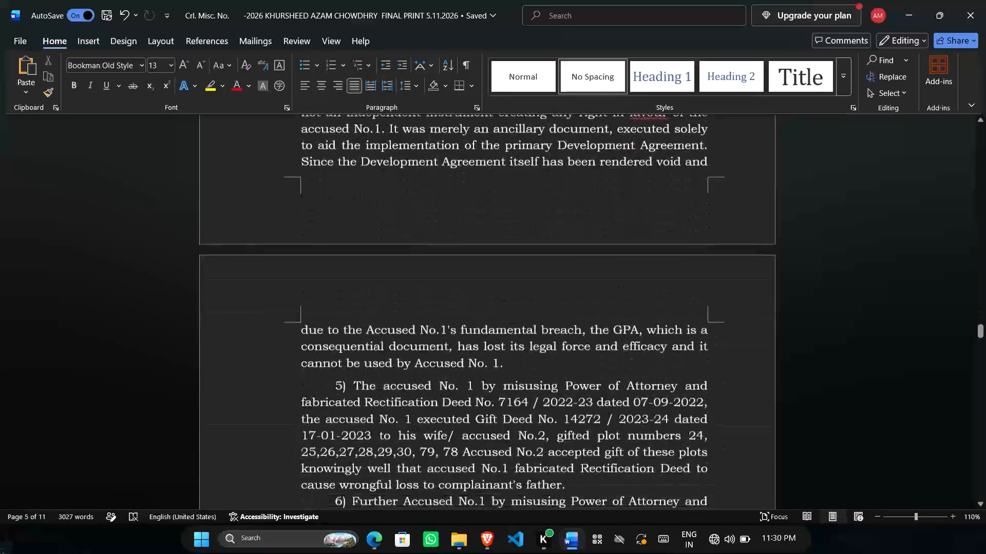
scroll(469, 443, "down", 9)
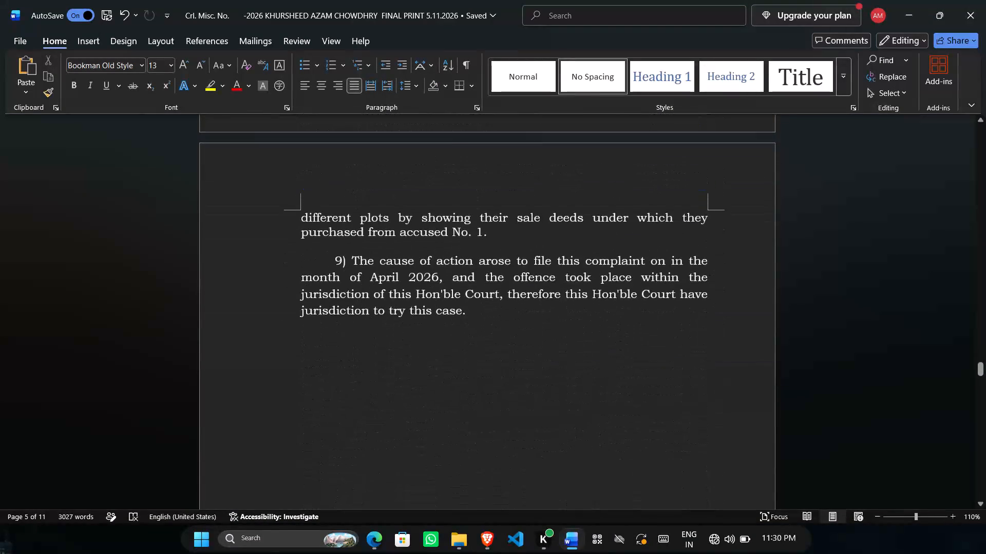
scroll(469, 443, "up", 2)
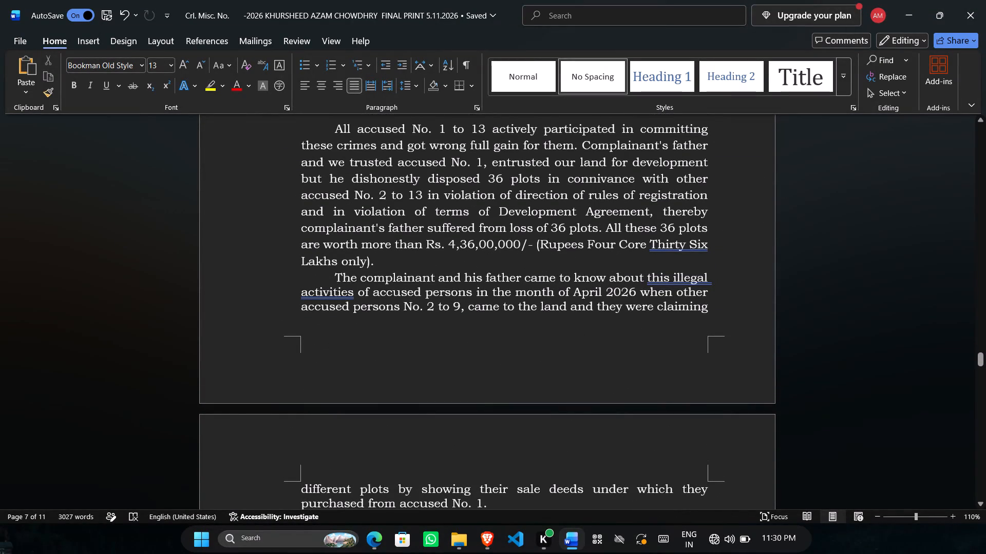
left_click(387, 256)
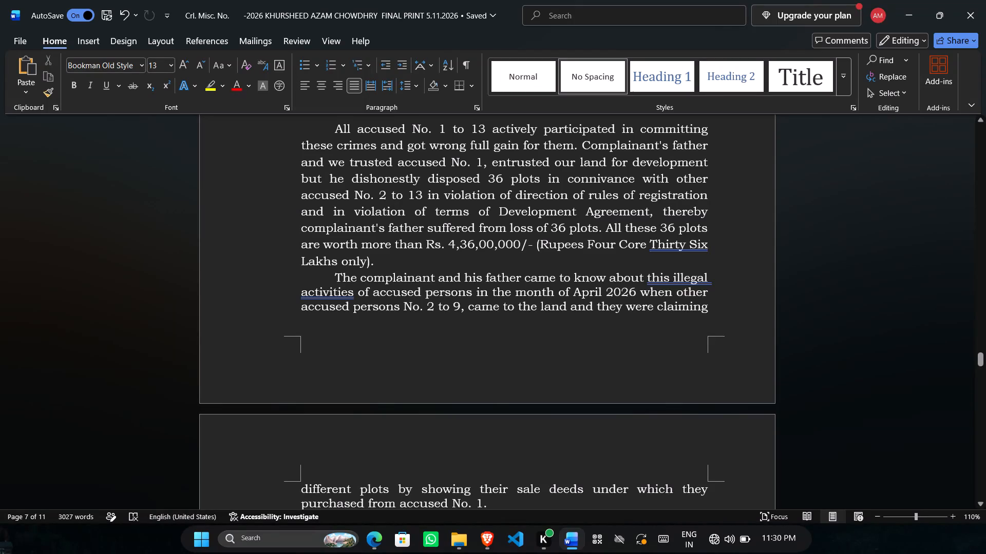
key("Return")
key("Return")
key("Return")
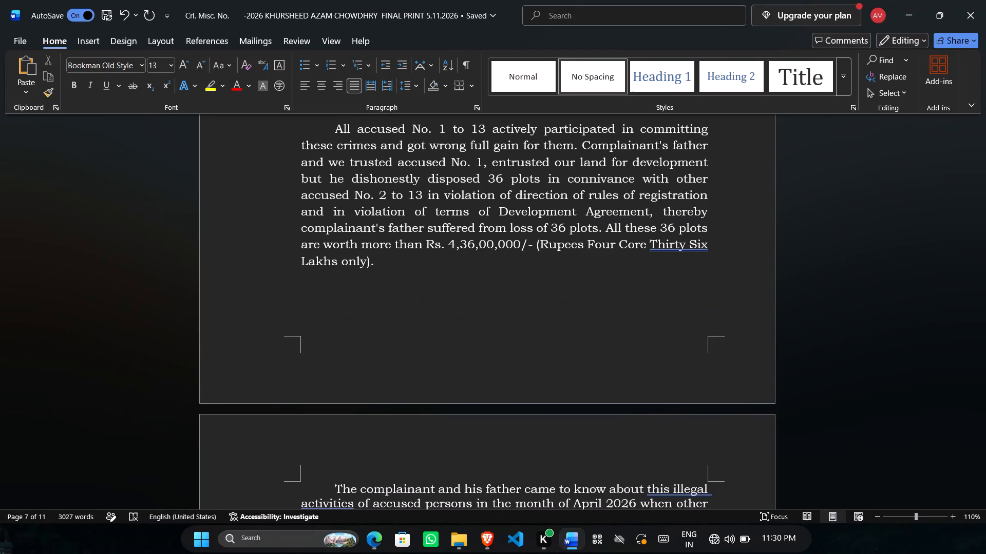
Save the document with the new paragraph spacing.
scroll(387, 256, "up", 2)
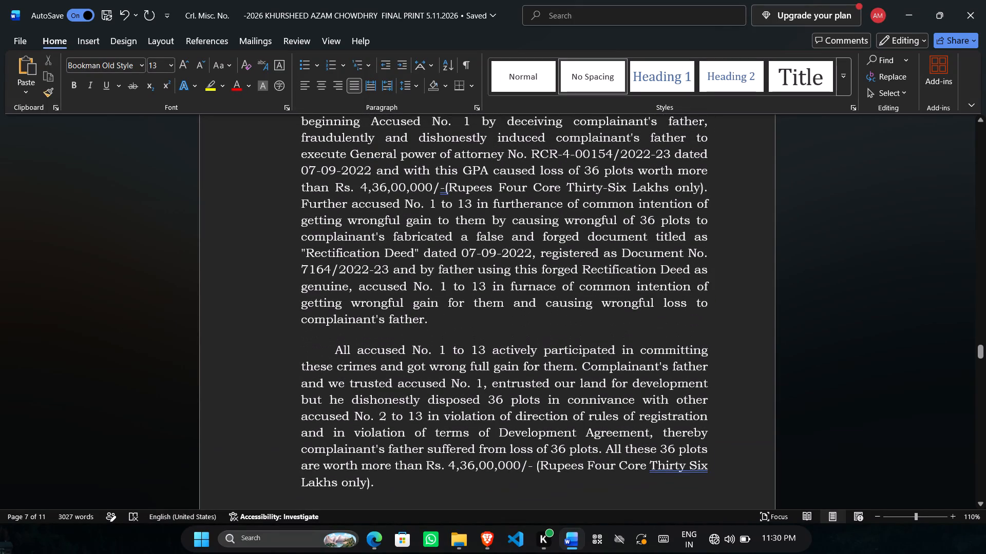
scroll(387, 256, "up", 1)
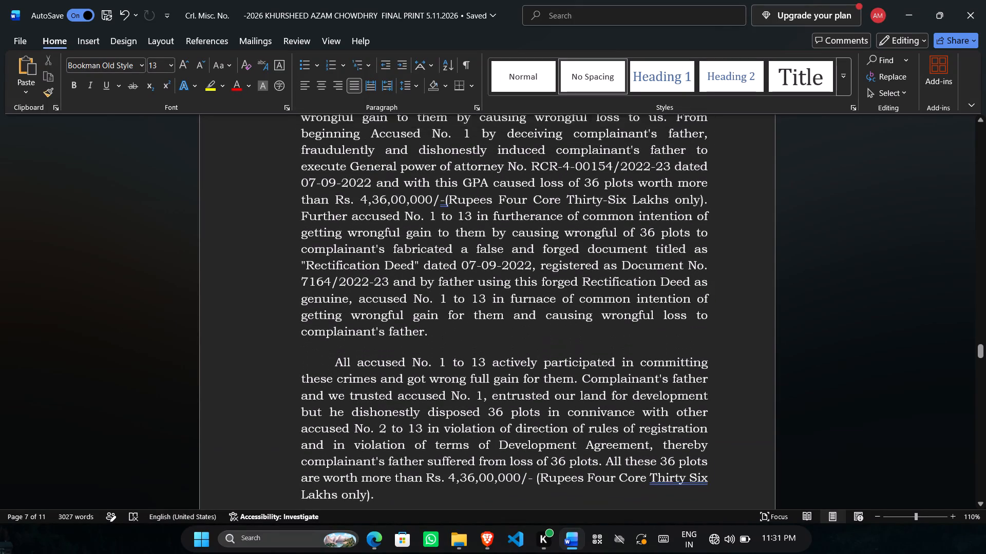
scroll(387, 256, "up", 2)
scroll(387, 256, "down", 4)
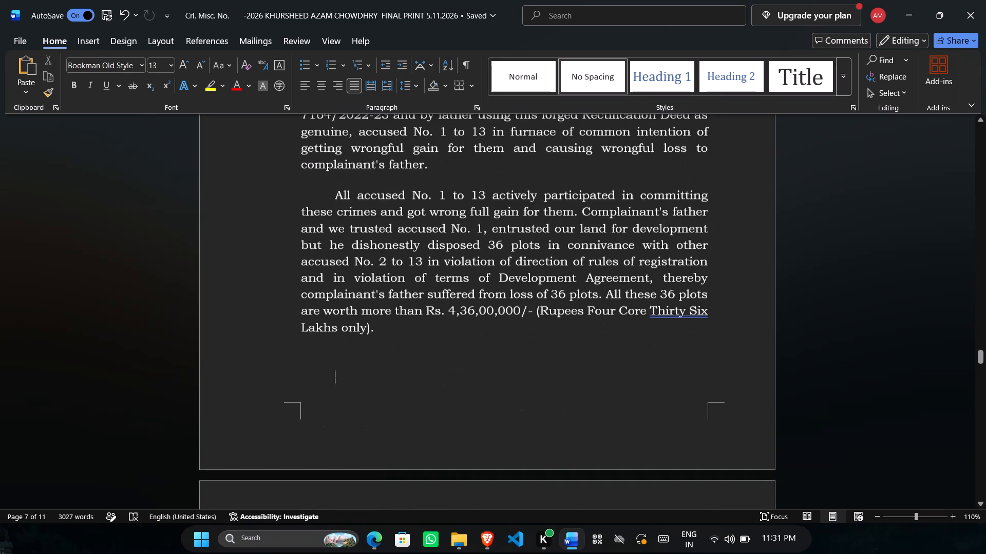
scroll(417, 192, "up", 5)
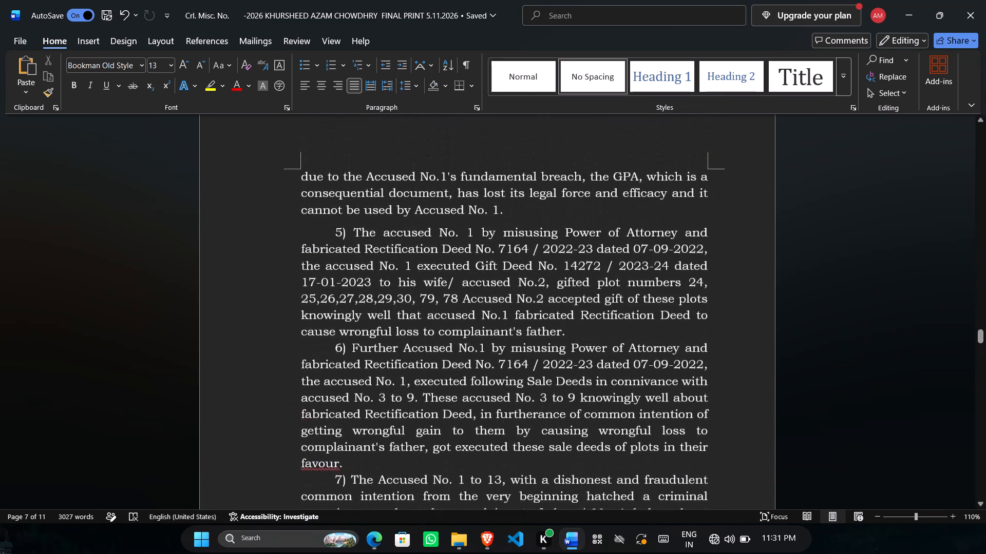
left_click(106, 11)
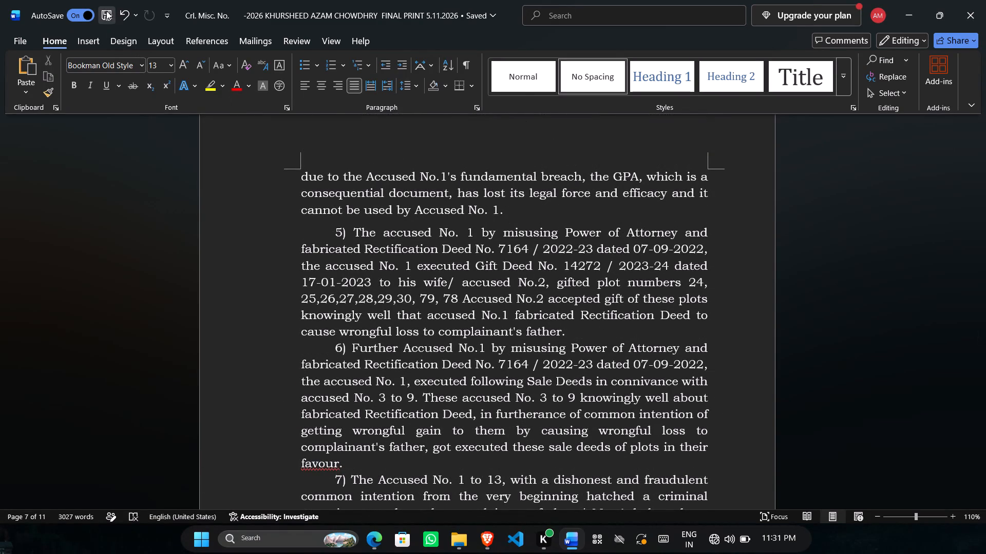
Add an unnumbered blank line between Brief Facts paragraphs 5 and 6, and reduce its font size to 7.
left_click(582, 326)
key("Return")
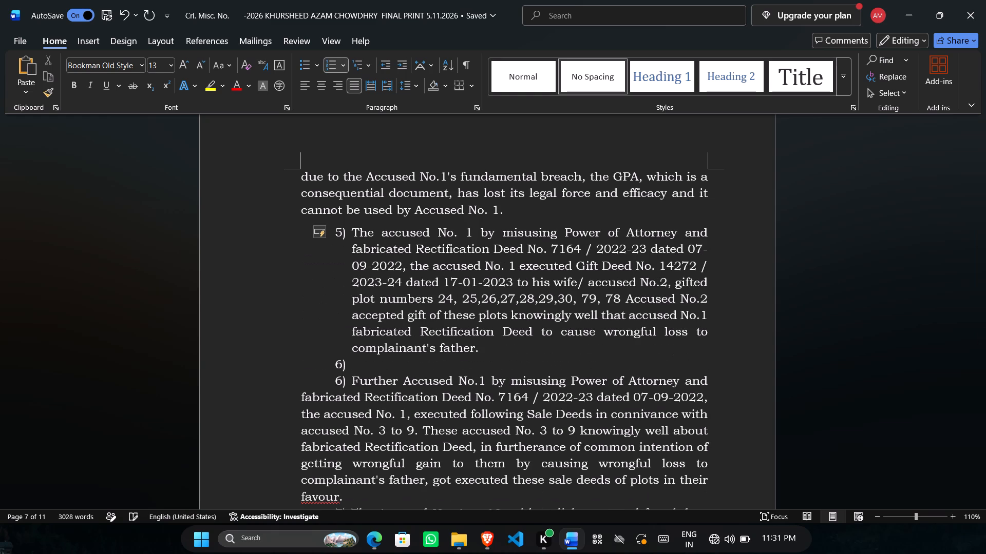
key("ctrl+z")
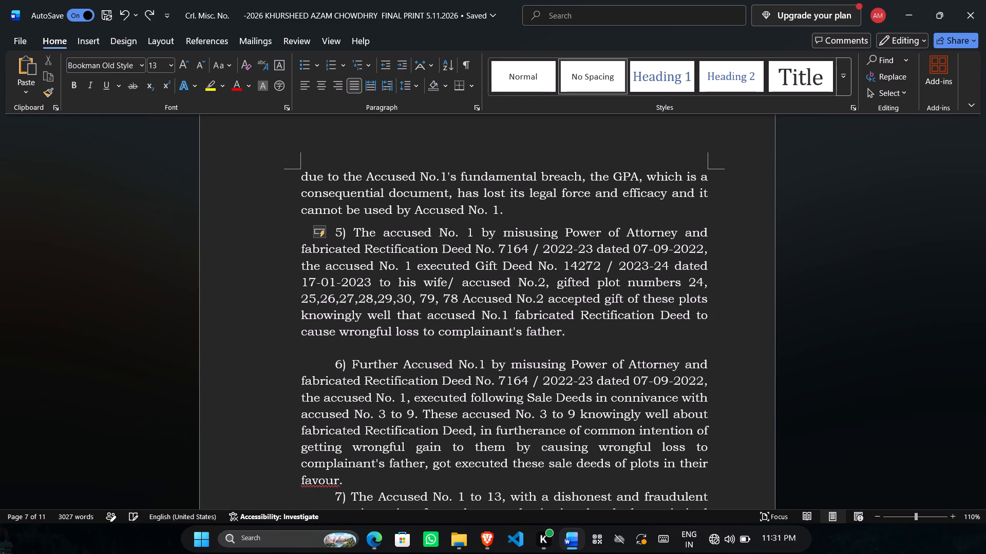
key("ctrl+shift+comma")
key("ctrl+shift+comma")
key("ctrl+shift+comma")
key("ctrl+shift+comma")
key("ctrl+shift+comma")
key("ctrl+shift+comma")
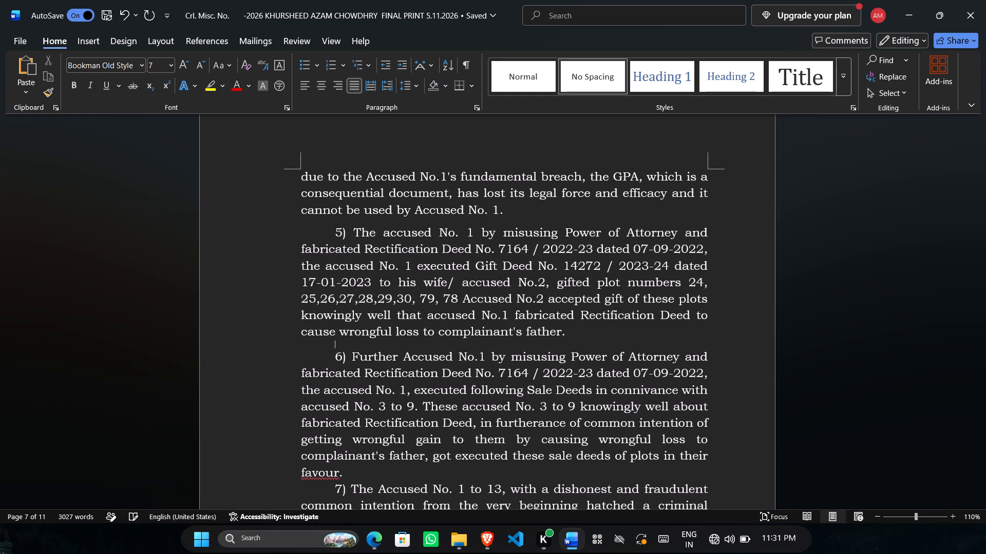
Increase the line spacing of the paragraph beginning "The complainant and his father came to know" to match paragraph 9 below it.
scroll(593, 409, "down", 3)
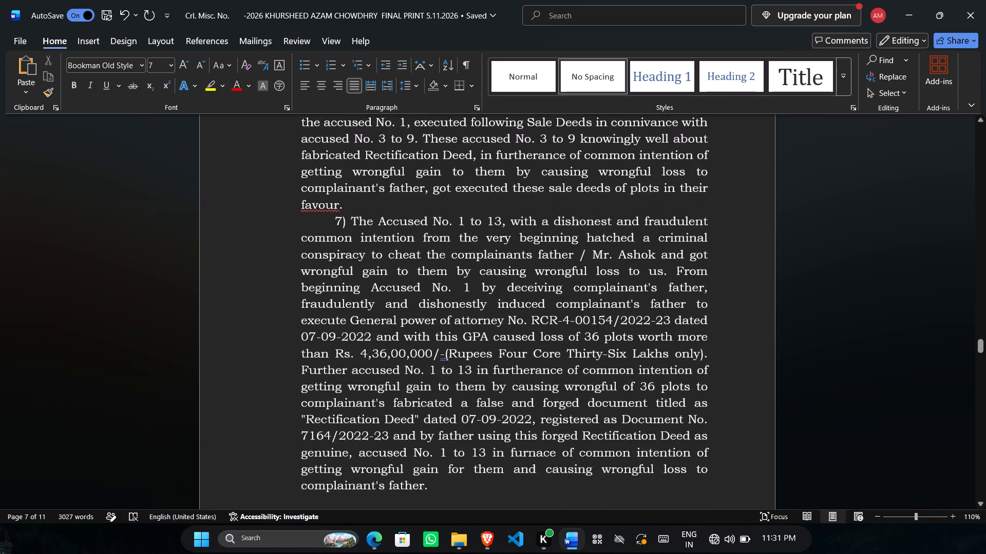
scroll(593, 409, "down", 8)
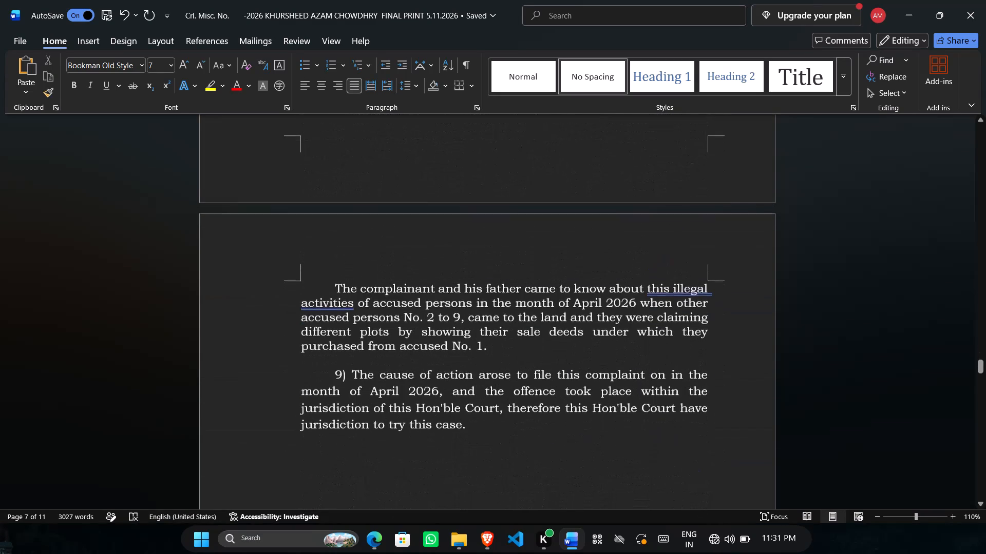
left_click(503, 304)
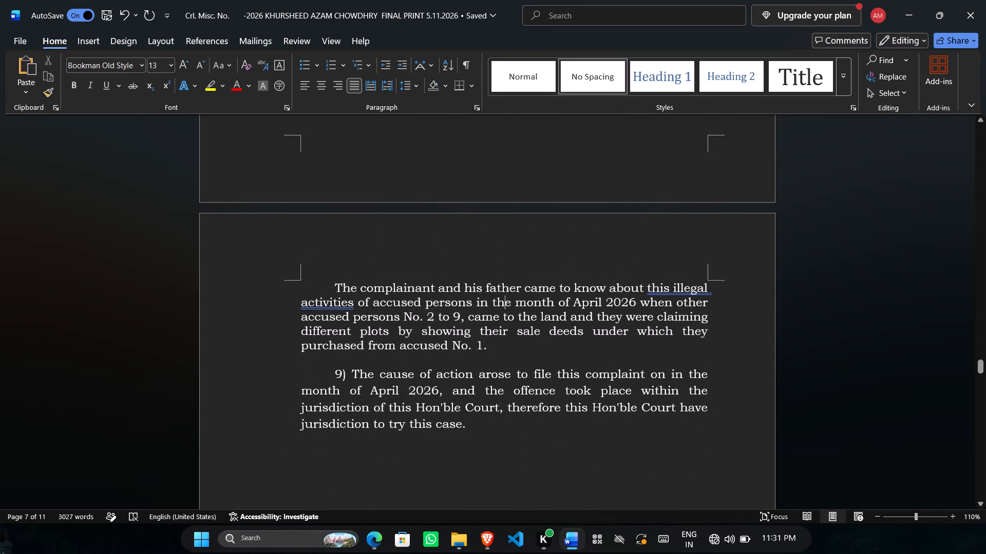
left_click(414, 87)
left_click(428, 119)
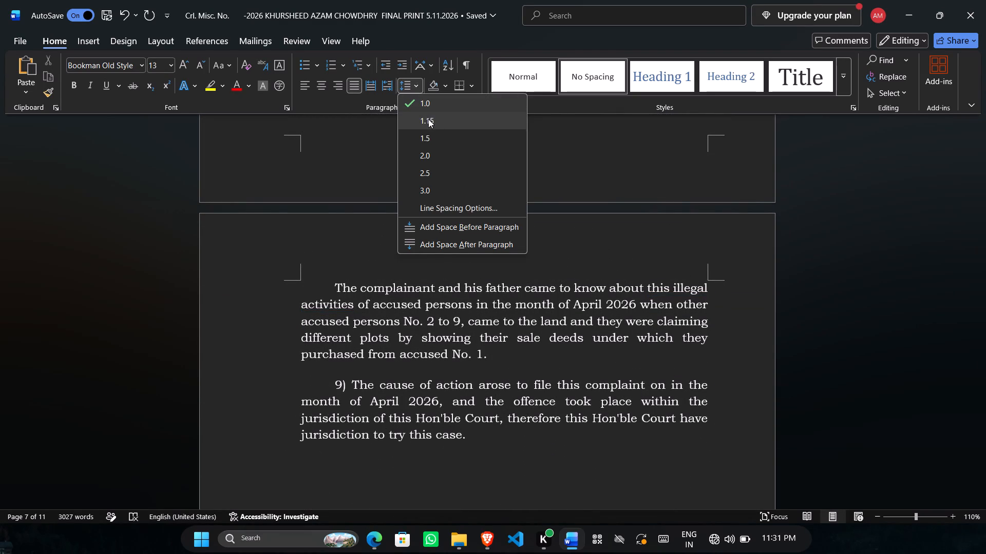
Delete a run of blank lines below Brief Facts paragraph 9, which ends "jurisdiction to try this case.".
left_click(487, 467)
key("Delete")
key("Delete")
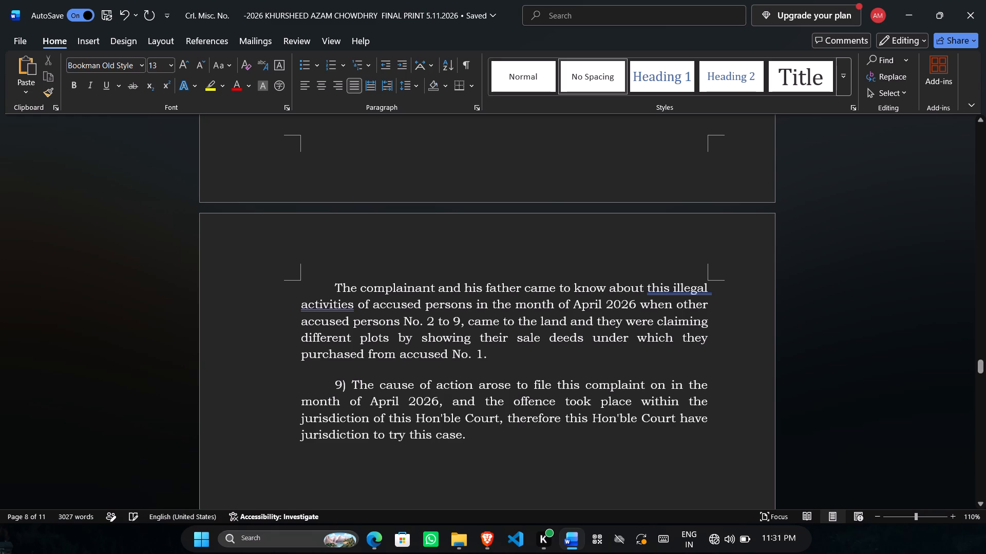
key("Delete")
key("Delete")
key("Delete")
key("Delete")
key("Delete")
key("Delete")
key("Delete")
key("Delete")
key("Delete")
key("Delete")
key("Delete")
key("Delete")
key("Delete")
key("Delete")
key("Delete")
key("Delete")
key("Delete")
key("Delete")
key("Delete")
key("Delete")
key("Delete")
key("Delete")
key("Delete")
key("Delete")
key("Delete")
key("Delete")
key("Delete")
Remove more of the blank lines between paragraph 9 and point 1, "That Respondent Police have registered false case".
scroll(487, 467, "down", 3)
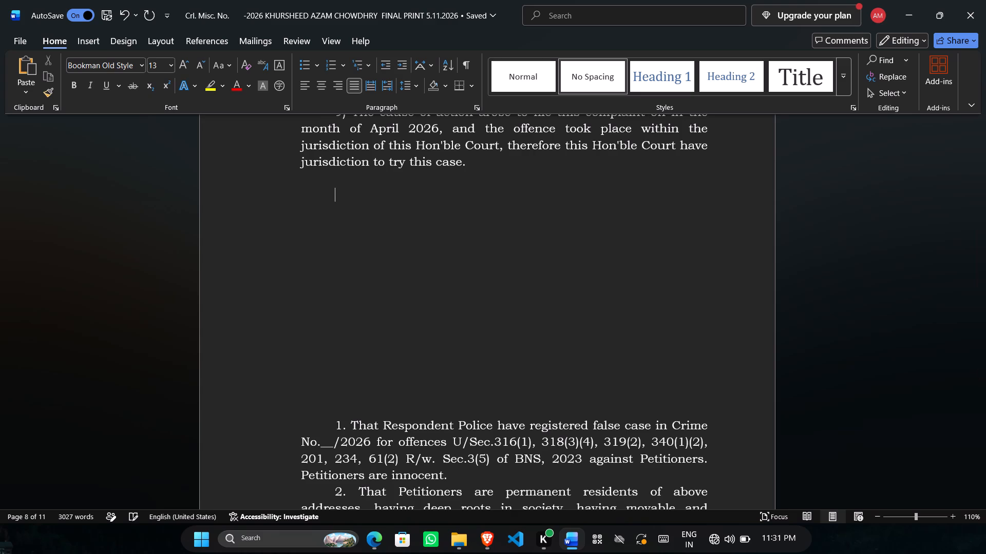
scroll(487, 467, "down", 2)
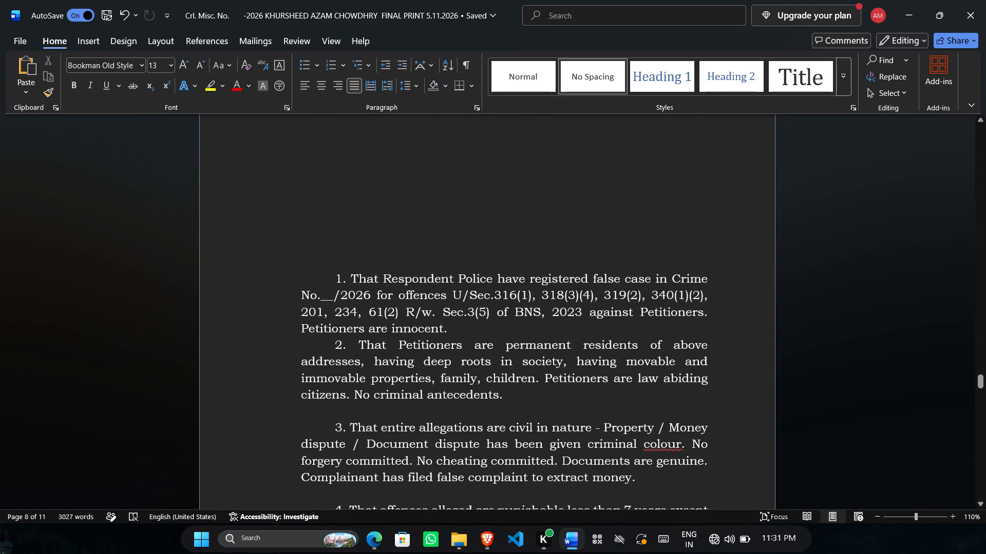
scroll(472, 398, "down", 2)
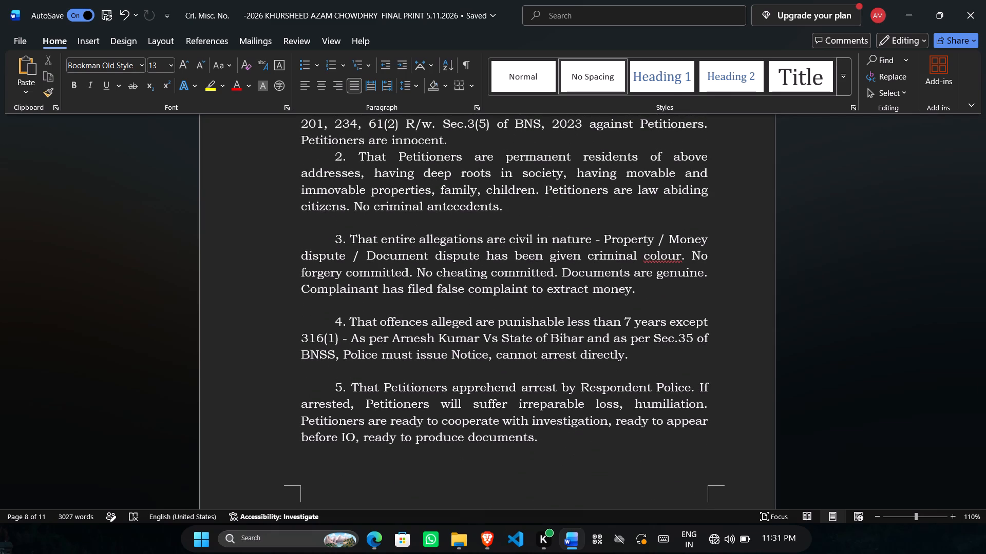
scroll(472, 398, "down", 1)
scroll(472, 398, "up", 2)
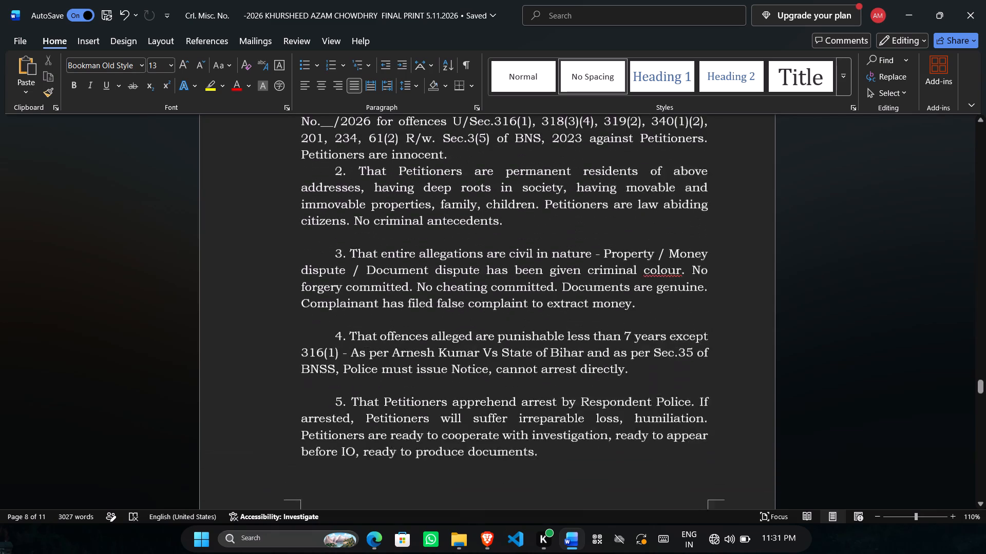
scroll(472, 398, "up", 1)
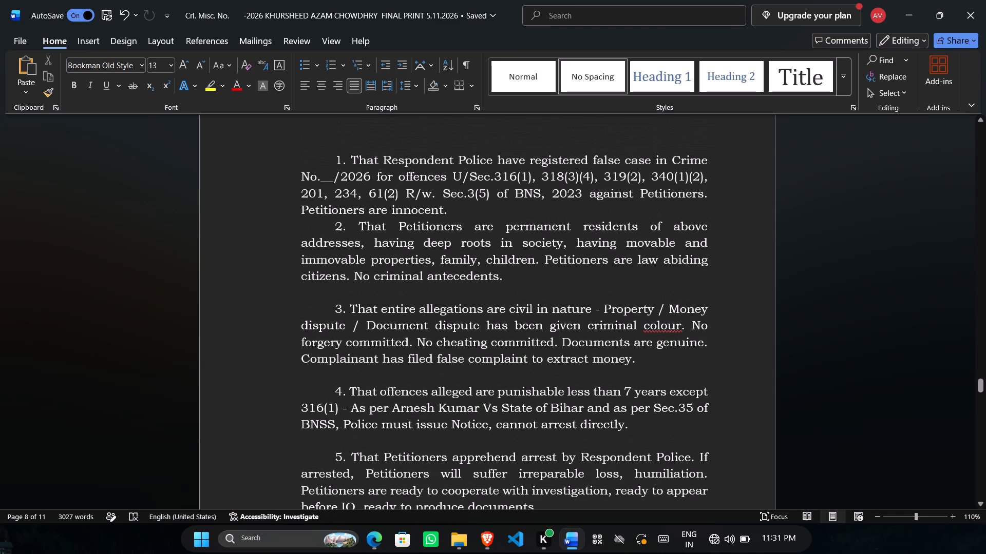
scroll(472, 398, "up", 3)
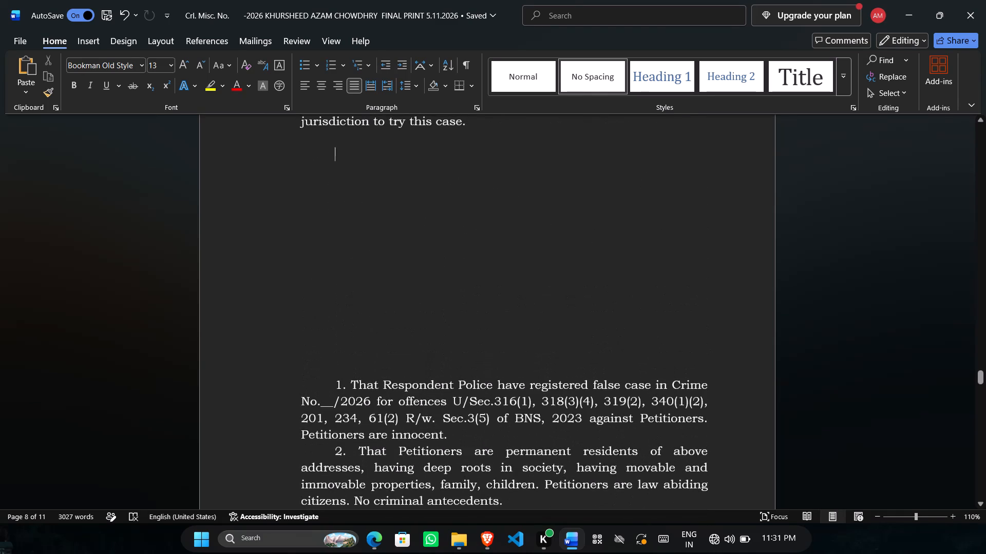
scroll(472, 398, "up", 1)
key("Delete")
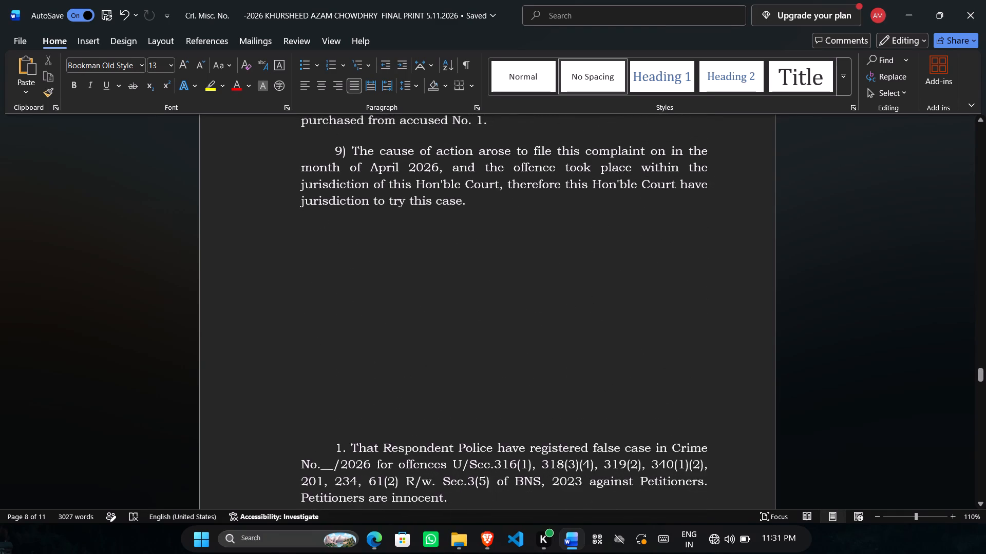
key("Delete")
key("Delete")
key("Delete")
key("Delete")
key("Delete")
key("Delete")
key("Delete")
key("Delete")
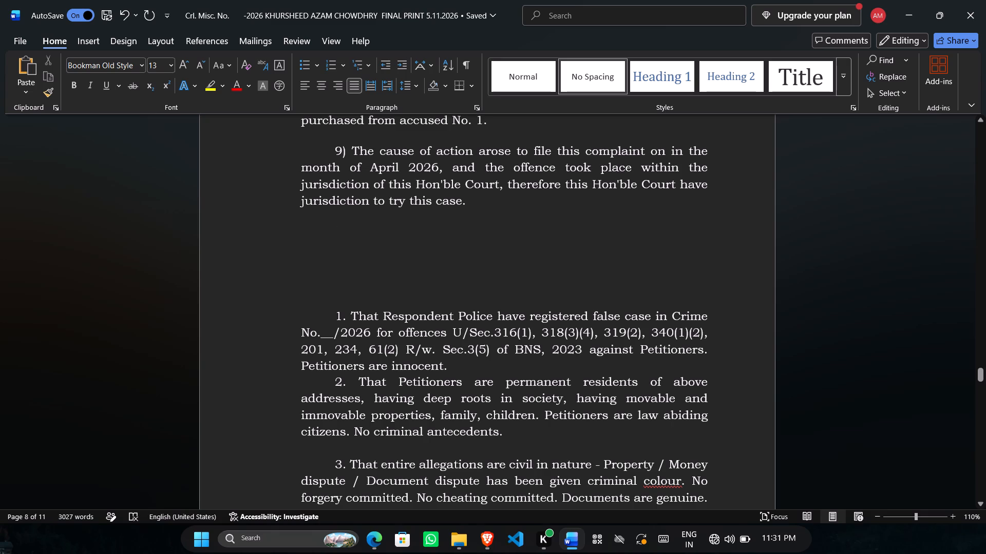
Review the layout from the petitioners' numbered points through the Grounds for Bail and the closing prayer.
scroll(375, 345, "down", 7)
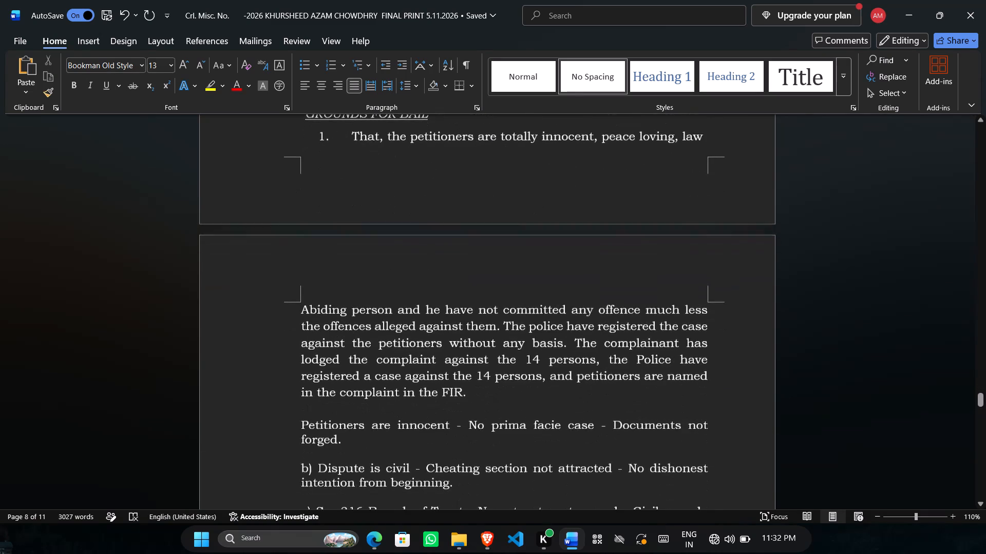
scroll(375, 345, "down", 4)
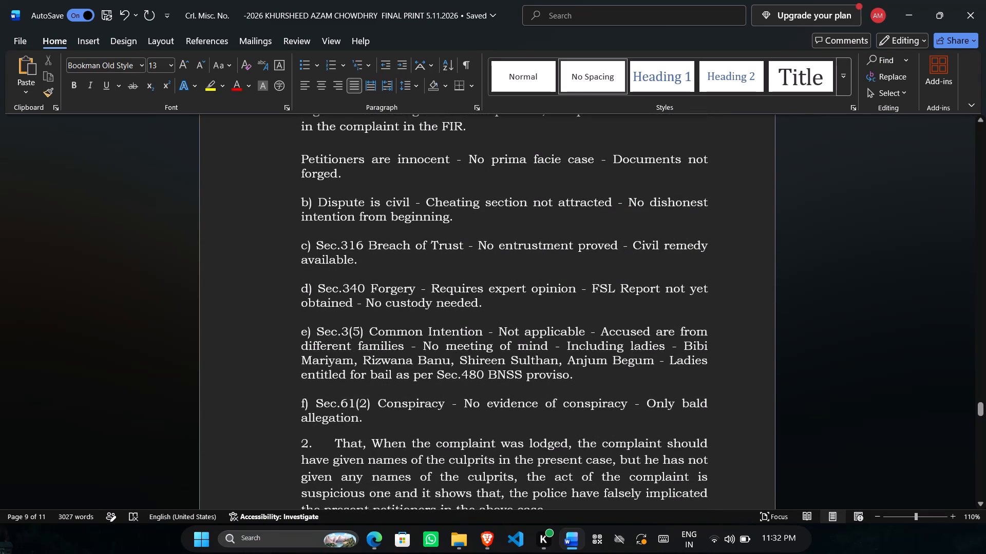
scroll(375, 345, "down", 8)
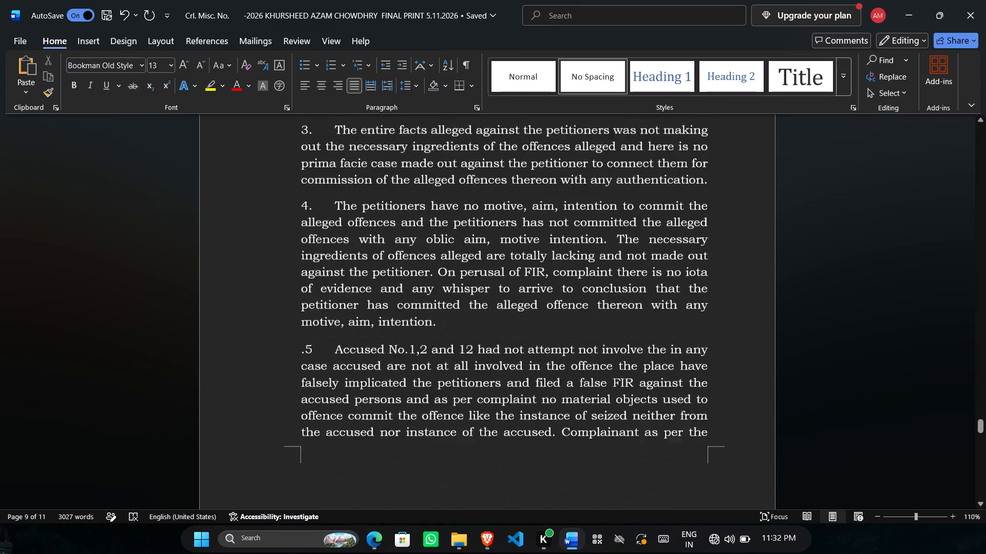
scroll(375, 345, "down", 7)
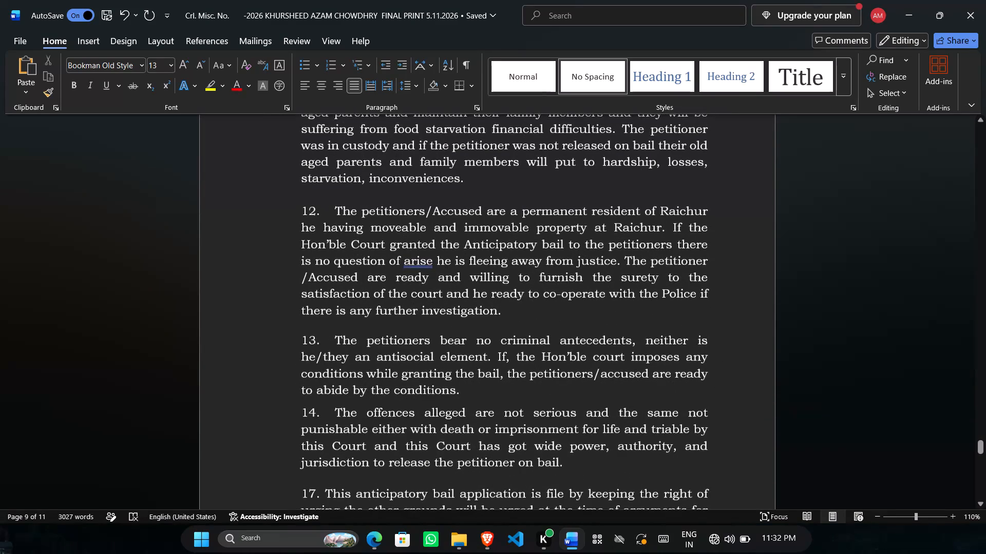
scroll(375, 345, "down", 3)
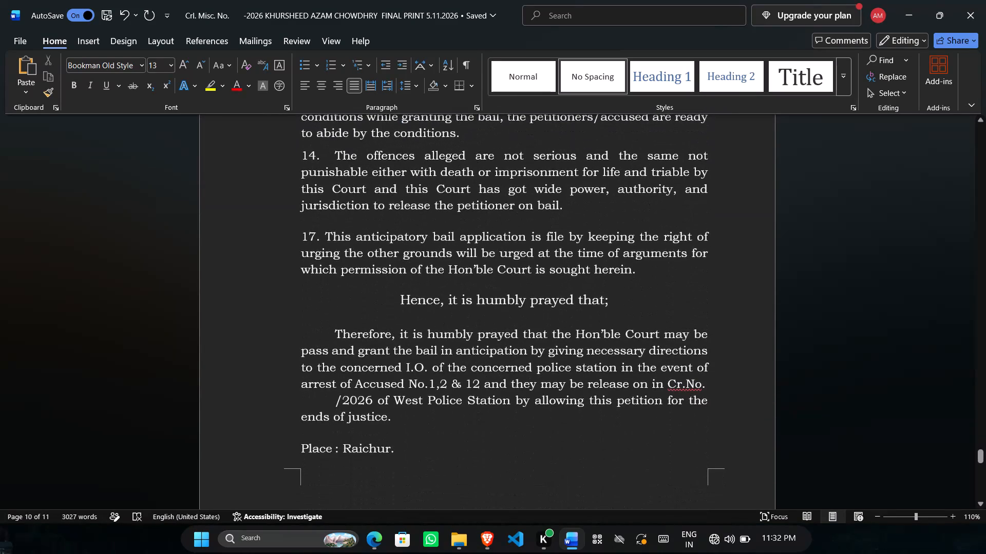
scroll(375, 345, "down", 3)
scroll(375, 345, "up", 12)
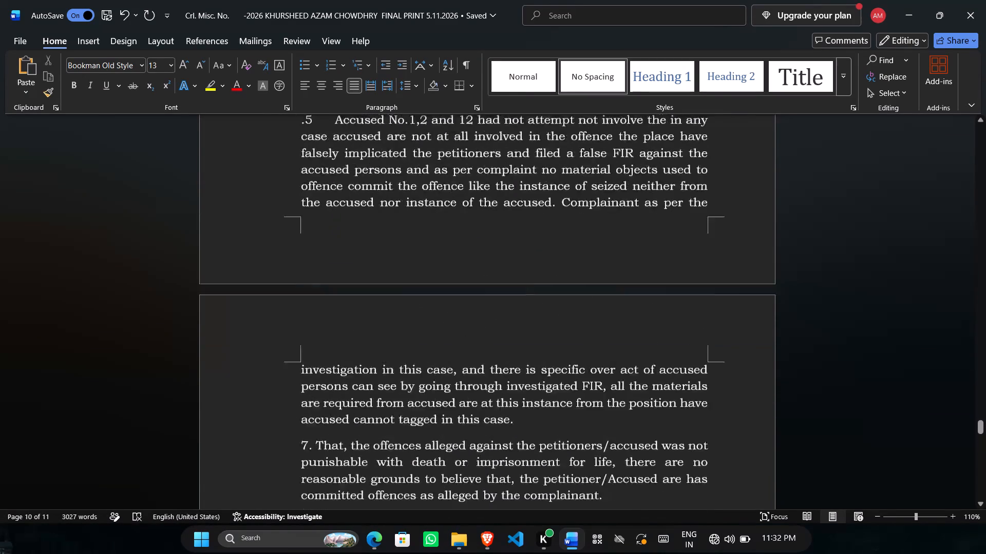
scroll(375, 345, "up", 7)
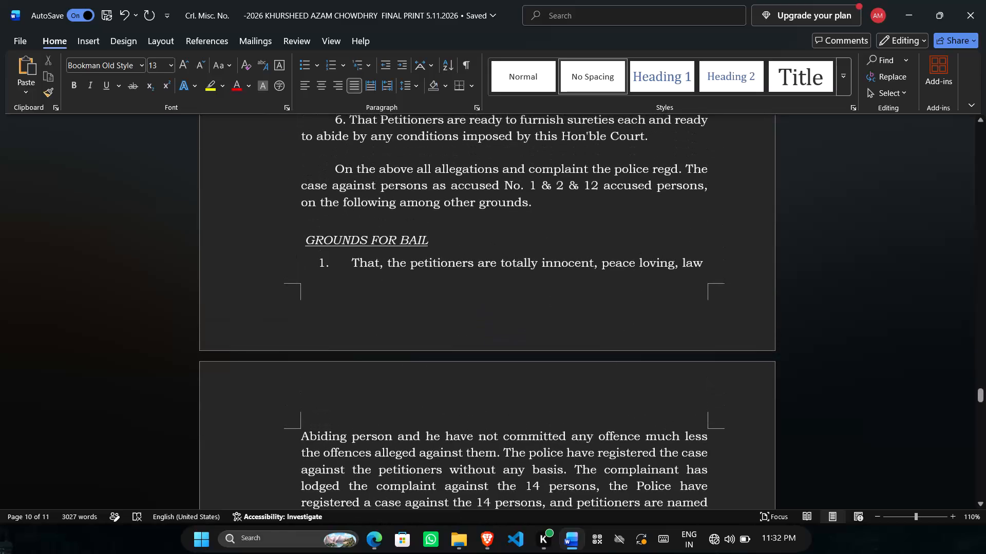
scroll(375, 345, "up", 1)
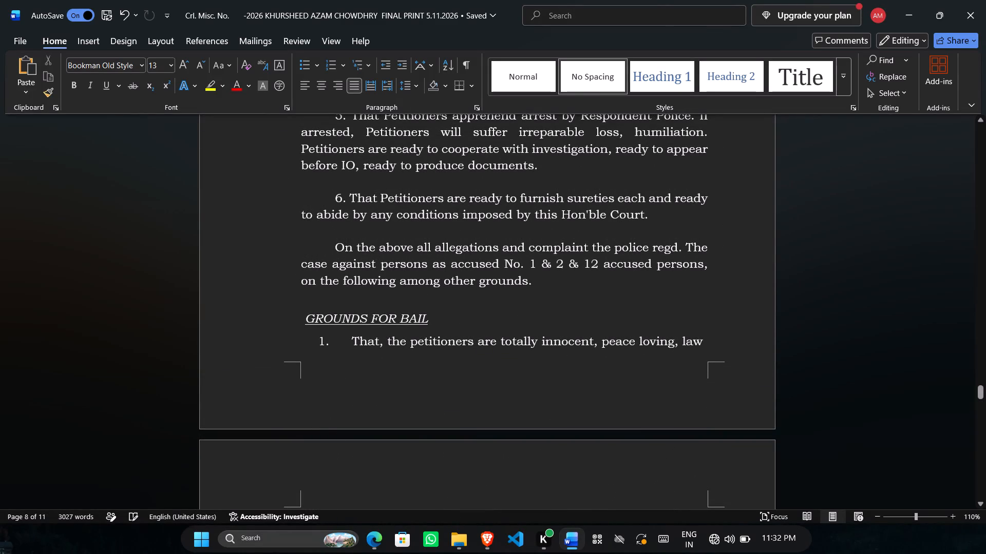
scroll(375, 345, "up", 2)
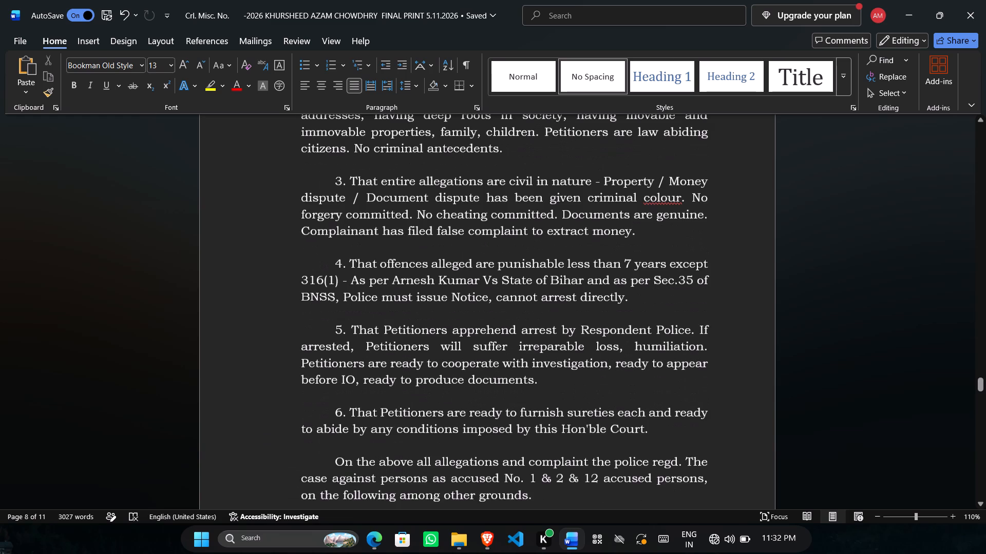
scroll(375, 345, "up", 2)
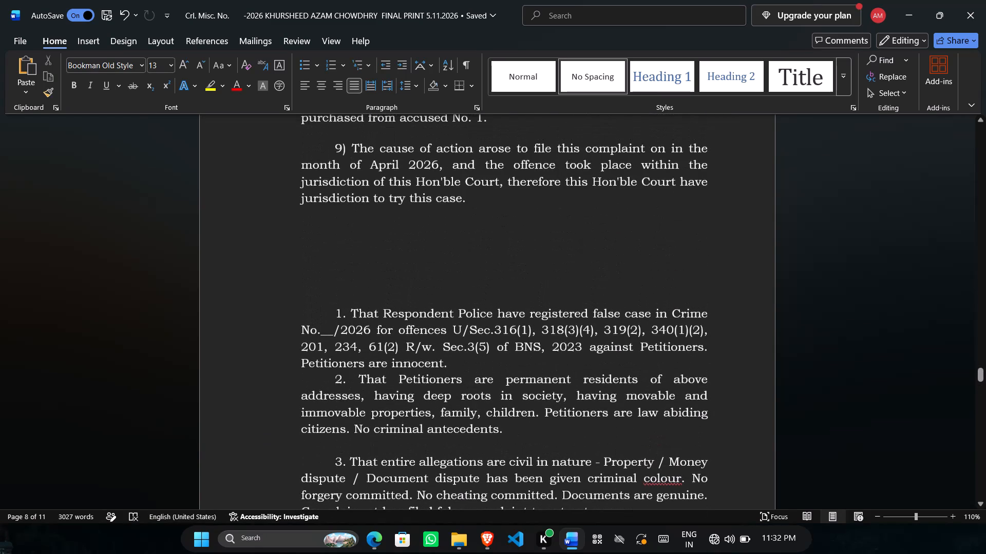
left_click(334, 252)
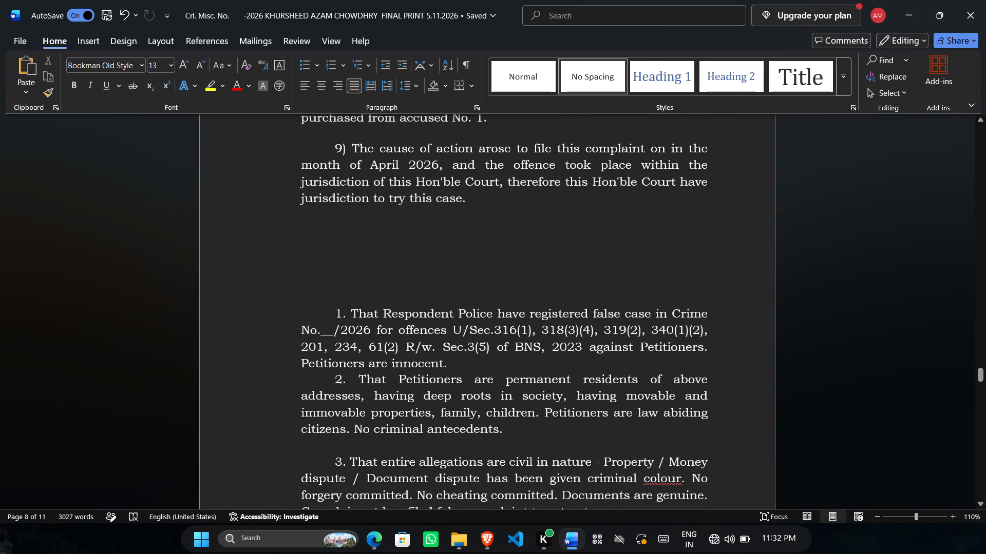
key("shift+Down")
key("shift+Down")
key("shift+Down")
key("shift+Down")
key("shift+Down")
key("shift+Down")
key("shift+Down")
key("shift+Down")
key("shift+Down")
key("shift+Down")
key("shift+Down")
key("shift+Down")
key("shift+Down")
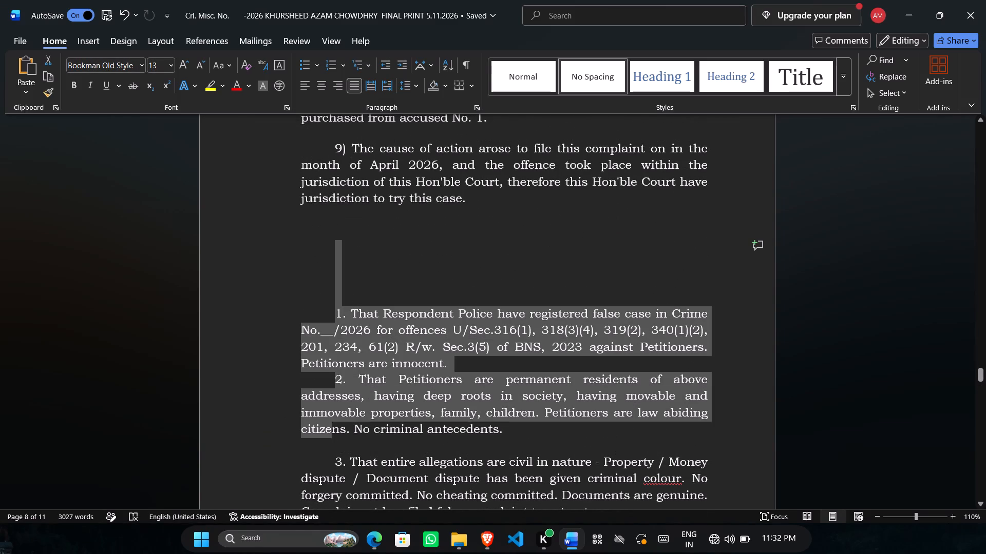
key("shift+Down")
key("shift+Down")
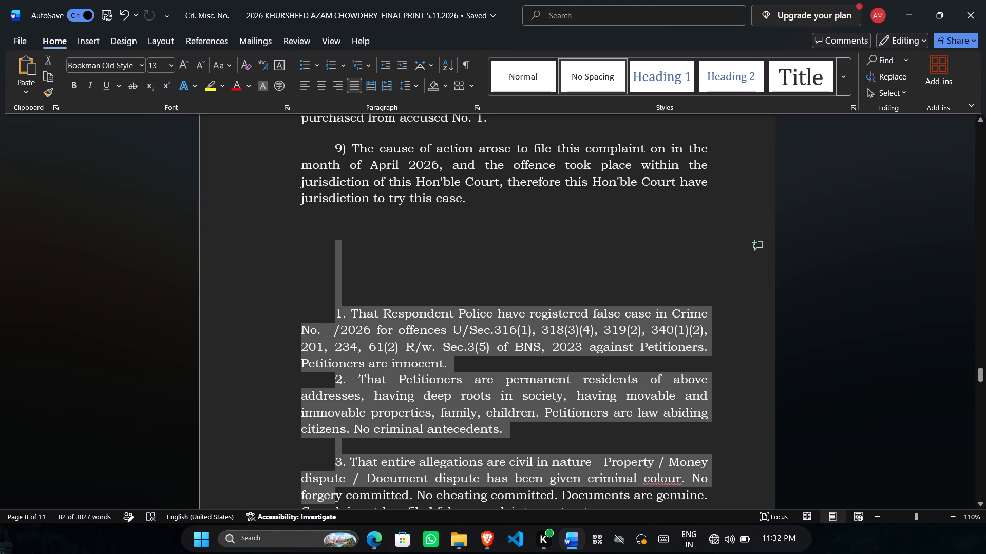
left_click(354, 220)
Delete the remaining extra blank lines between paragraph 9 and point 1, leaving one blank line and keeping the point's number.
left_click(346, 232)
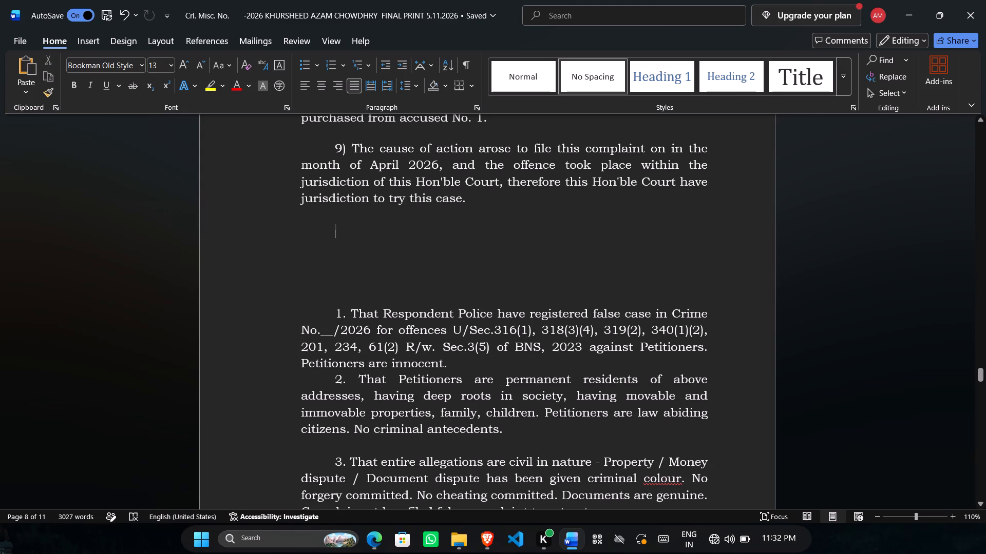
key("Delete")
key("Delete")
key("Delete")
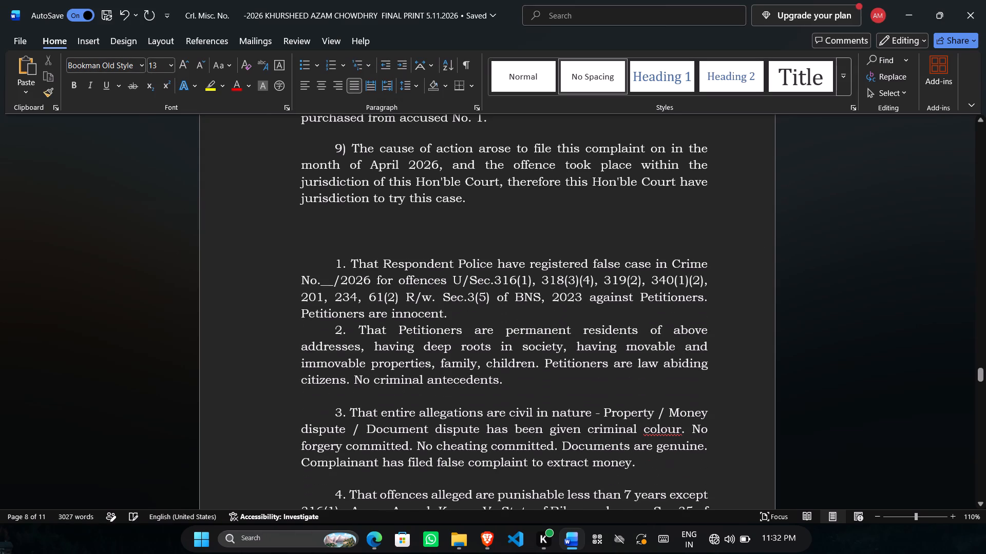
key("Delete")
key("Delete")
key("Delete")
key("Delete")
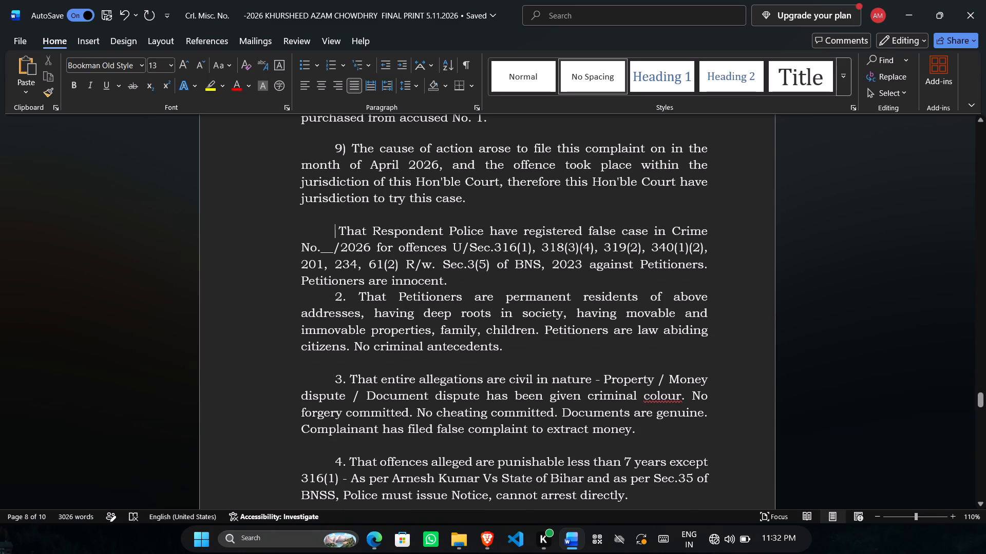
key("ctrl+z")
key("ctrl+z")
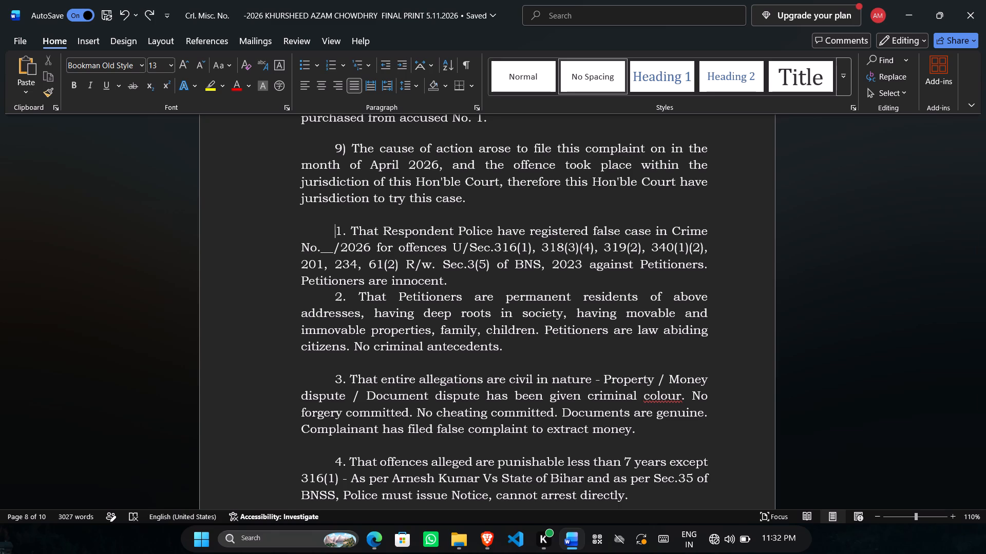
Cut the petitioners' points 1 to 6 and the "On the above all allegations" paragraph from above the GROUNDS FOR BAIL heading.
key("shift+Down")
key("shift+Down")
key("shift+Down")
key("shift+Down")
key("shift+Down")
key("shift+Down")
key("shift+Down")
key("shift+Down")
key("shift+Down")
key("shift+Down")
key("shift+Down")
key("shift+Down")
key("shift+Down")
key("shift+Down")
key("shift+Down")
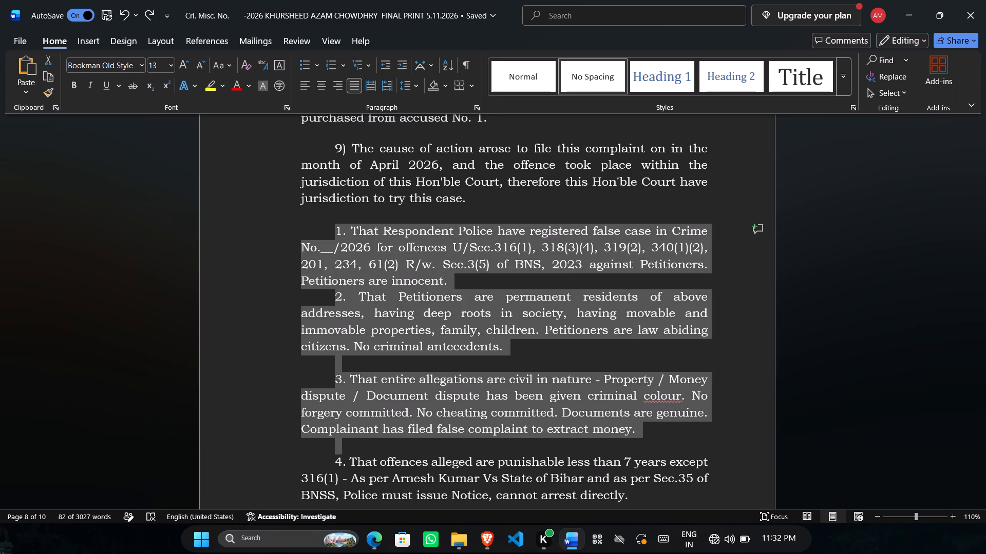
key("shift+Down")
key("shift+Down")
key("shift+Down")
key("shift+Down")
key("shift+Down")
key("shift+Down")
key("shift+Down")
key("shift+Down")
key("shift+Down")
key("shift+Down")
key("shift+Down")
key("shift+Down")
key("shift+Down")
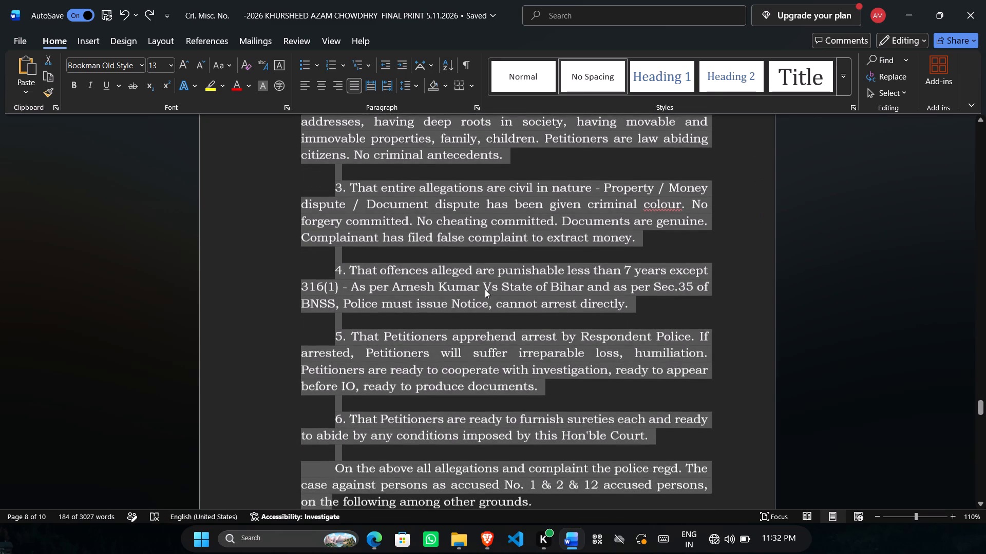
key("shift+Down")
key("shift+Down")
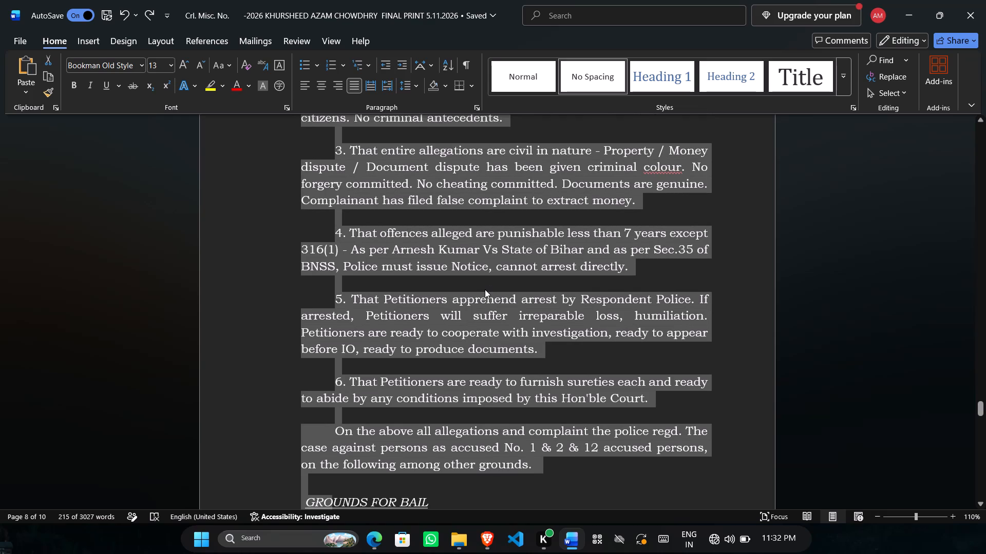
key("shift+Left")
key("shift+Left")
key("shift+Left")
key("shift+Left")
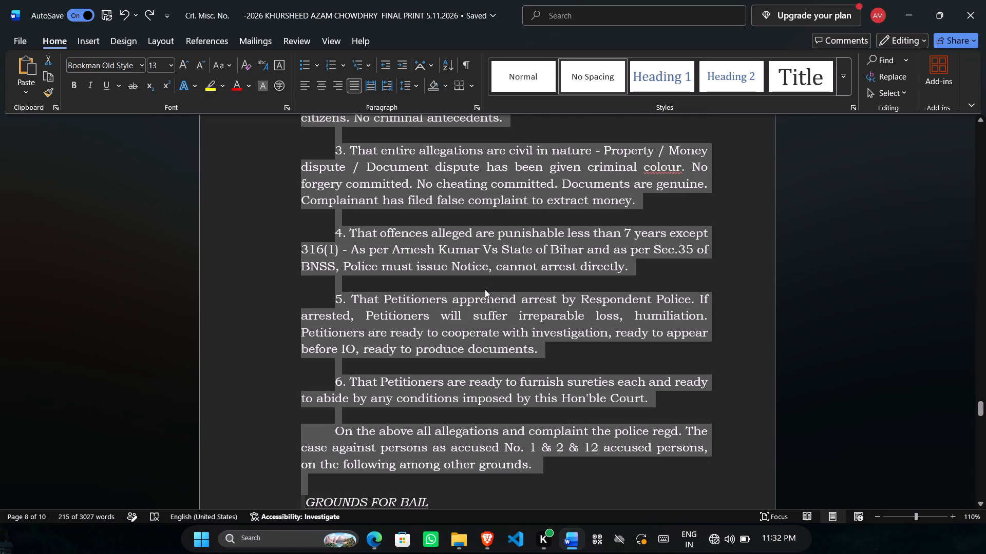
key("ctrl+x")
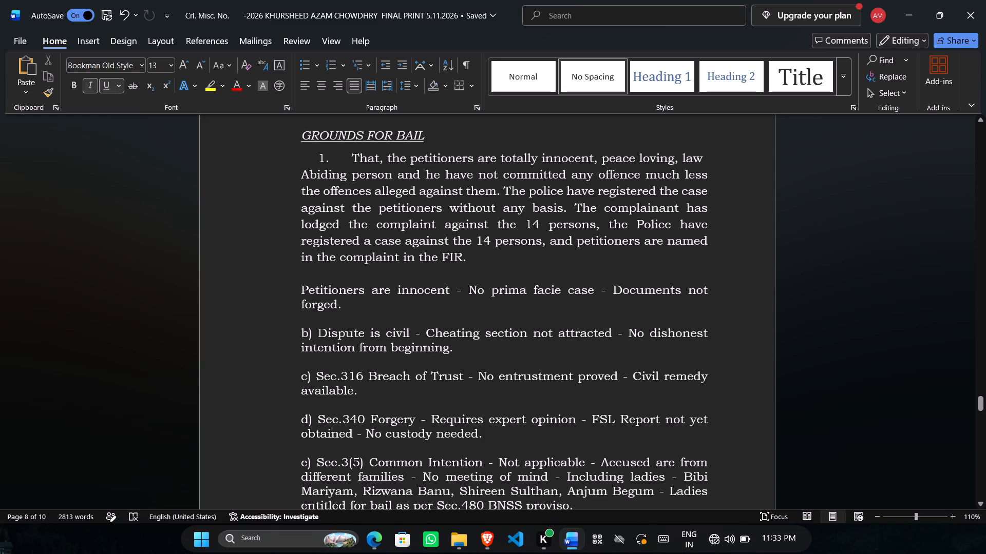
Join the "Petitioners are innocent - No prima facie case" paragraph onto the end of bail ground 1, after "in the FIR.".
left_click(481, 262)
key("Delete")
key("Delete")
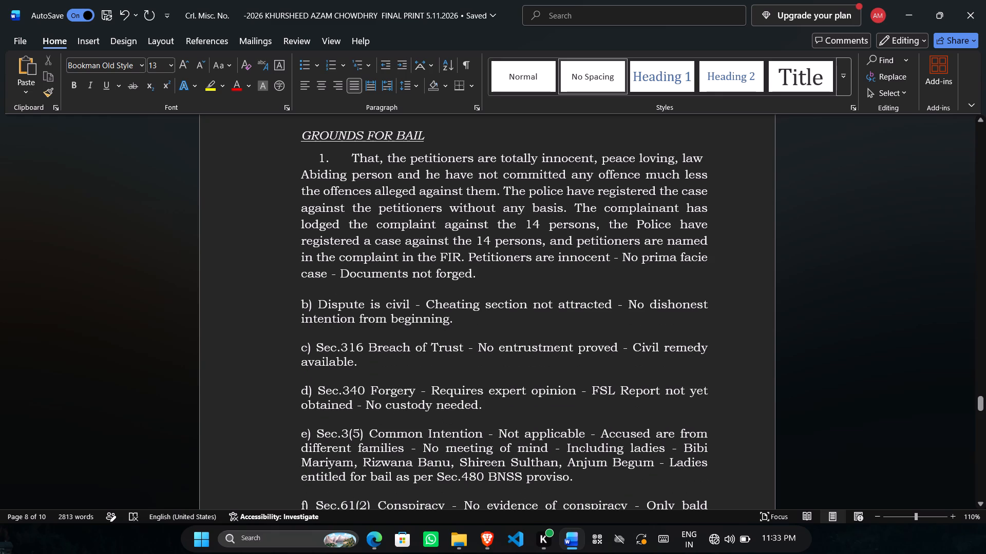
Replace the text of bail ground 2, "That, When the complaint was lodged", with the cut petitioners' points.
scroll(469, 382, "down", 2)
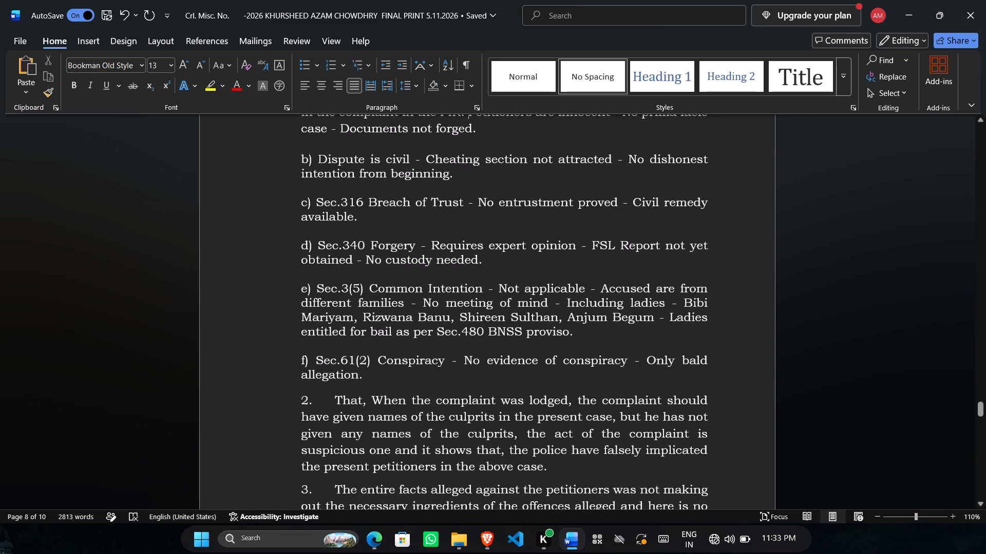
scroll(469, 382, "down", 1)
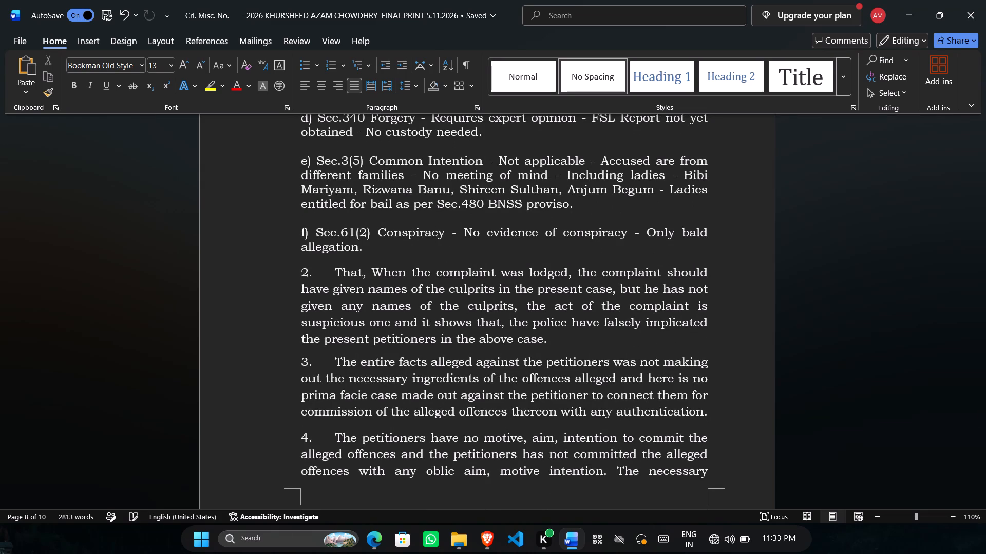
left_click(340, 277)
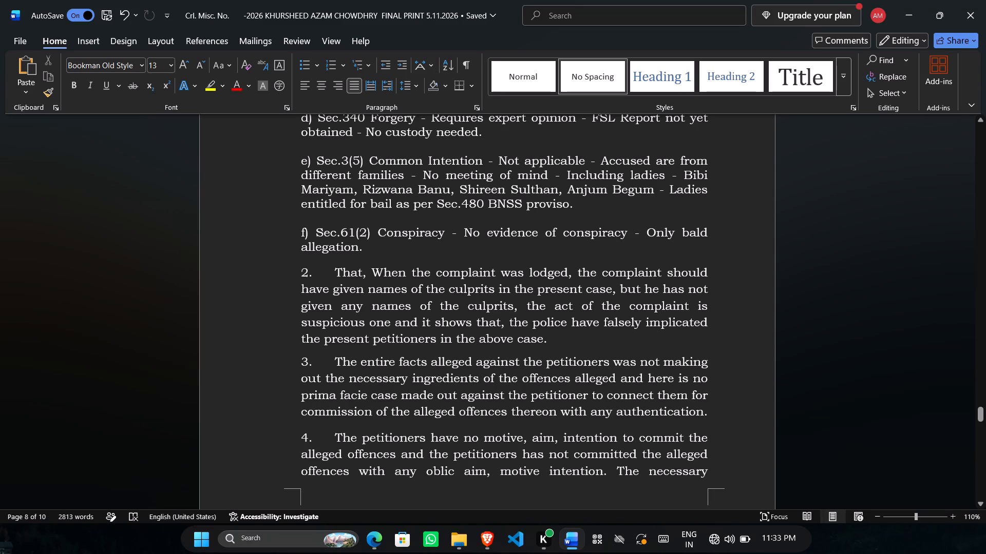
left_click(332, 271)
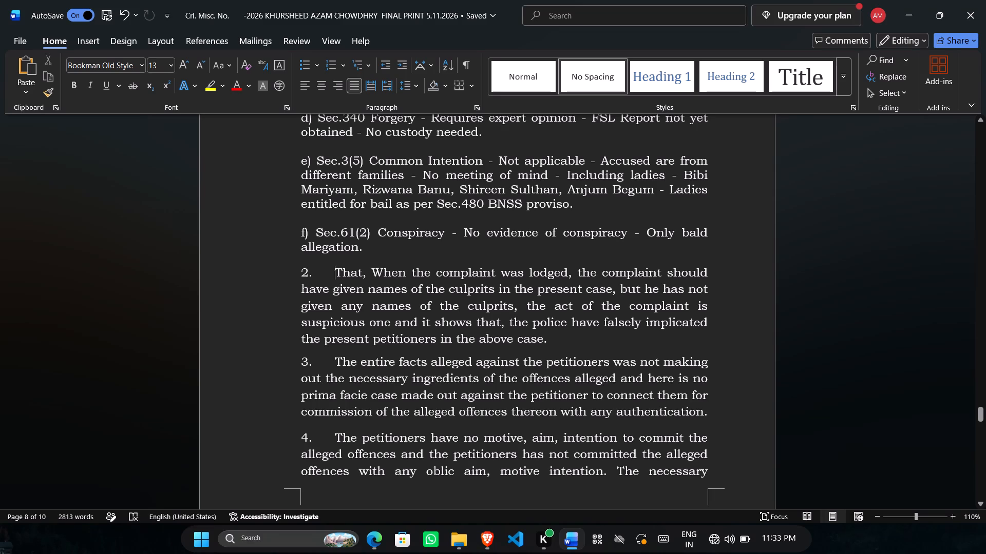
left_click(330, 268)
key("shift+Down")
key("shift+Down")
key("shift+Down")
key("shift+Down")
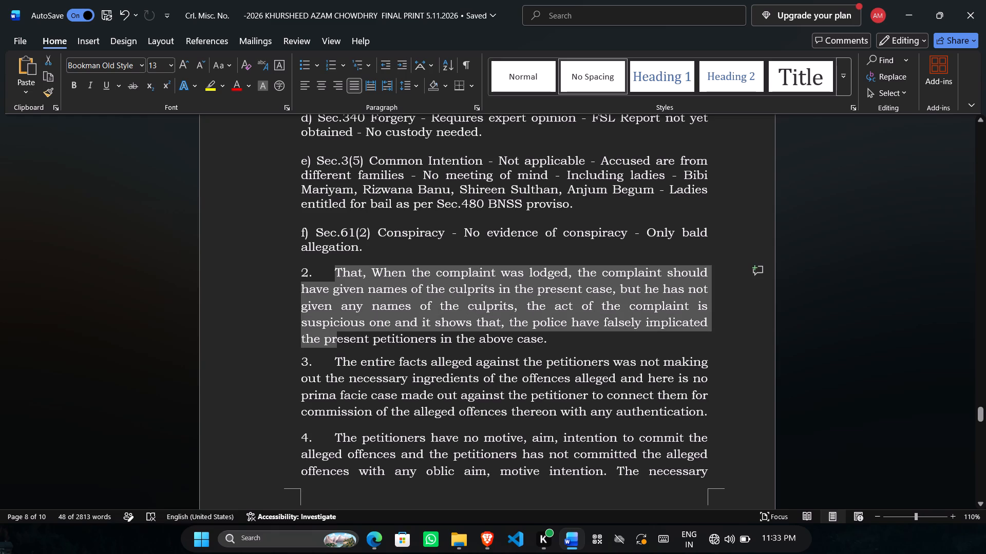
key("shift+Right")
key("shift+Right")
key("shift+Right")
key("shift+Right")
key("shift+Right")
key("shift+Right")
key("shift+Right")
key("shift+Right")
key("shift+Right")
key("shift+Right")
key("shift+Right")
key("shift+Right")
key("shift+Right")
key("shift+Right")
key("shift+Right")
key("shift+Right")
key("shift+Right")
key("shift+Right")
key("shift+Right")
key("shift+Right")
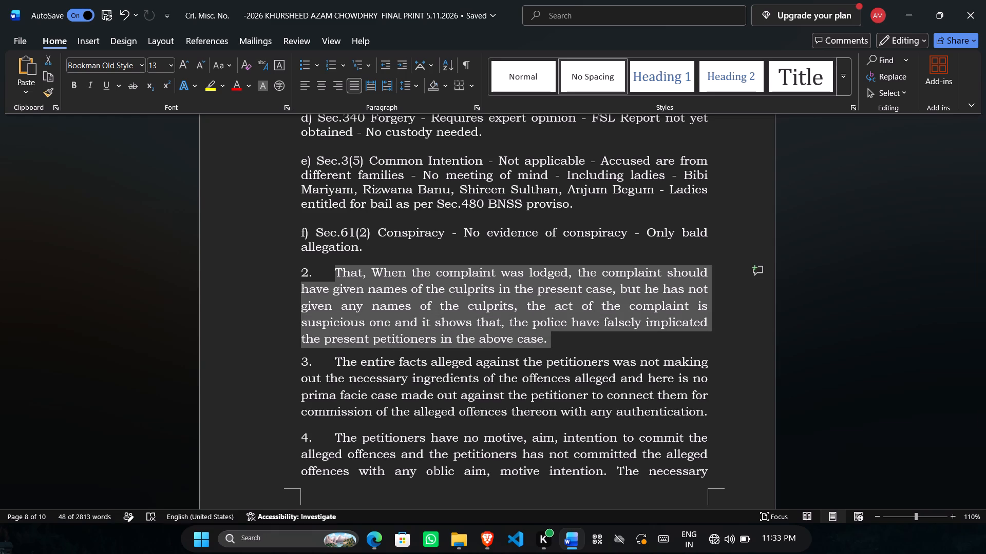
key("ctrl+v")
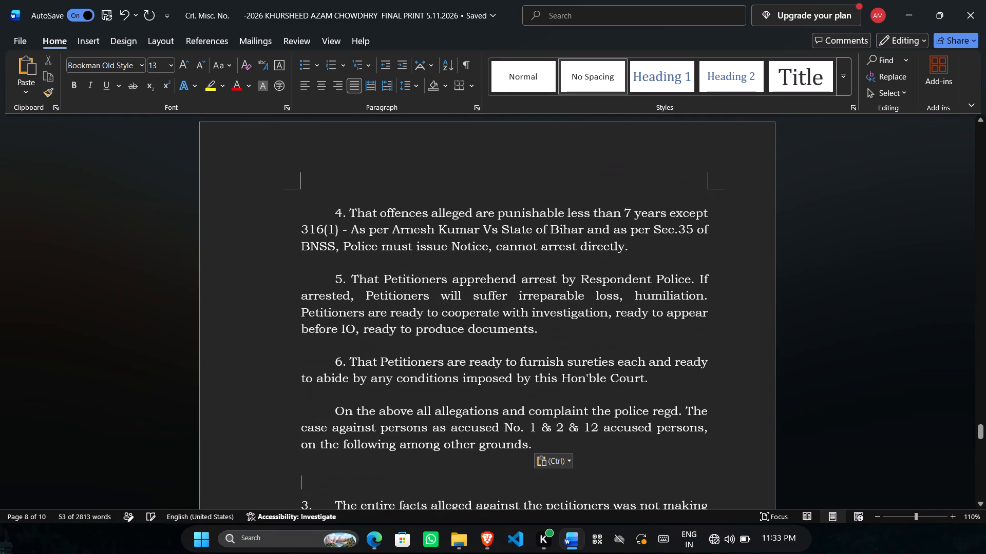
Merge the Sec.316 Breach of Trust paragraph into ground b) after "intention from beginning." and remove its "c)" label.
scroll(435, 283, "up", 6)
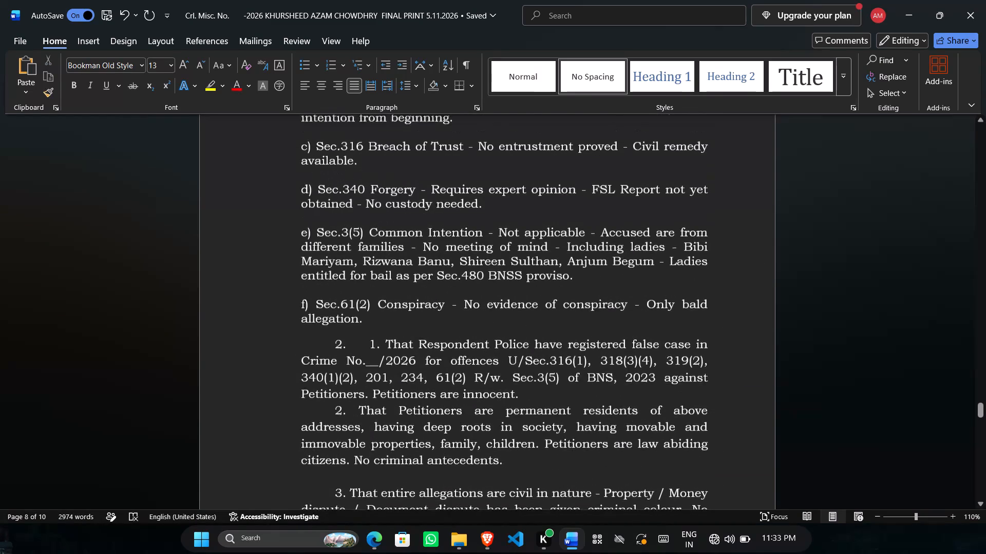
scroll(435, 283, "up", 3)
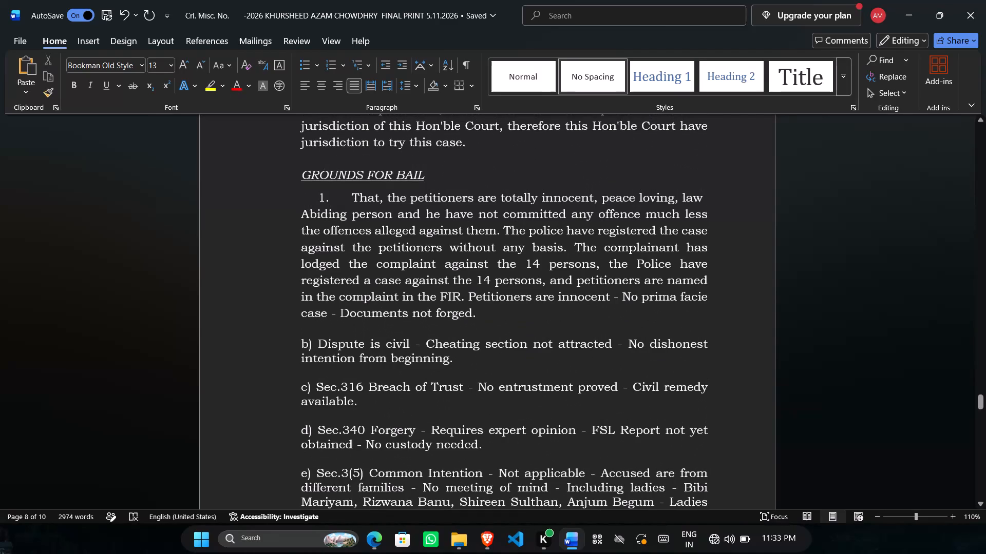
left_click(459, 363)
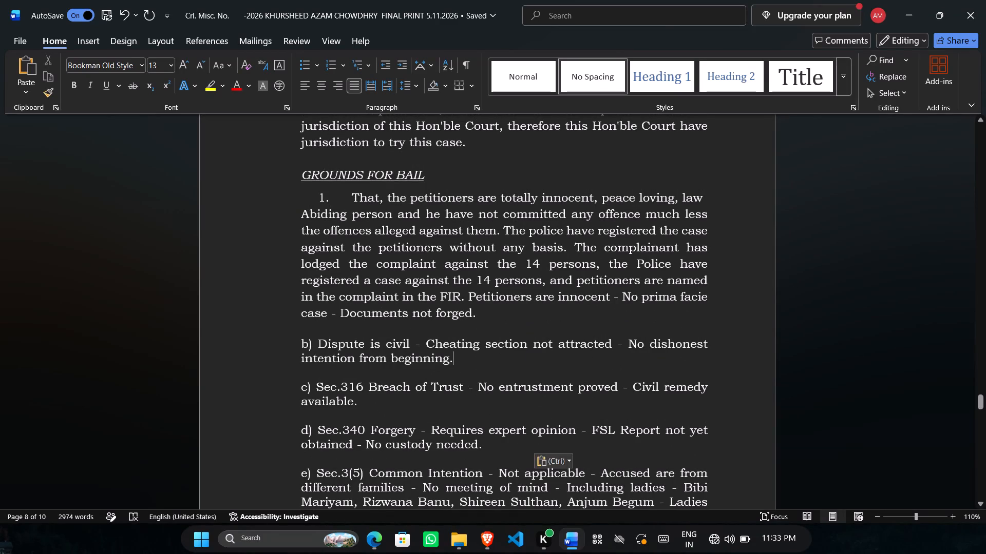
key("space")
key("Delete")
key("Delete")
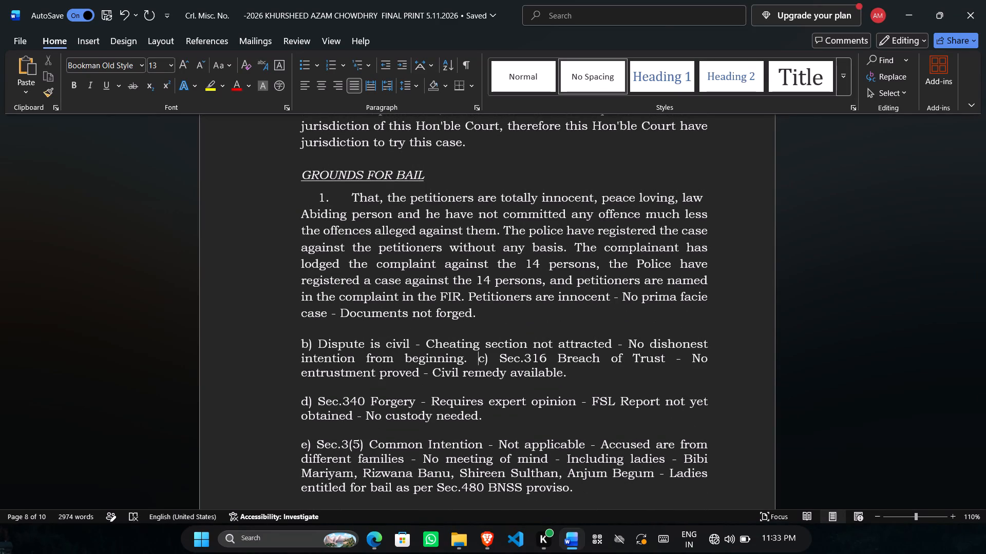
key("Delete")
key("Delete")
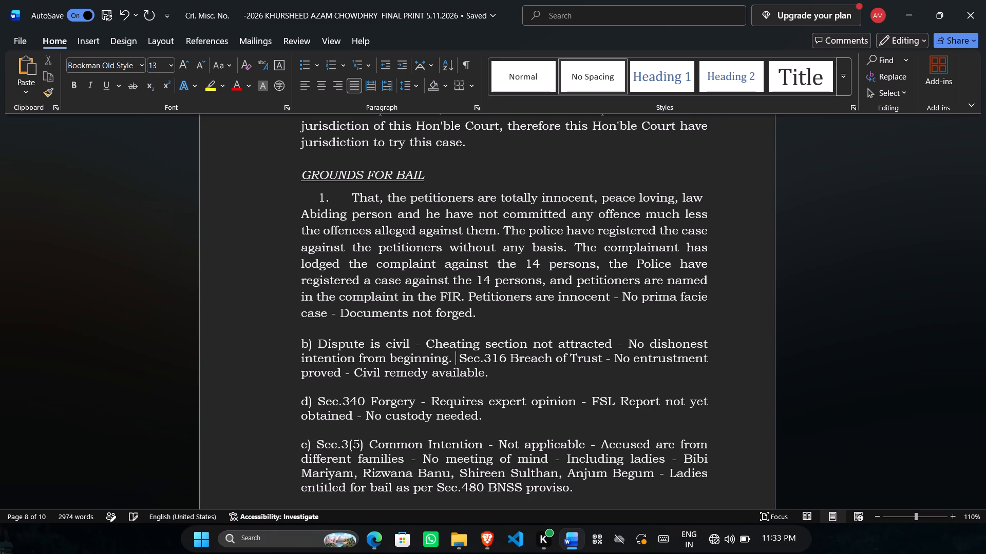
Merge the Sec.340 Forgery paragraph into ground b) after "Civil remedy available." and remove its "d)" label.
left_click(498, 377)
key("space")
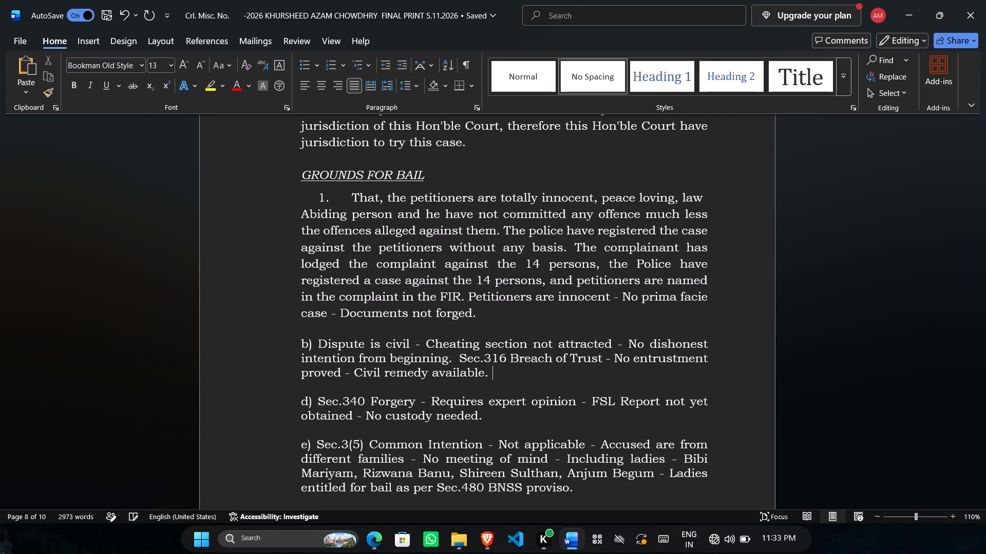
key("Delete")
key("Delete")
key("Delete")
key("Delete")
key("Delete")
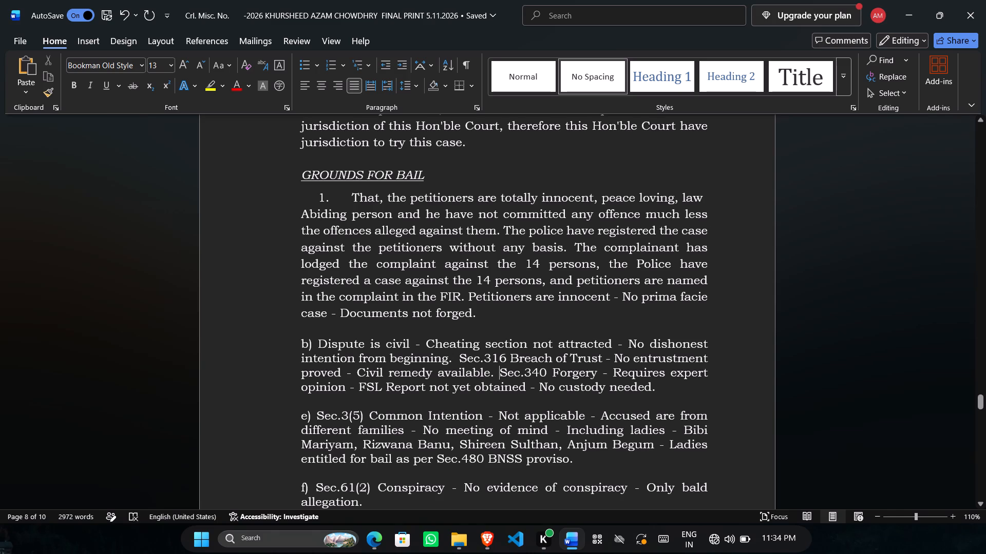
Set the line spacing of the merged ground b) paragraph to 1.15.
left_click(372, 367)
left_click(413, 85)
left_click(429, 117)
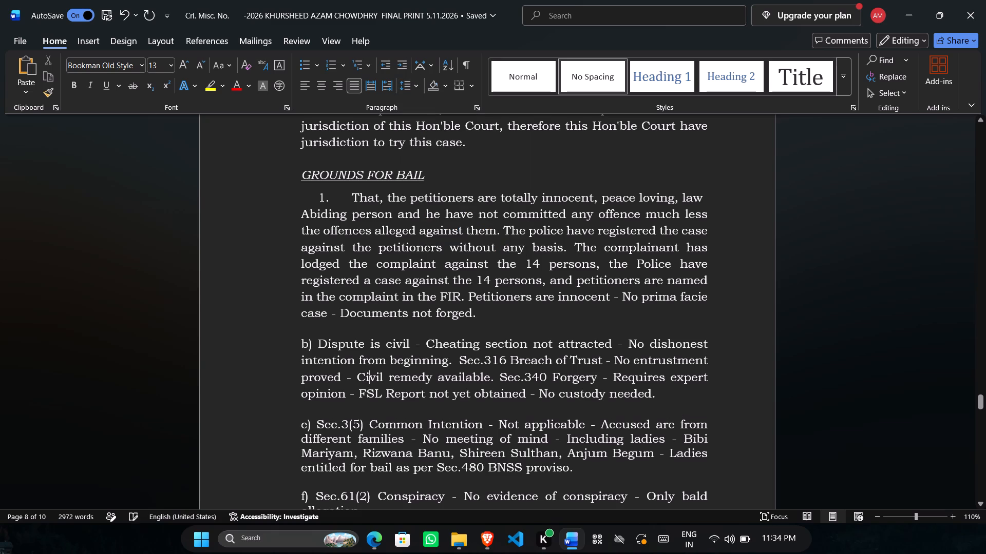
Delete the blank line above the Sec.3(5) Common Intention paragraph and remove its "e)" label.
left_click(392, 416)
key("Delete")
key("Delete")
key("Delete")
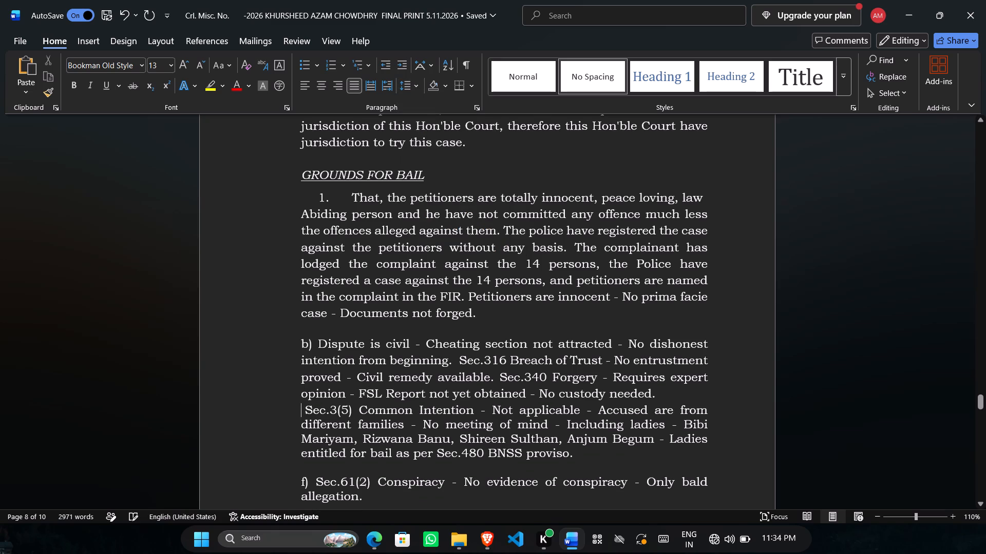
Set the line spacing of the Sec.3(5) Common Intention paragraph to 1.15.
left_click(448, 428)
left_click(412, 84)
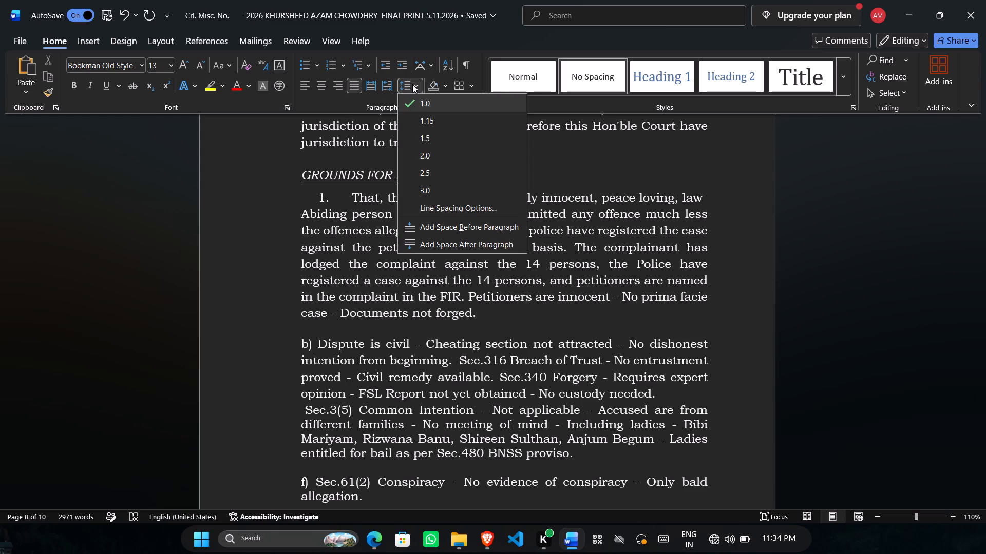
left_click(427, 117)
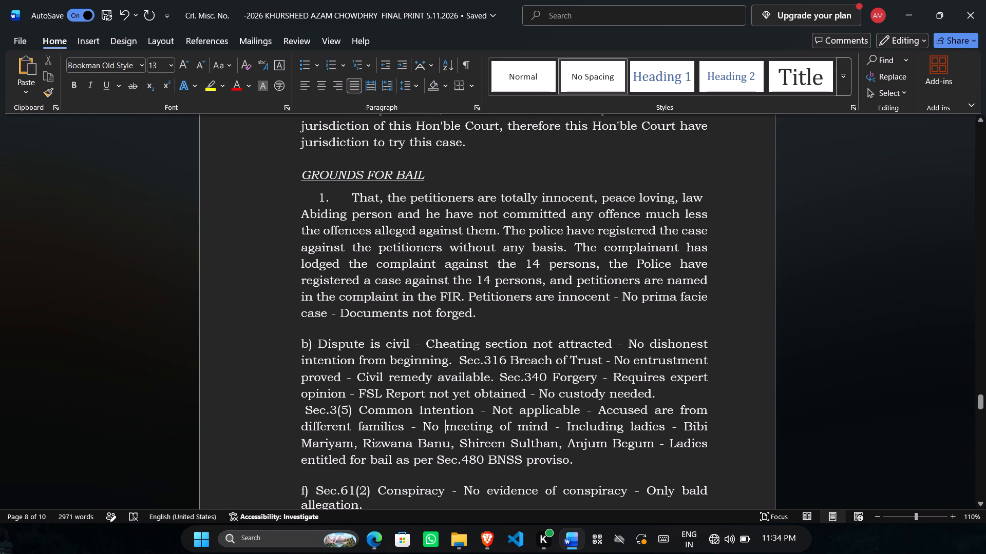
Shrink the blank line between bail ground 1 and ground b) to font size 7.
left_click(318, 329)
key("ctrl+shift+comma")
key("ctrl+shift+comma")
key("ctrl+shift+comma")
key("ctrl+shift+comma")
key("ctrl+shift+comma")
key("ctrl+shift+comma")
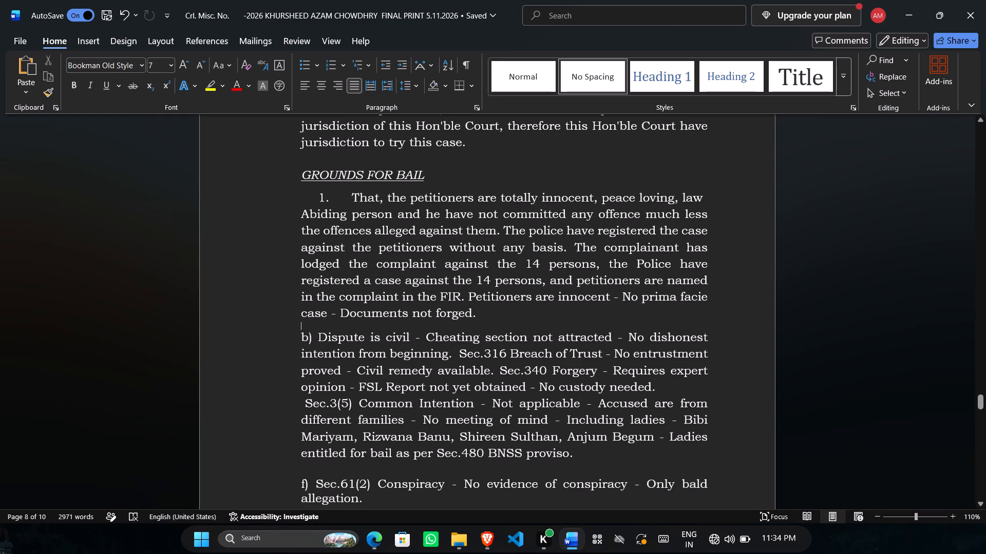
Remove the "f)" label and join the Sec.61(2) Conspiracy sentence onto the end of the Sec.3(5) Common Intention paragraph.
scroll(449, 340, "down", 2)
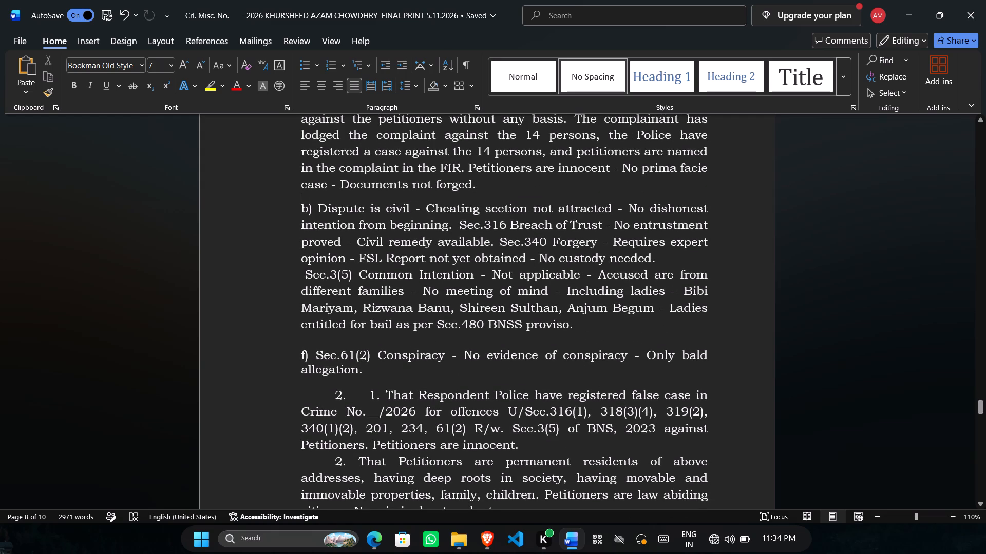
left_click(315, 359)
key("BackSpace")
key("BackSpace")
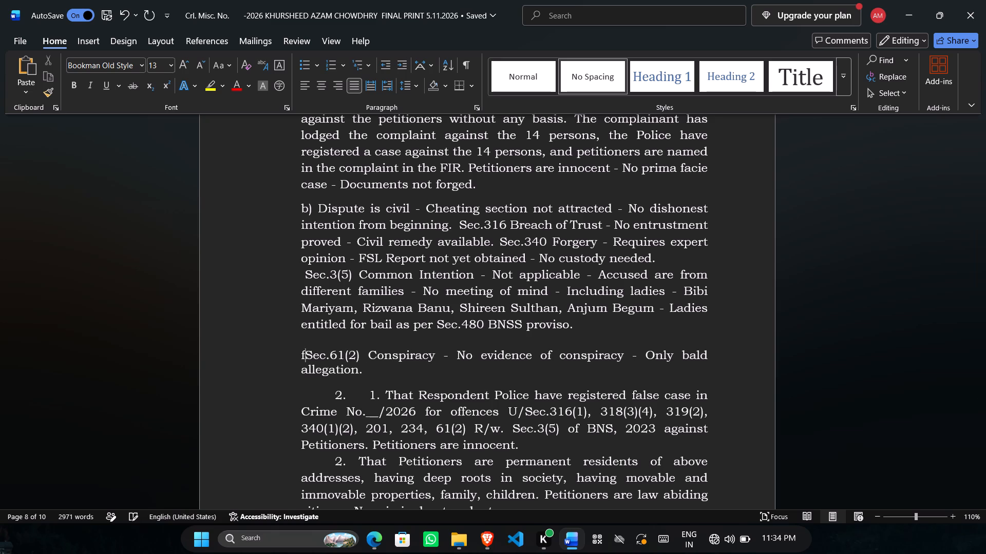
key("BackSpace")
key("BackSpace")
key("BackSpace")
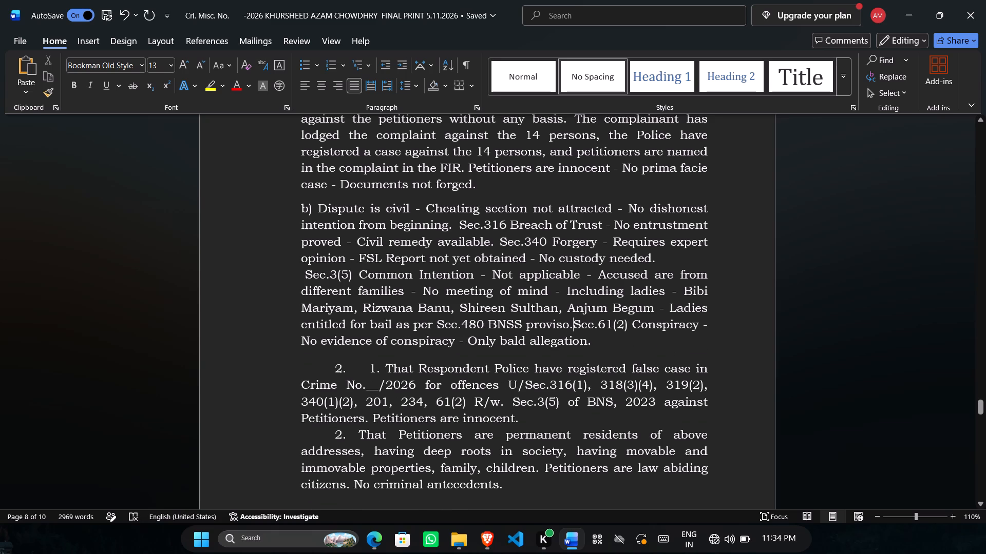
Delete the duplicate "1." before "That Respondent Police have registered false case" in bail ground 2.
left_click(385, 367)
key("BackSpace")
key("BackSpace")
key("BackSpace")
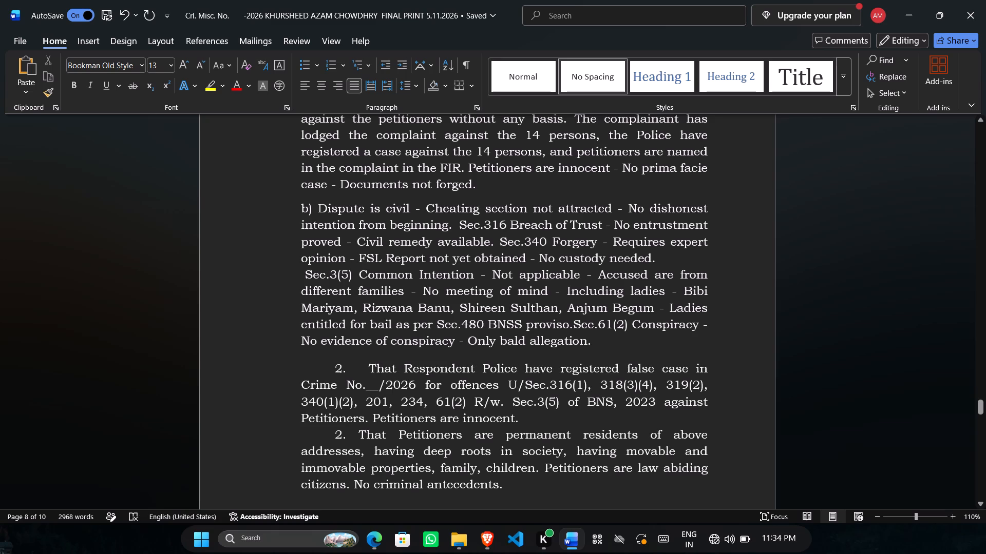
Insert a blank line after bail ground 2, reverting the automatic list numbering.
scroll(491, 417, "down", 1)
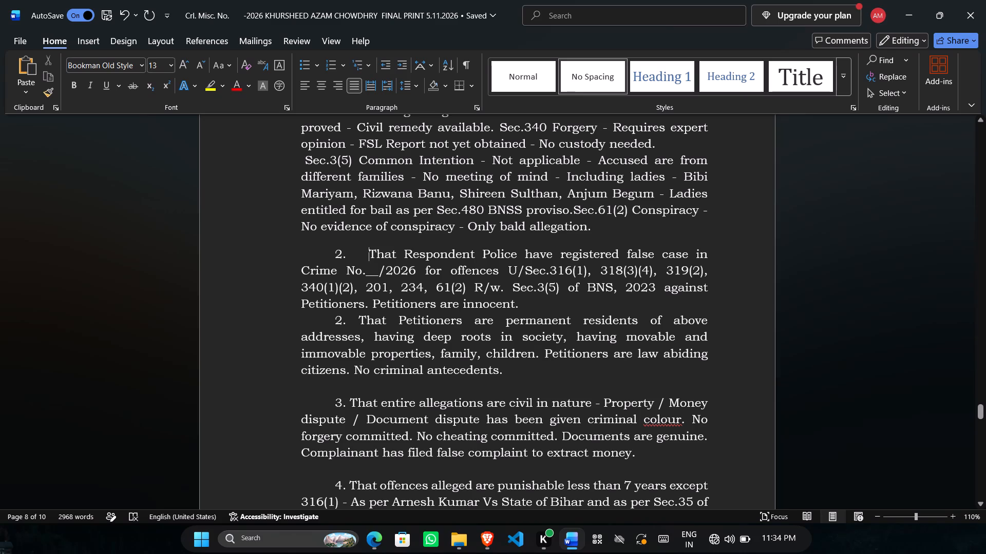
left_click(534, 306)
key("Return")
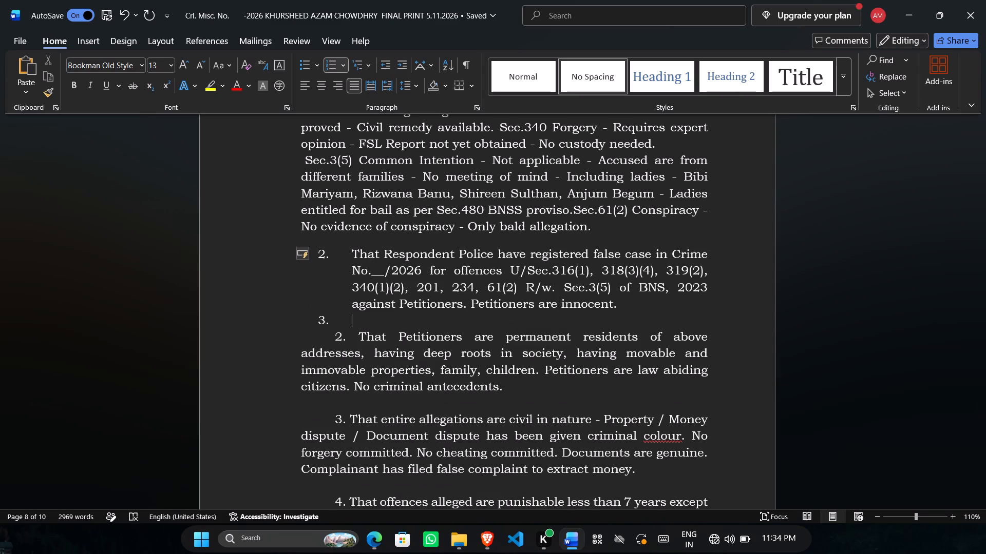
key("ctrl+z")
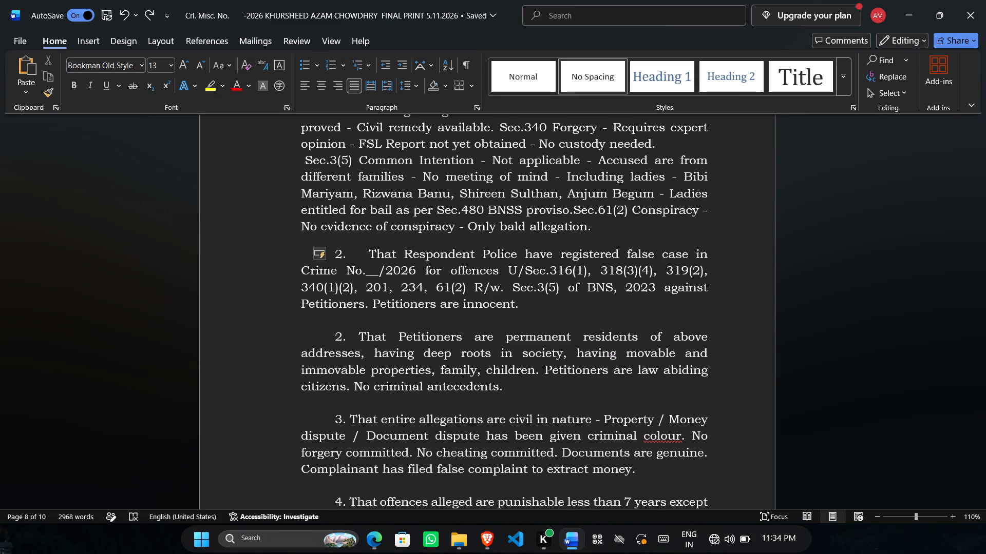
Renumber the paragraphs on permanent residents, civil nature of the allegations, and offences punishable under 7 years as 3, 4 and 5.
left_click(343, 340)
key("BackSpace")
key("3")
left_click(340, 421)
key("BackSpace")
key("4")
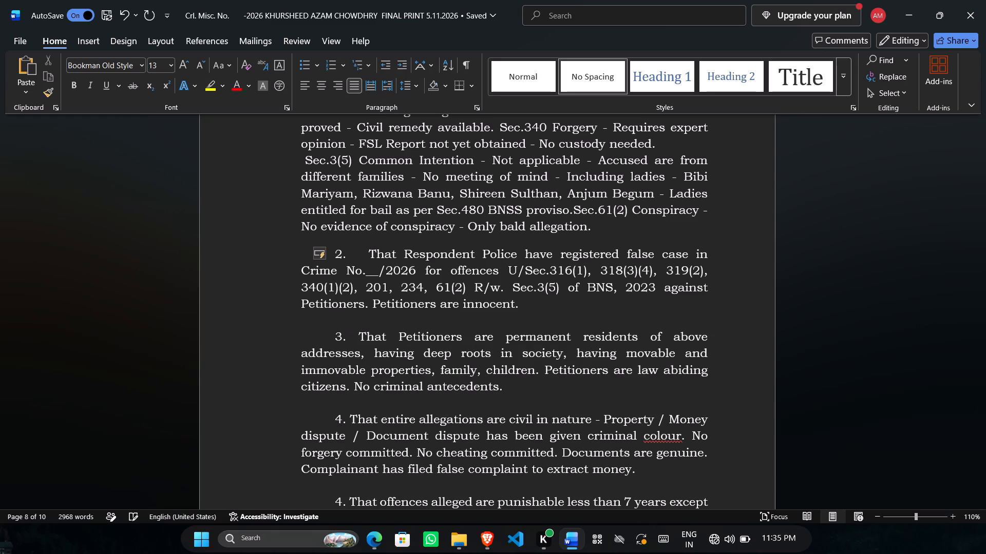
scroll(511, 395, "down", 1)
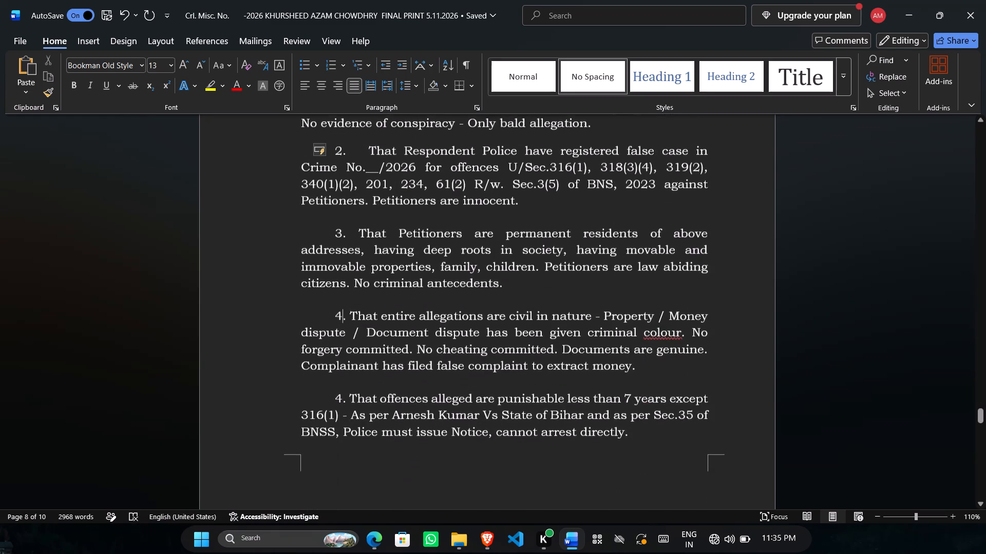
left_click(342, 400)
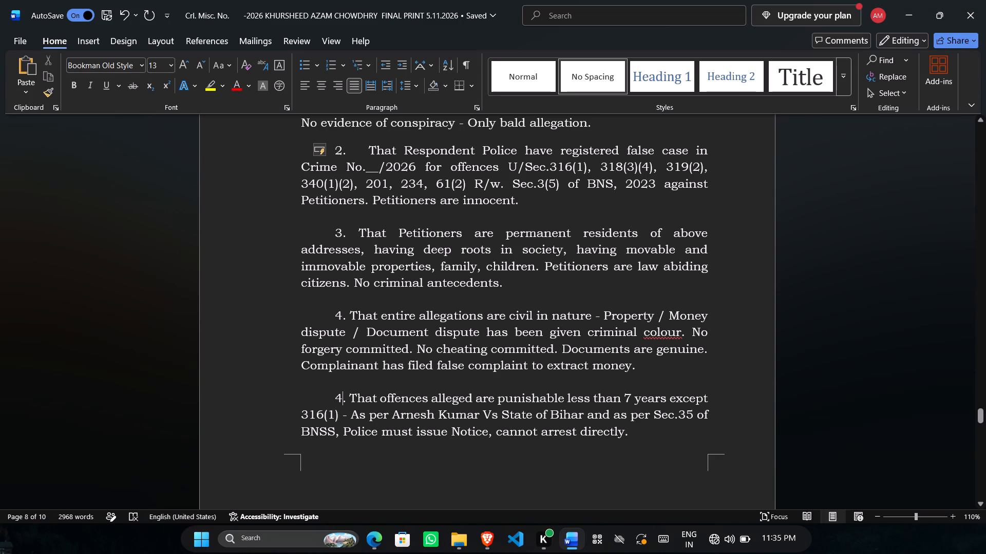
key("BackSpace")
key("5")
Renumber the paragraphs on Petitioners apprehending arrest and furnishing sureties as 6 and 7.
scroll(452, 408, "down", 3)
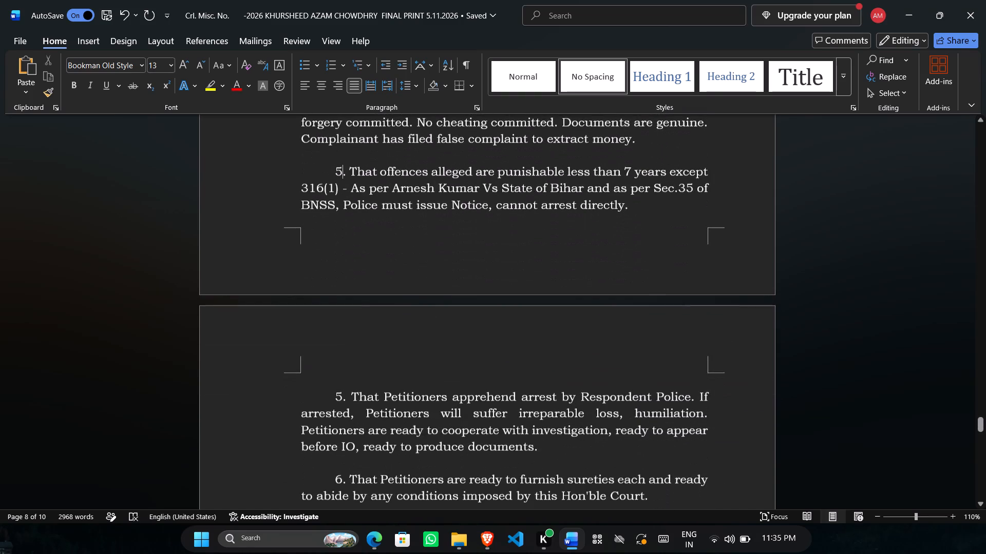
left_click(341, 392)
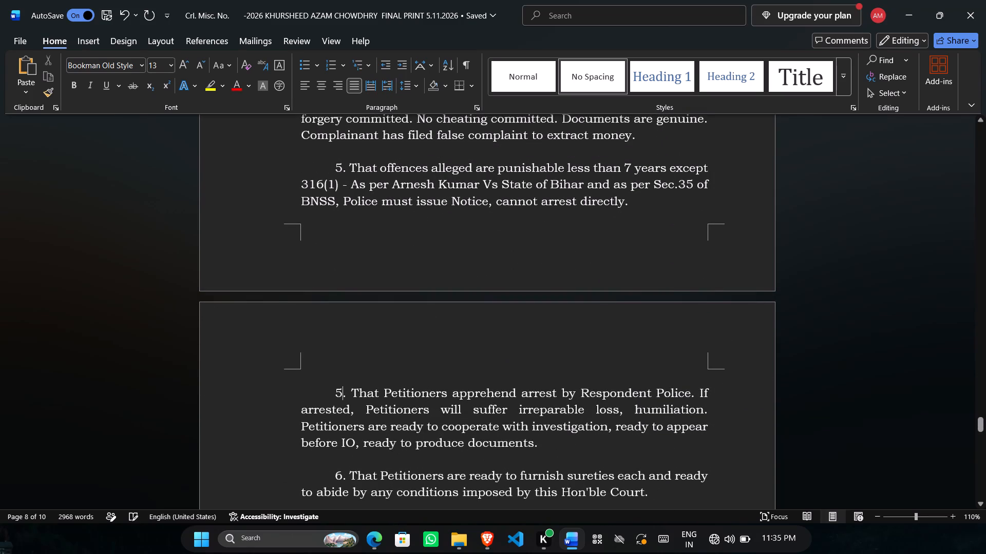
key("BackSpace")
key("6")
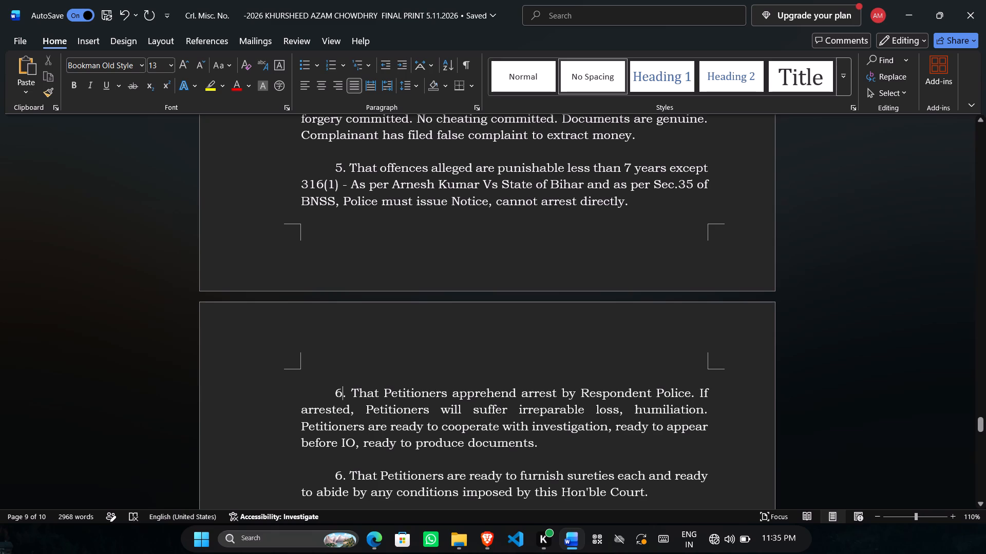
left_click(343, 474)
key("BackSpace")
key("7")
Add ", 13" after "Accused No.1,2 and 12" in the paragraph labelled ".5".
scroll(419, 457, "down", 3)
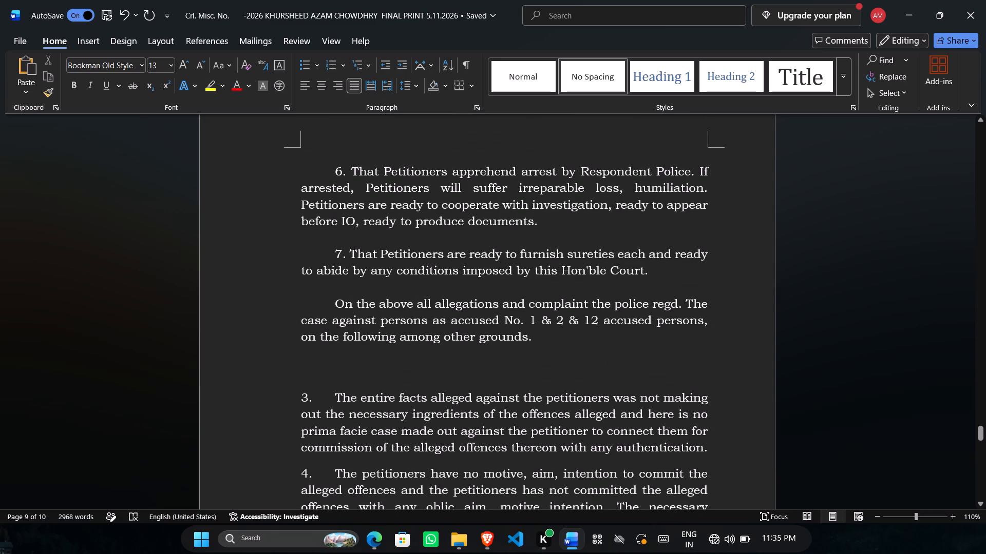
scroll(373, 379, "down", 1)
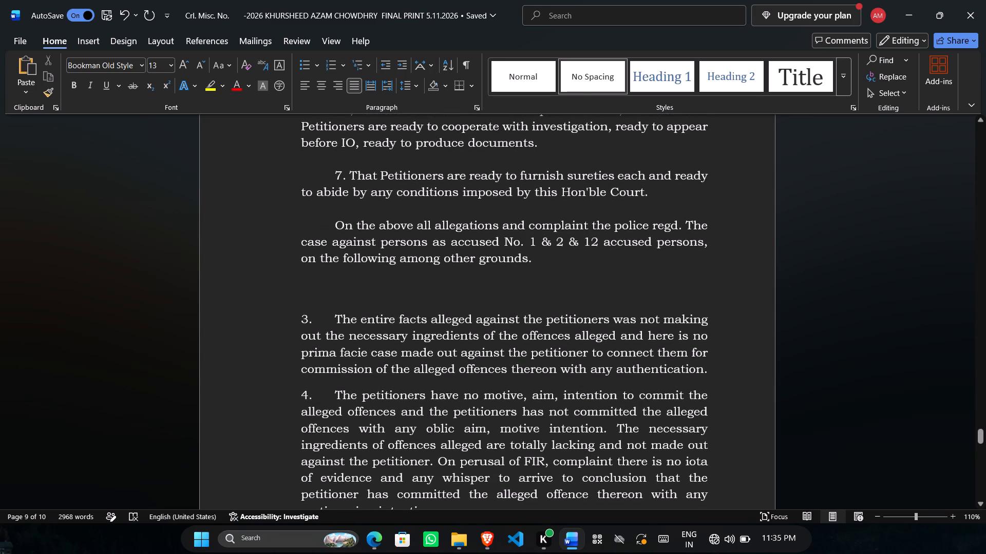
scroll(373, 379, "down", 1)
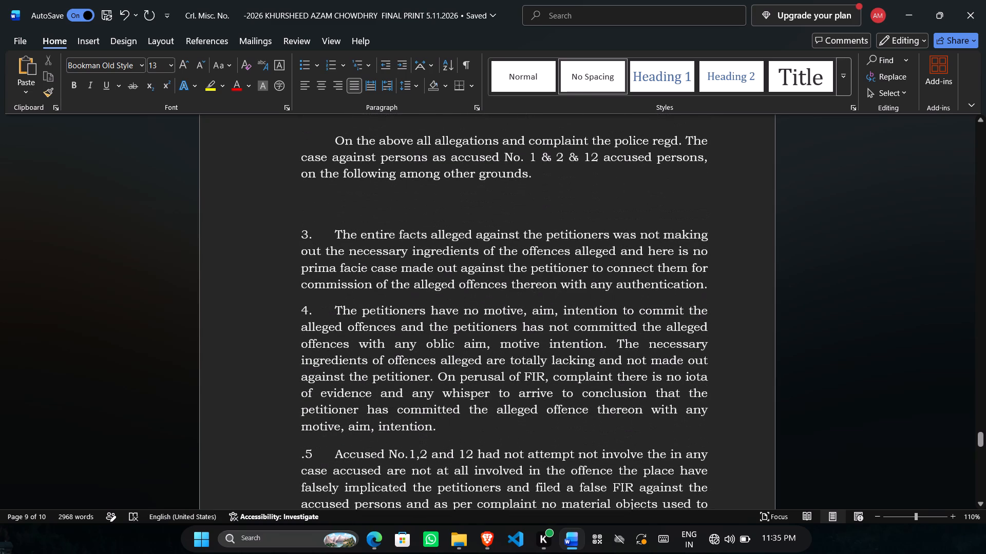
scroll(373, 379, "down", 1)
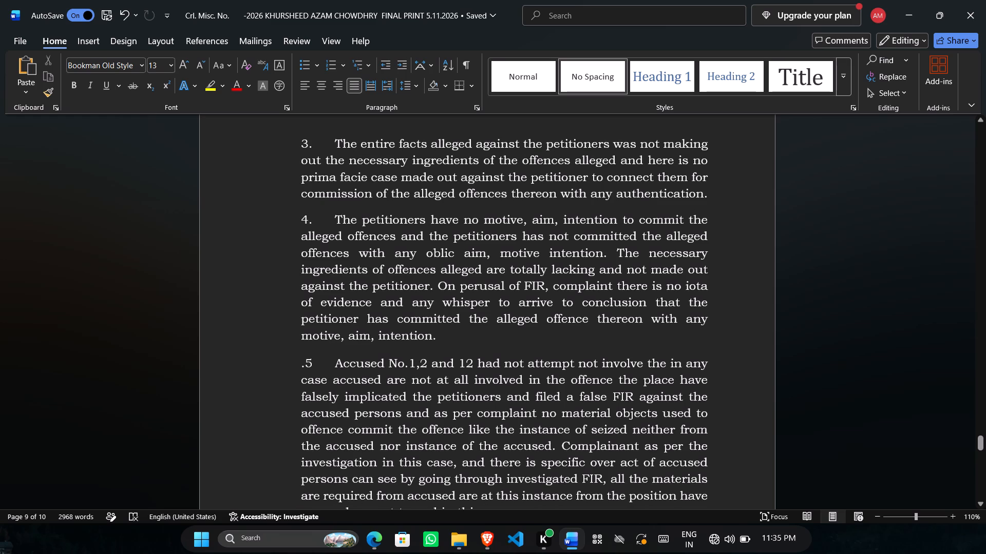
left_click(473, 364)
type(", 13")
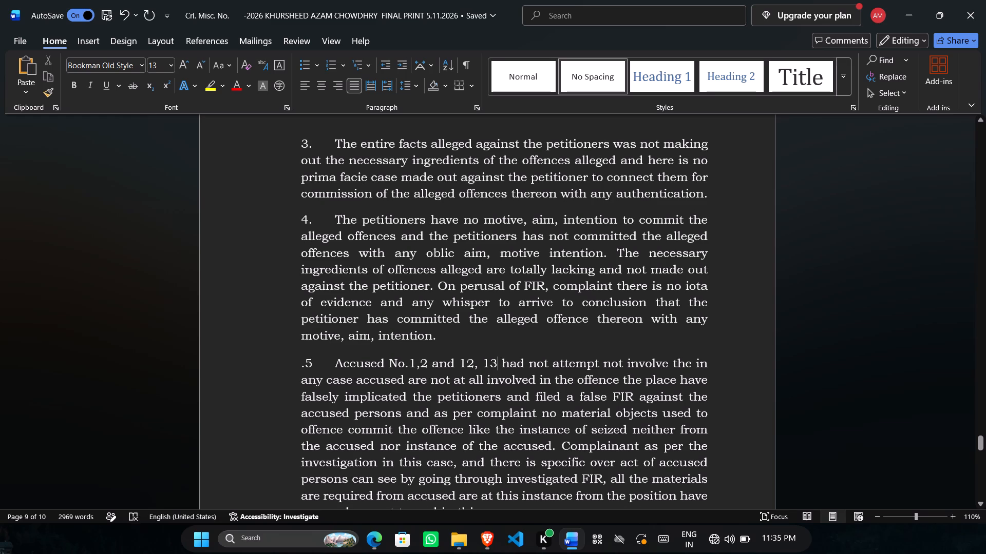
Join the "On the above all allegations" paragraph onto the end of ground 7 about furnishing sureties.
scroll(555, 245, "up", 1)
scroll(555, 245, "down", 3)
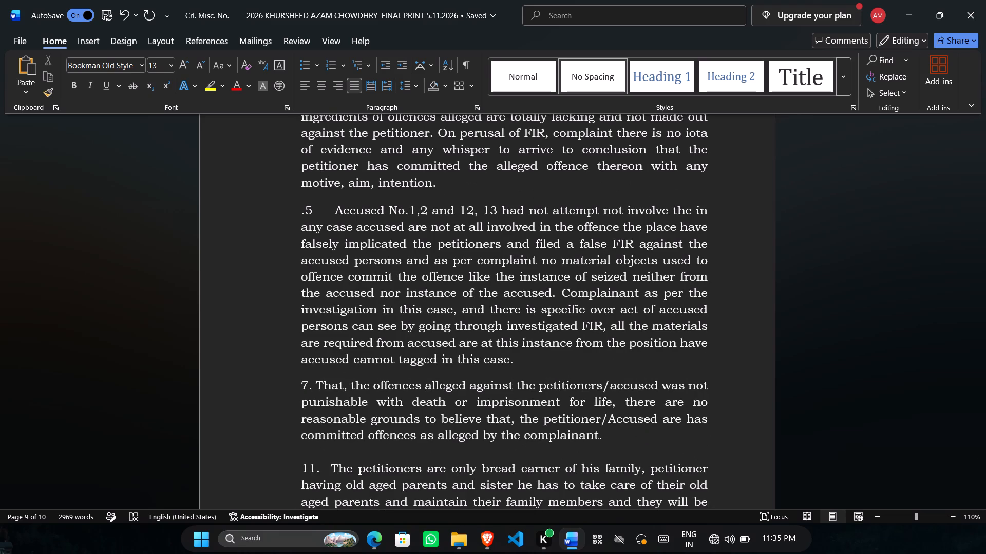
scroll(555, 245, "down", 4)
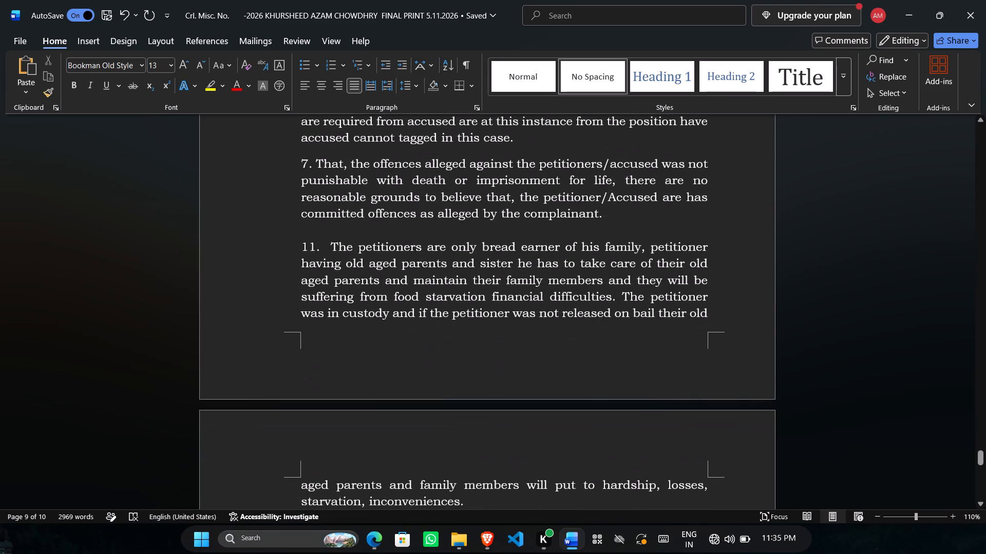
scroll(555, 245, "down", 1)
scroll(555, 245, "up", 10)
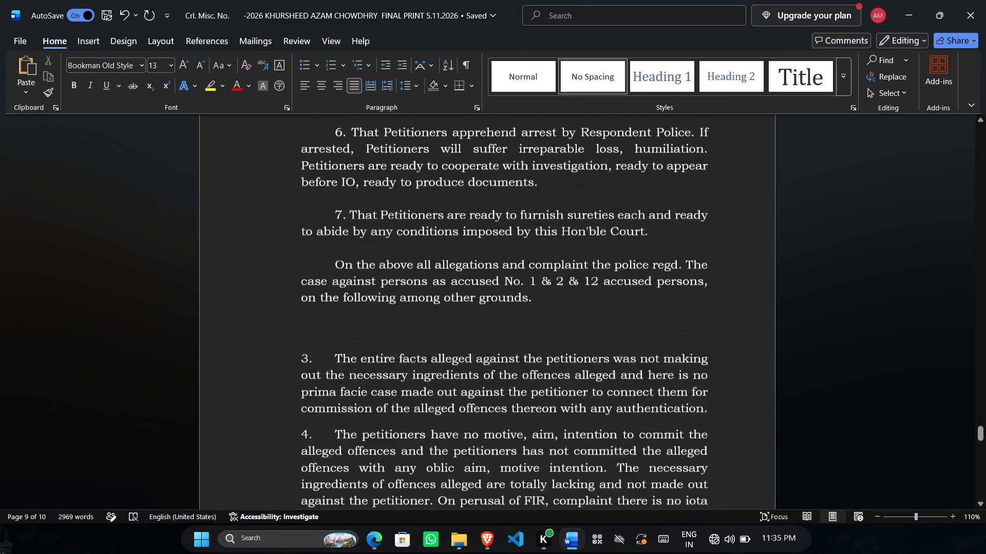
scroll(555, 245, "up", 1)
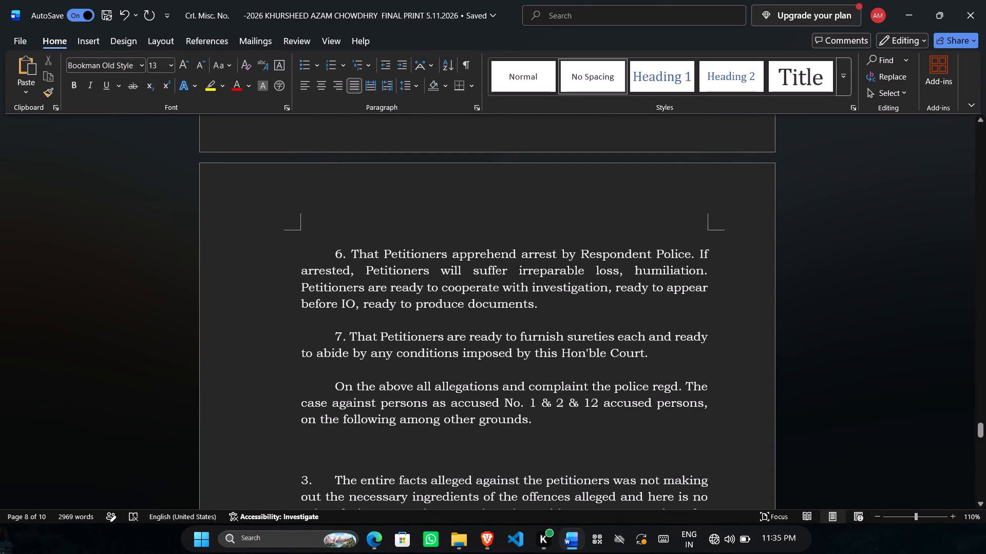
left_click(383, 437)
left_click(335, 389)
key("BackSpace")
key("BackSpace")
key("BackSpace")
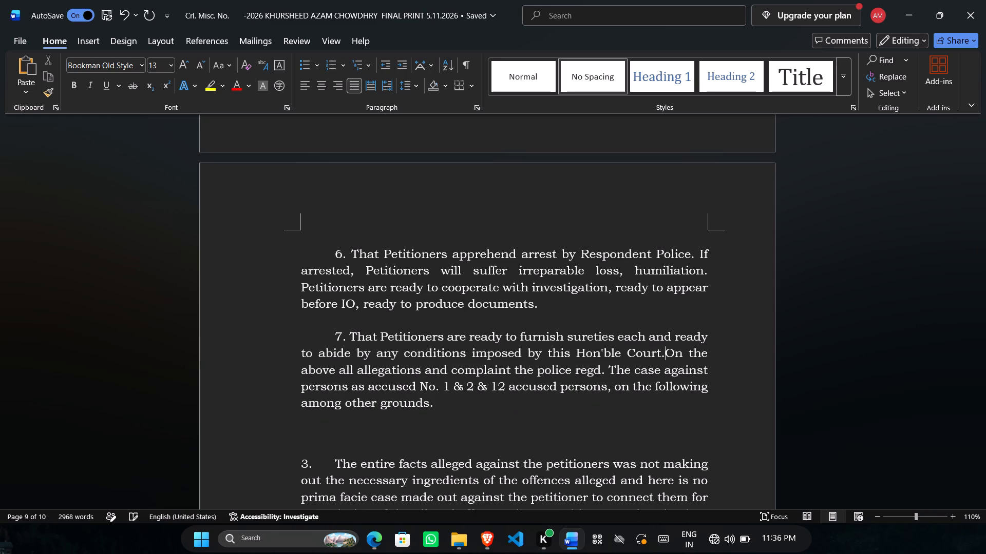
Add ", 13" after "accused No. 1 & 2 & 12" in ground 7.
left_click(503, 387)
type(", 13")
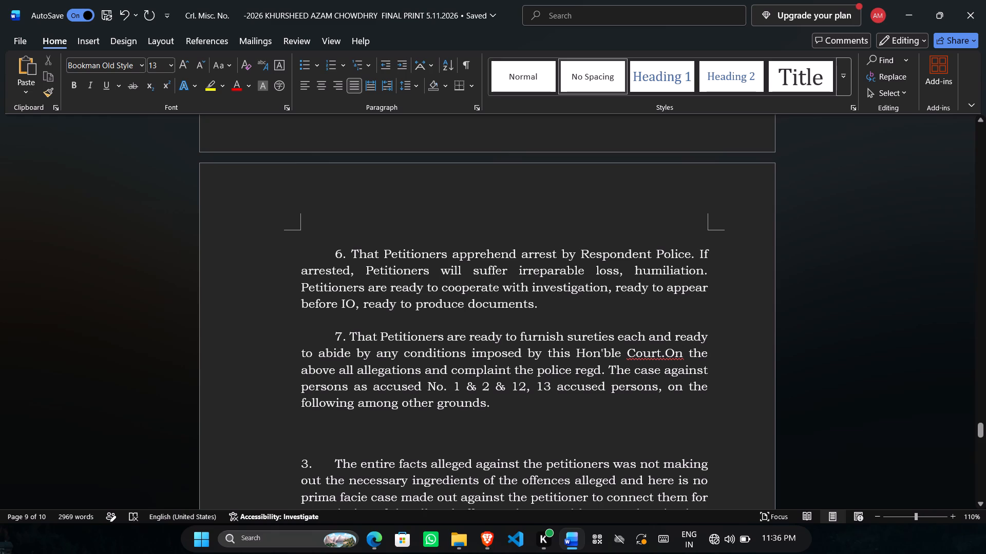
Delete one blank line between ground 7 and the "entire facts alleged" paragraph.
left_click(351, 424)
key("Delete")
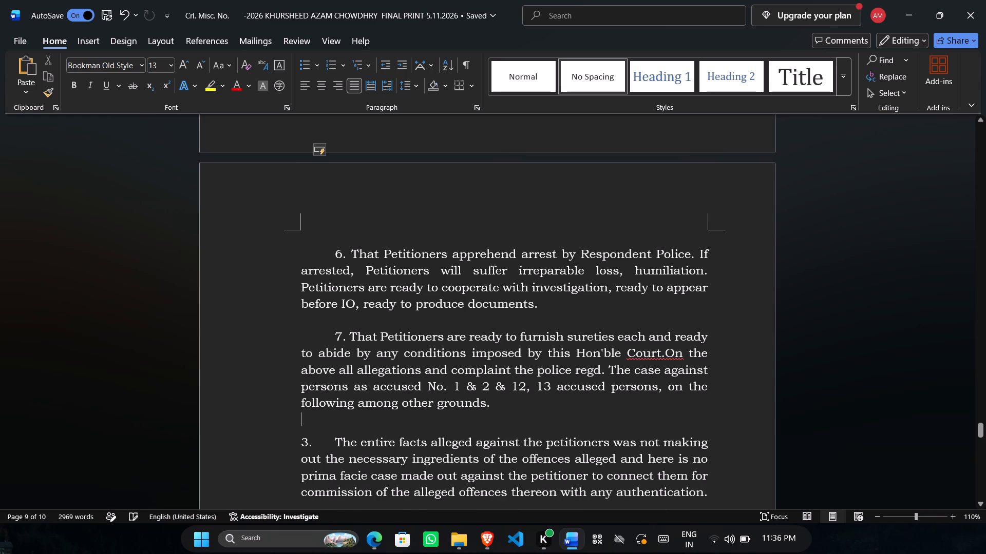
scroll(447, 430, "down", 2)
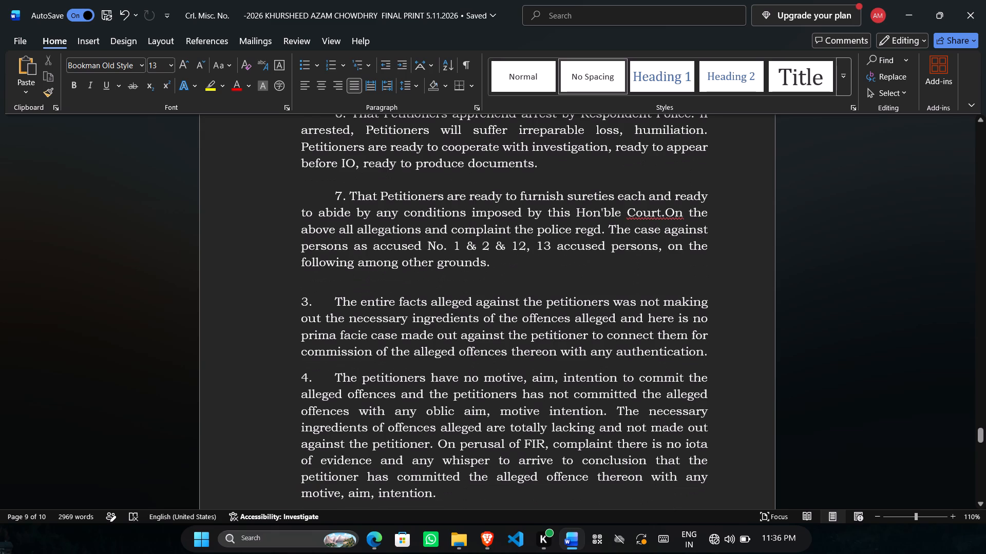
Add ", 13" after "Accused No.1,2 & 12" in the closing prayer paragraph on the last page.
scroll(447, 430, "down", 2)
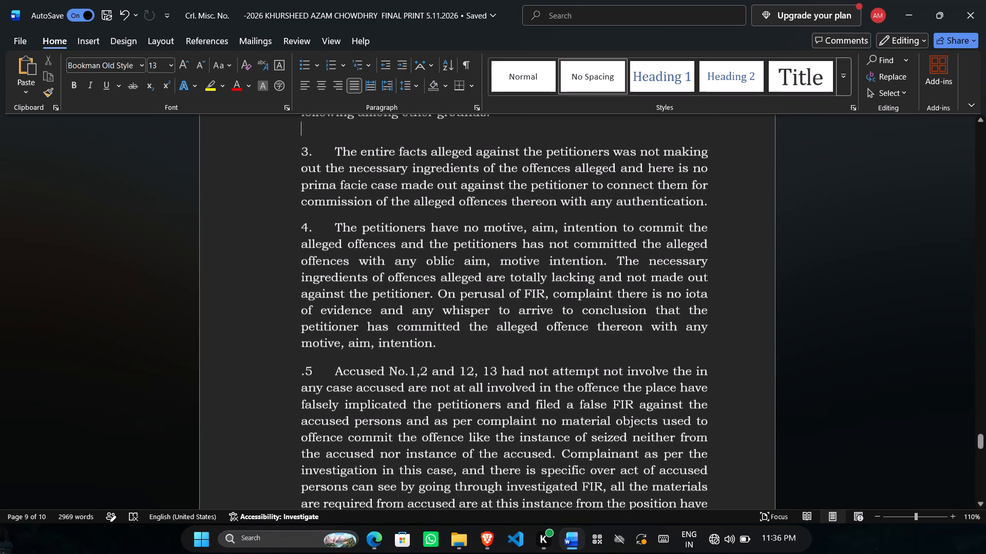
scroll(447, 430, "down", 1)
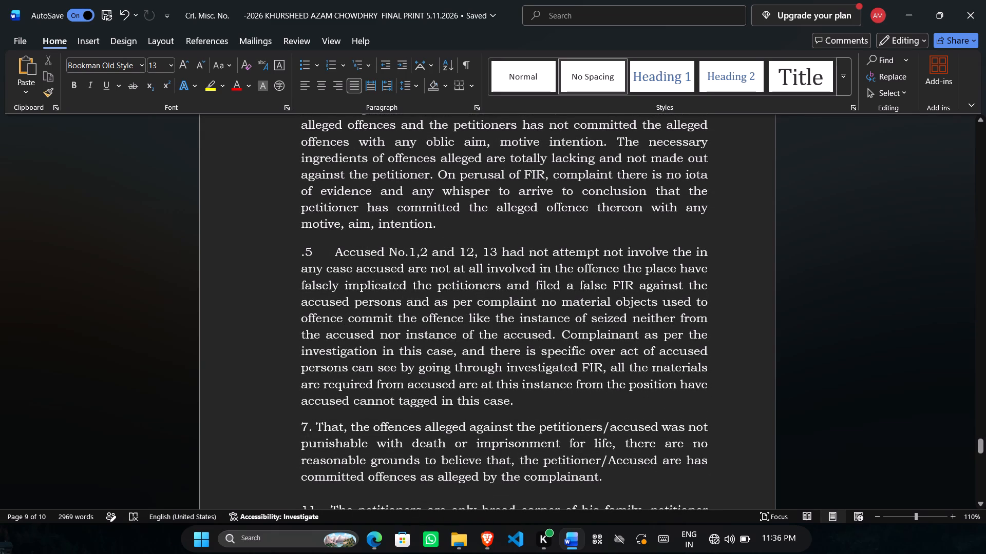
scroll(494, 454, "down", 1)
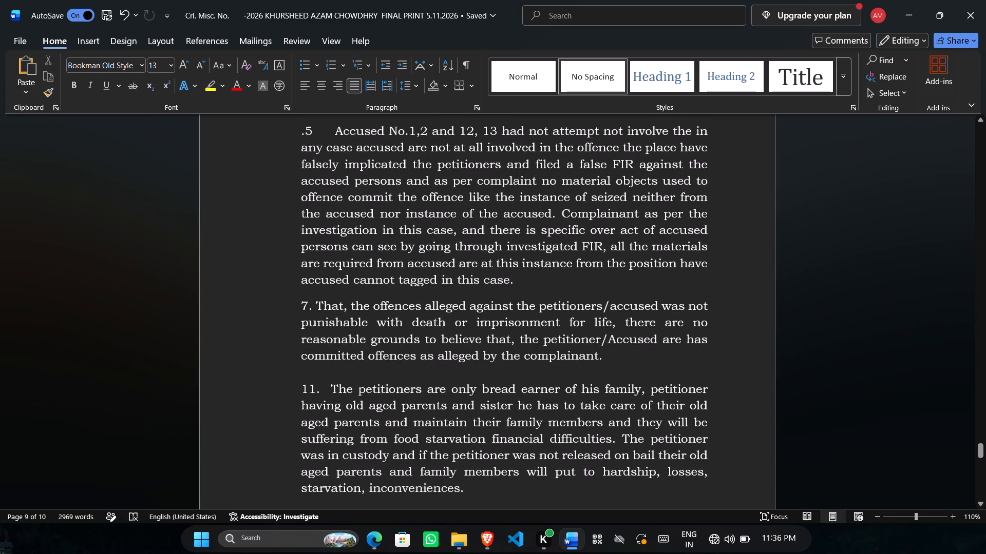
scroll(494, 454, "down", 1)
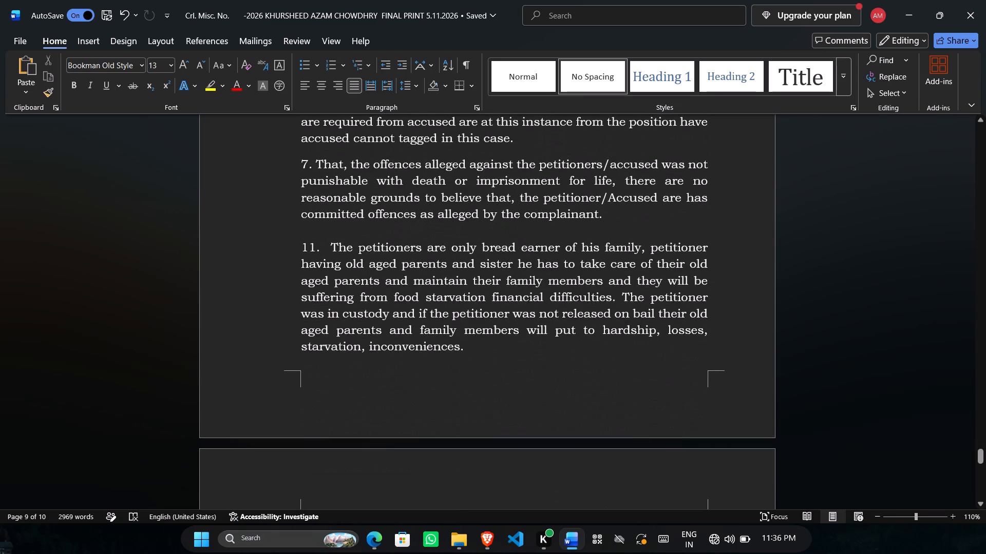
scroll(494, 454, "down", 2)
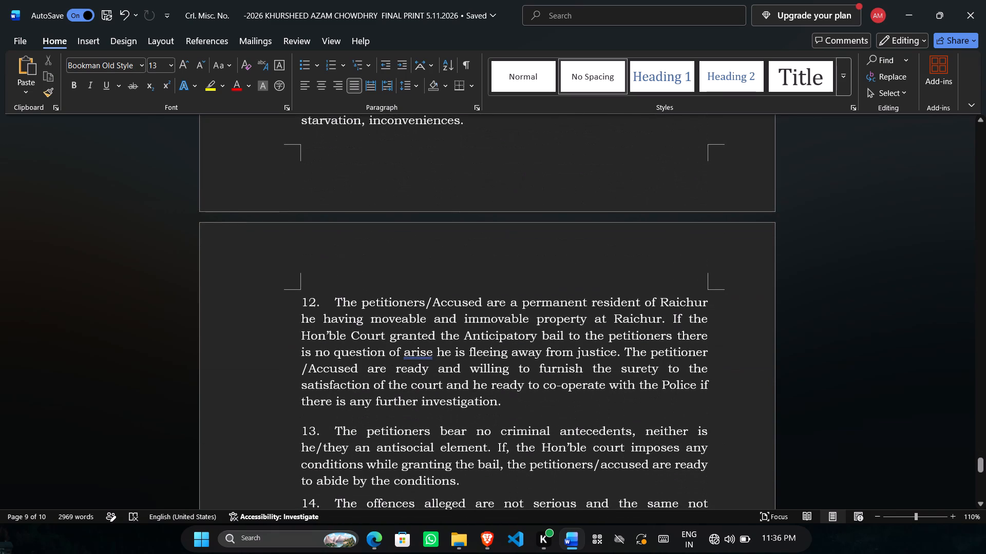
scroll(494, 454, "down", 2)
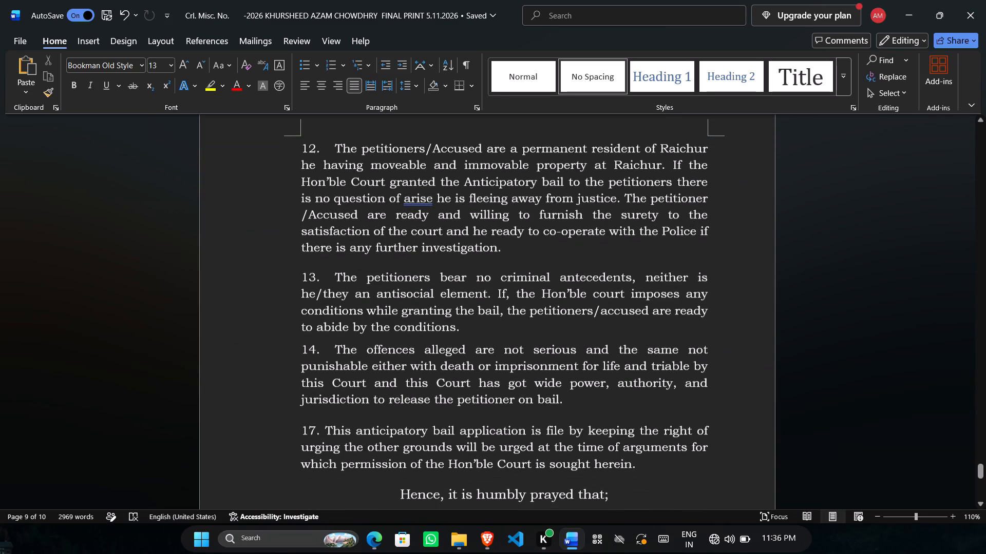
scroll(494, 454, "down", 4)
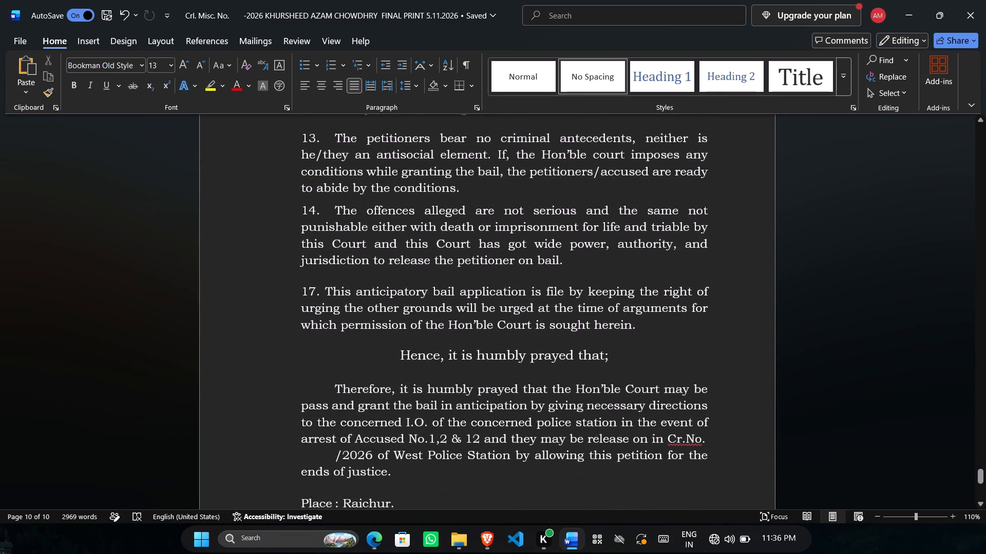
scroll(494, 454, "down", 1)
left_click(482, 343)
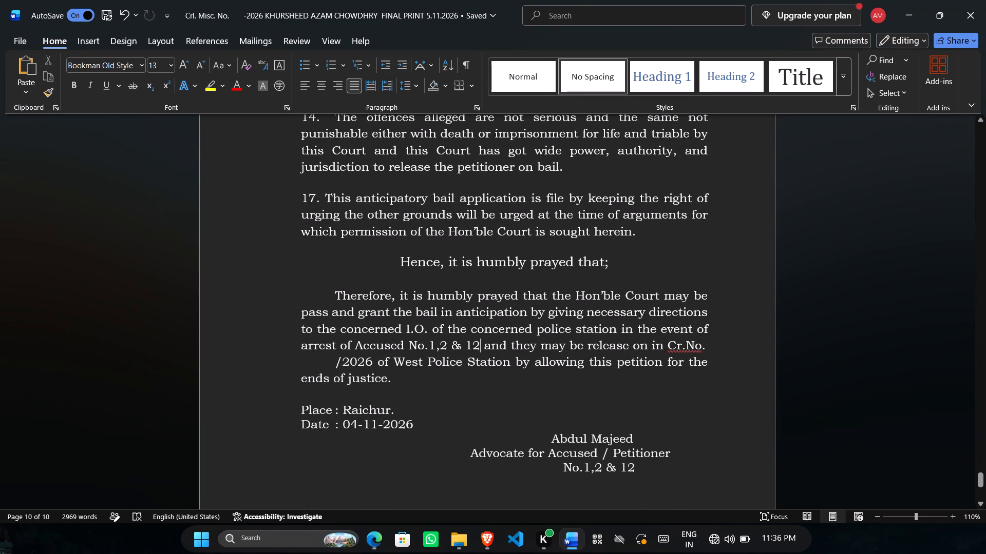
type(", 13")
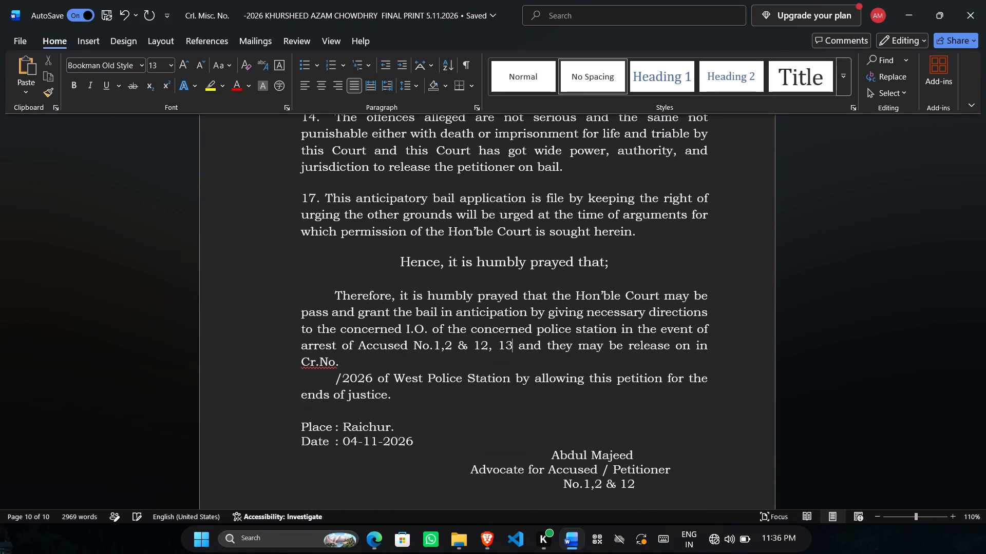
Add ", 13" after "No.1,2 & 12" in the advocate's signature block below the prayer.
left_click(635, 485)
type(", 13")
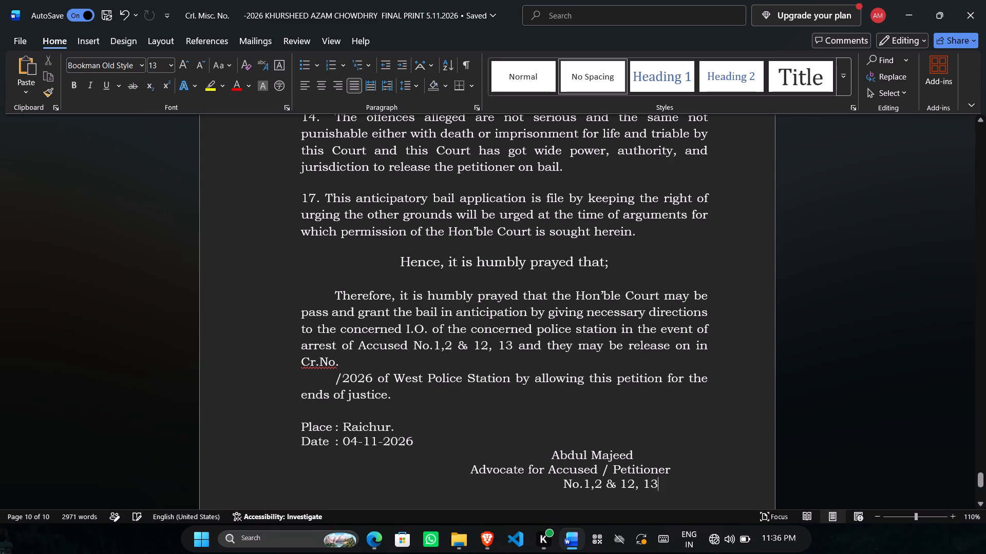
Change the date beneath "Place : Raichur." on the last page to 05-11-2026.
left_click(355, 443)
key("BackSpace")
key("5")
Bring "/2026 of West Police Station" up onto the "Cr.No." line of the prayer paragraph, keeping the slash and a blank gap for the number.
left_click(359, 365)
key("Delete")
key("Delete")
key("Delete")
key("Delete")
key("Delete")
key("Delete")
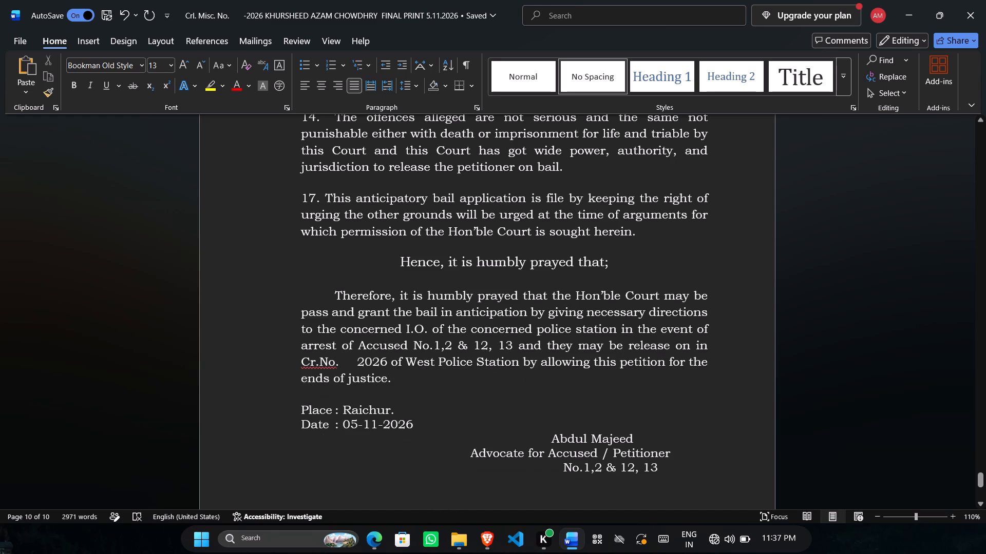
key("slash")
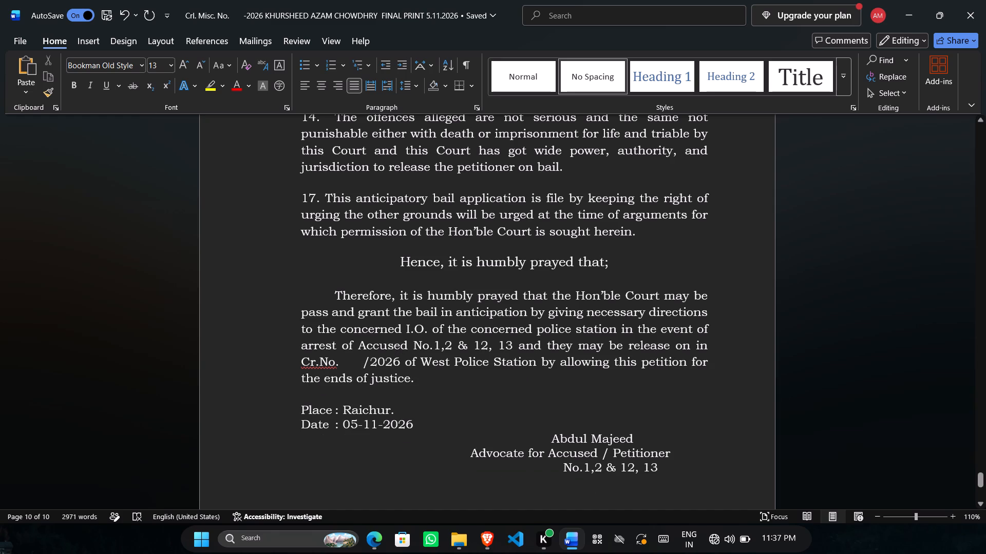
Save the document.
left_click(108, 14)
Review the application from the final page back up to the List of Documents page.
scroll(537, 379, "down", 9)
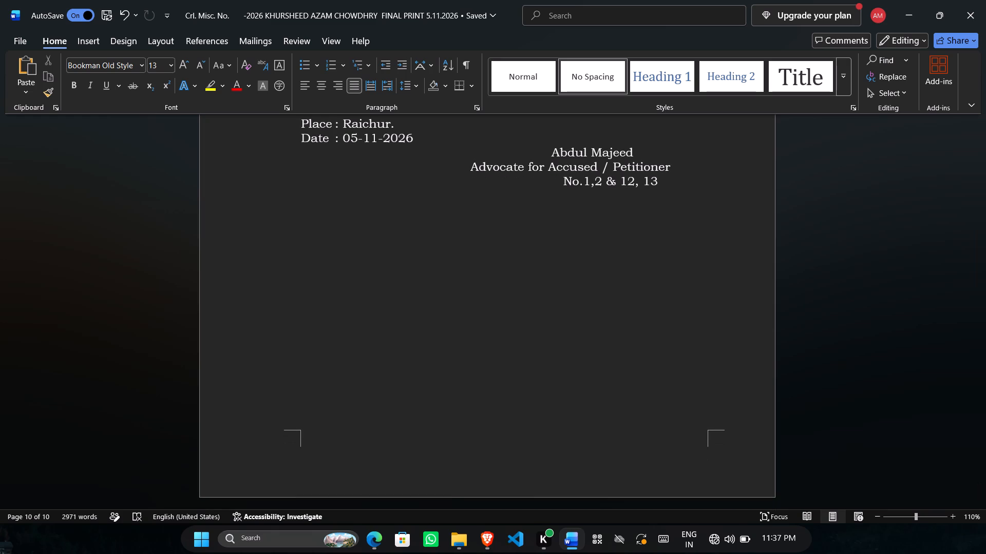
scroll(537, 379, "up", 9)
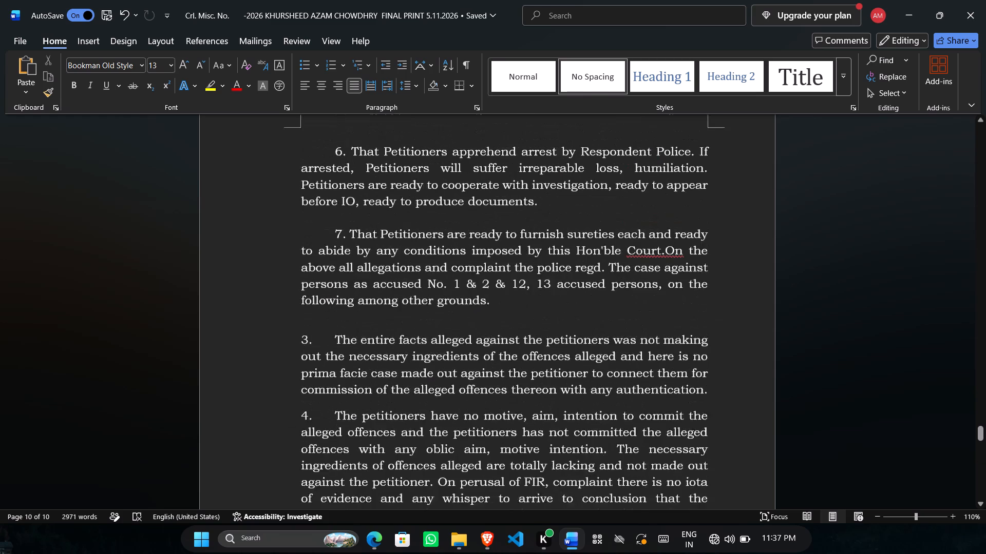
scroll(537, 379, "up", 14)
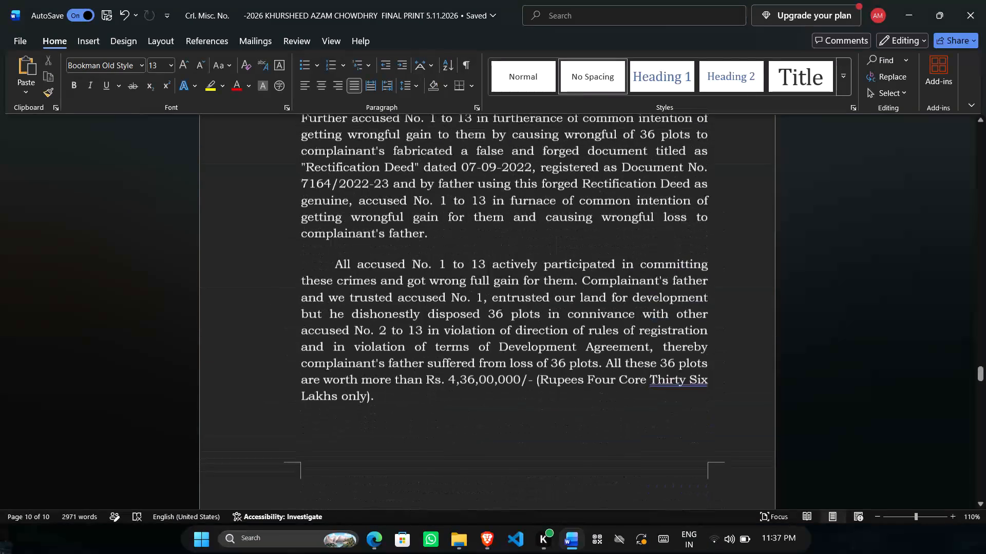
scroll(537, 379, "up", 6)
scroll(537, 379, "up", 20)
scroll(537, 379, "up", 3)
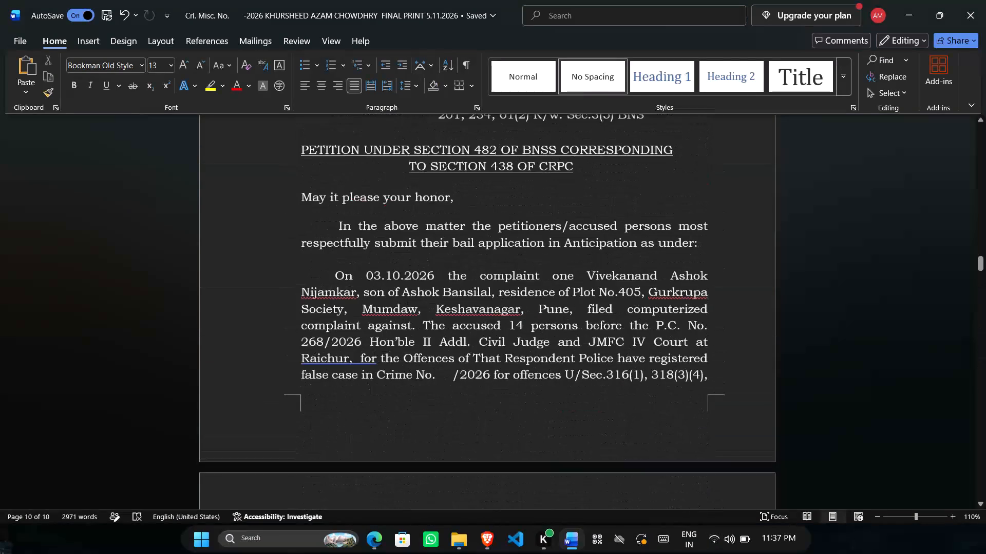
scroll(537, 379, "up", 6)
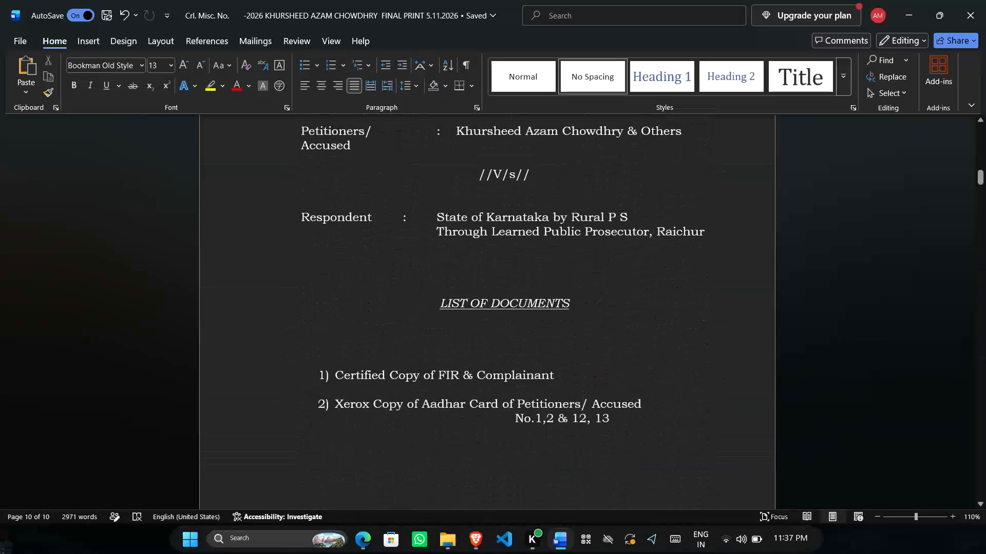
Save the document again.
left_click(105, 12)
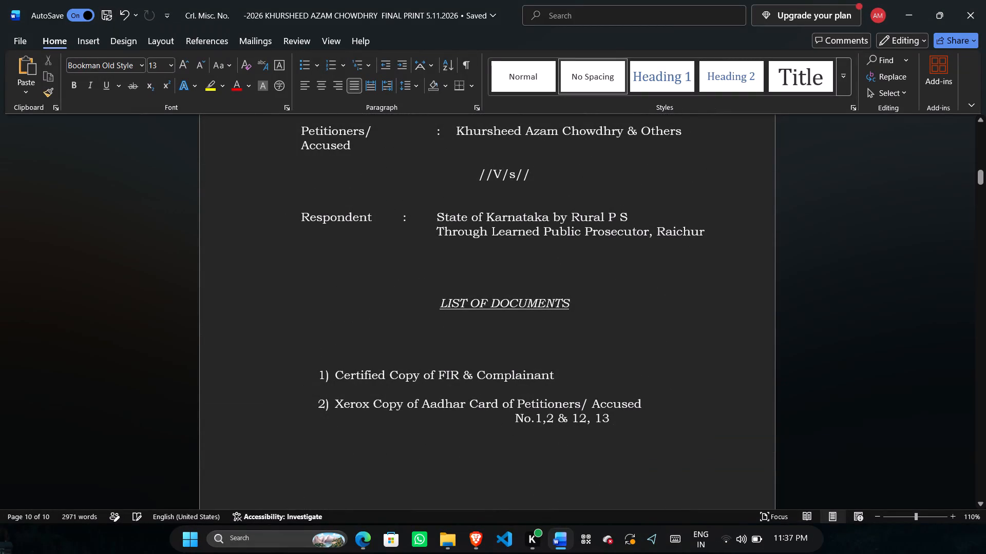
Enter the house number, locality and city after "H.No." in the second petitioner's entry of the Petitioners/Accused list.
scroll(487, 375, "down", 4)
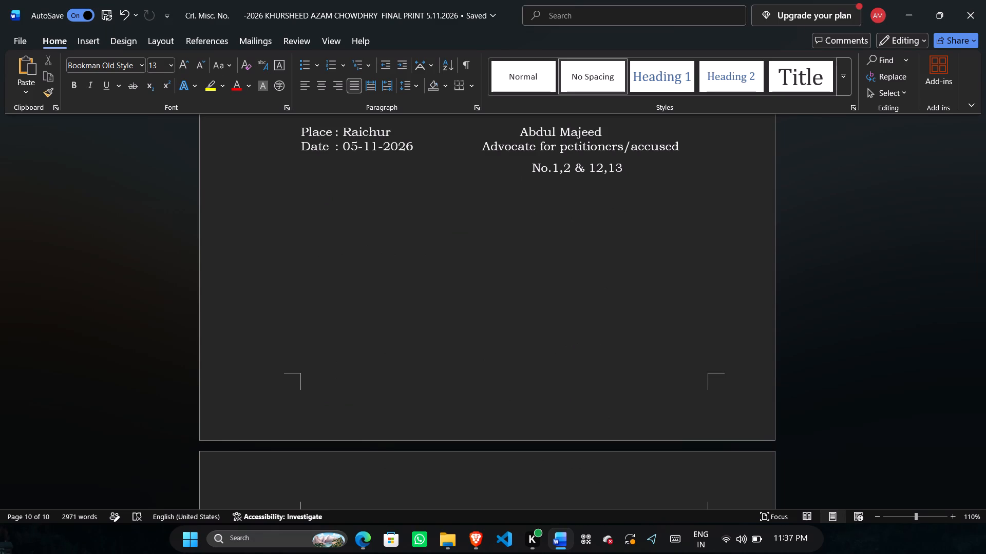
right_click(487, 375)
scroll(487, 375, "down", 2)
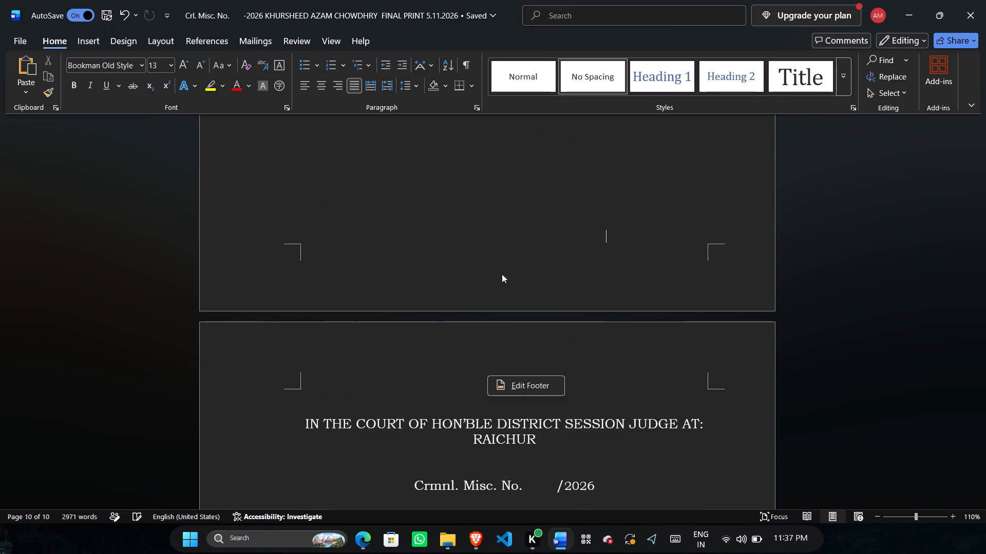
left_click(469, 378)
scroll(469, 378, "down", 5)
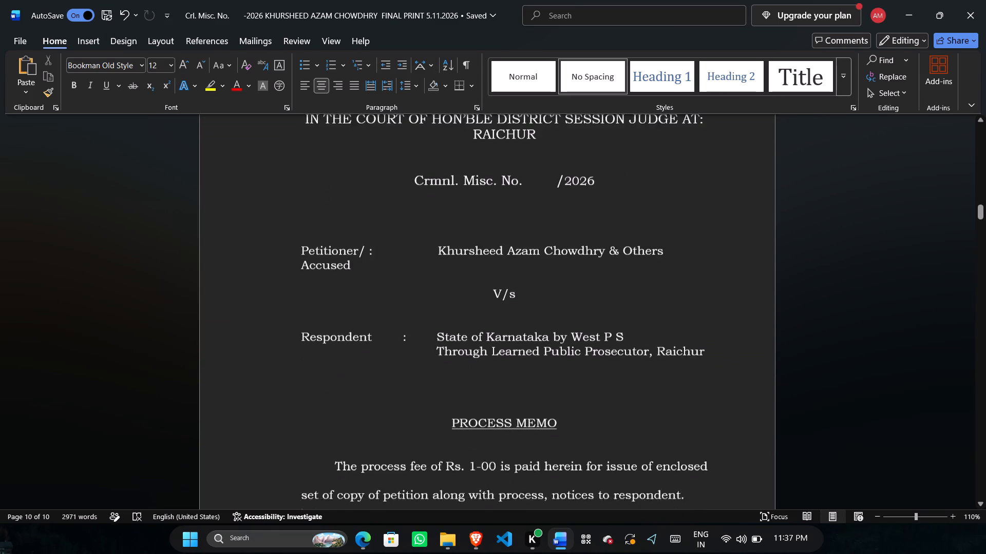
scroll(469, 378, "down", 8)
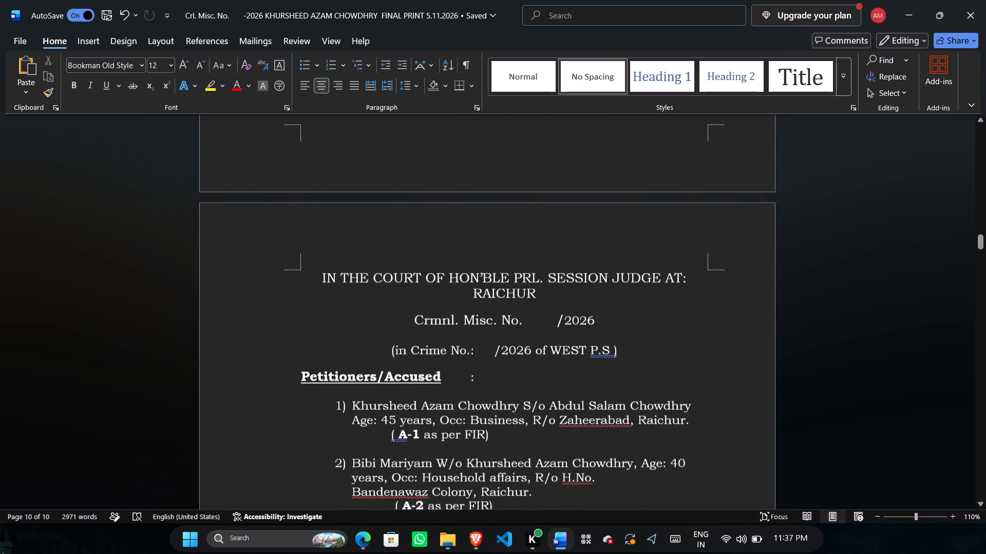
scroll(469, 378, "down", 3)
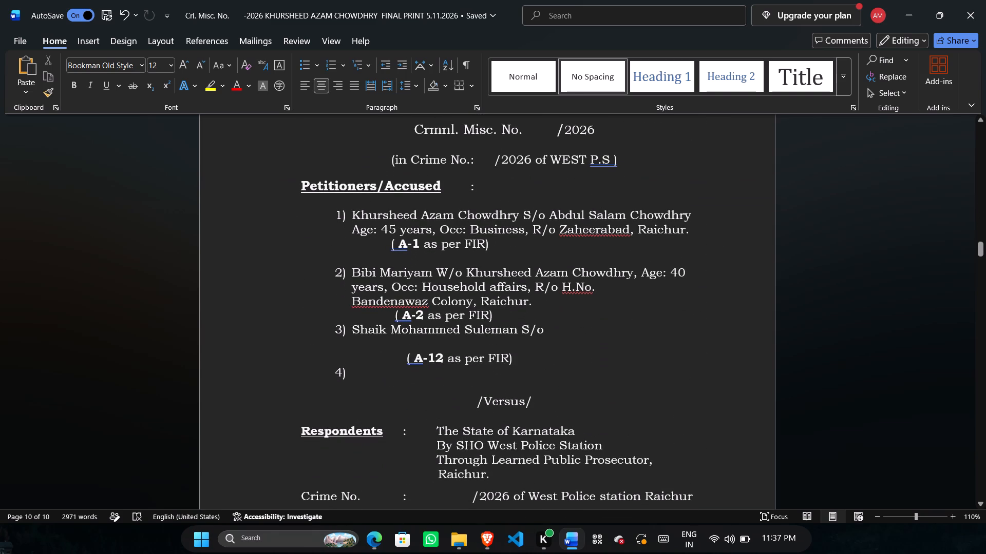
left_click(551, 333)
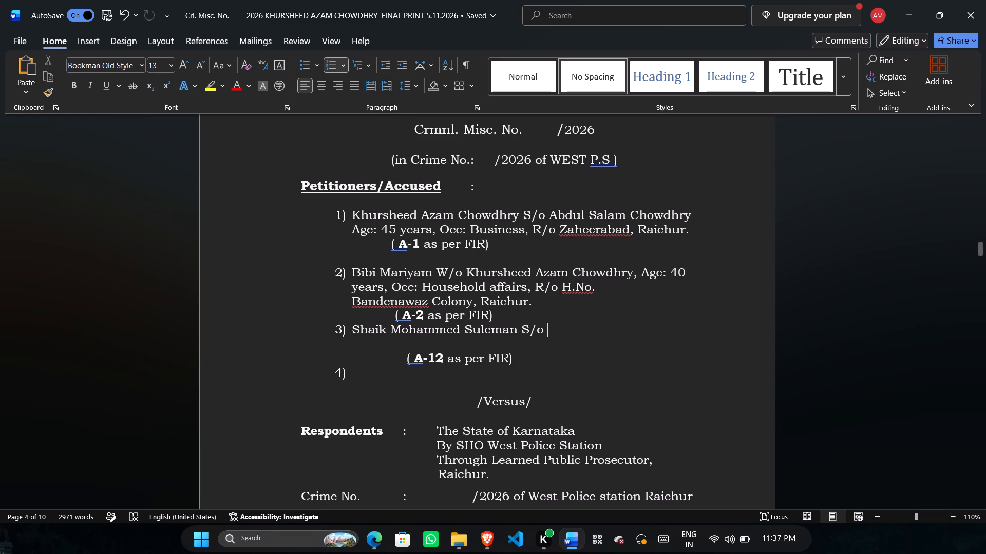
left_click(596, 290)
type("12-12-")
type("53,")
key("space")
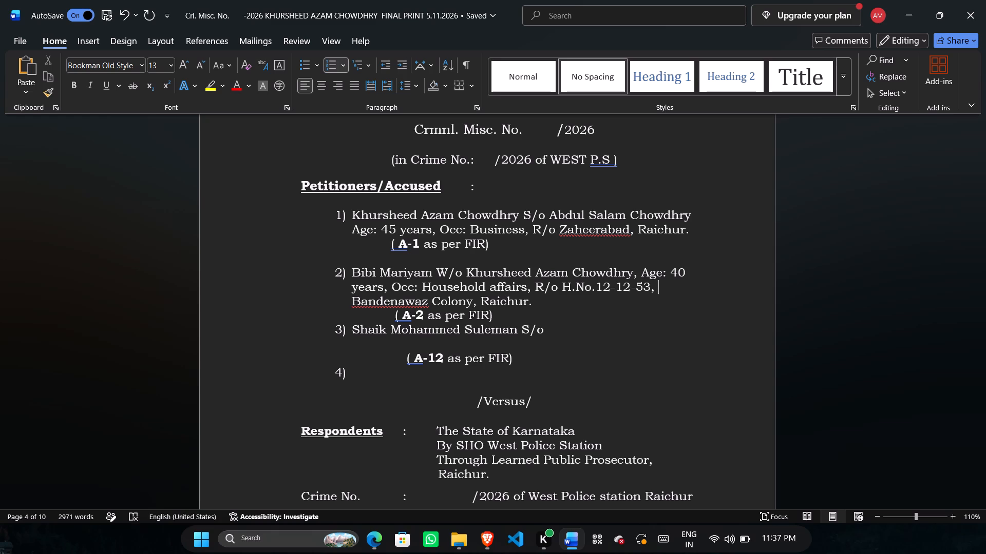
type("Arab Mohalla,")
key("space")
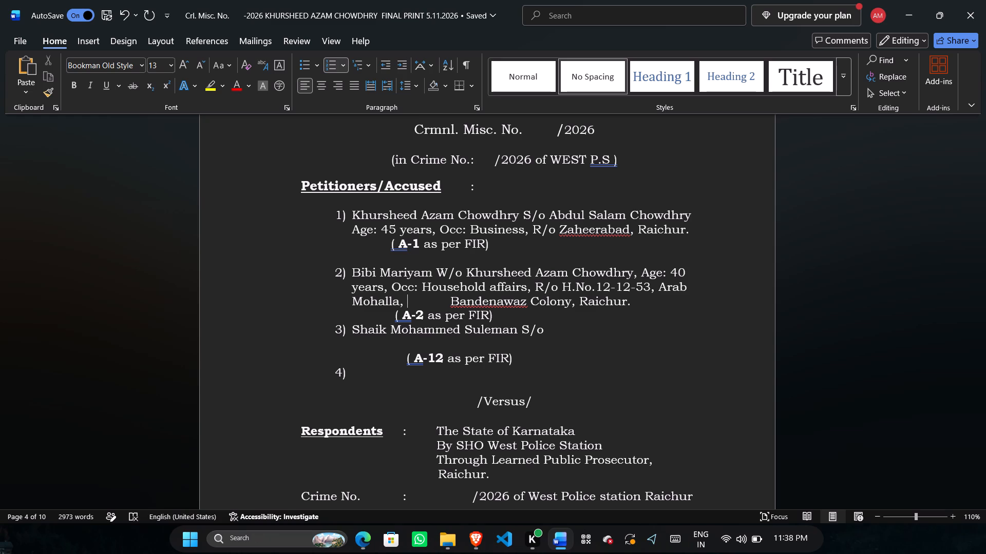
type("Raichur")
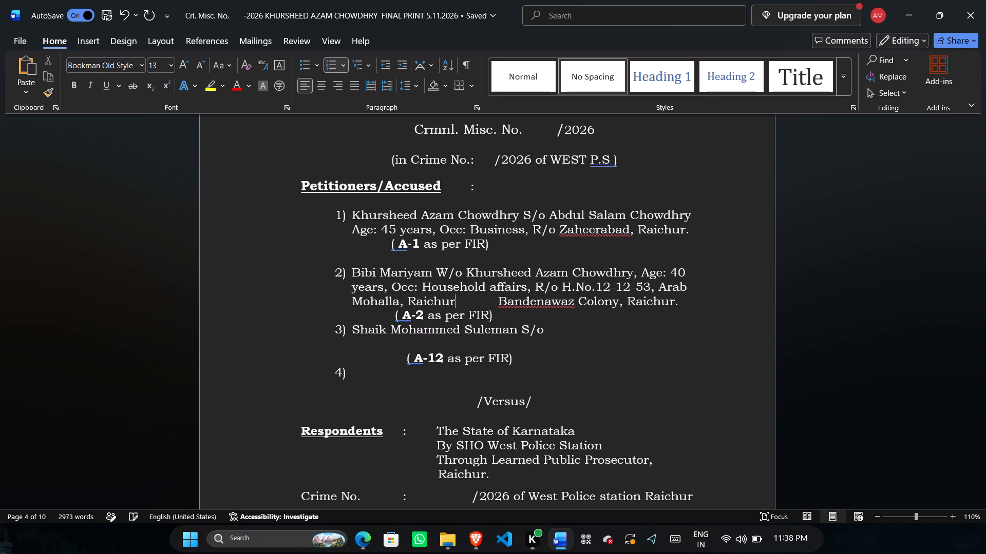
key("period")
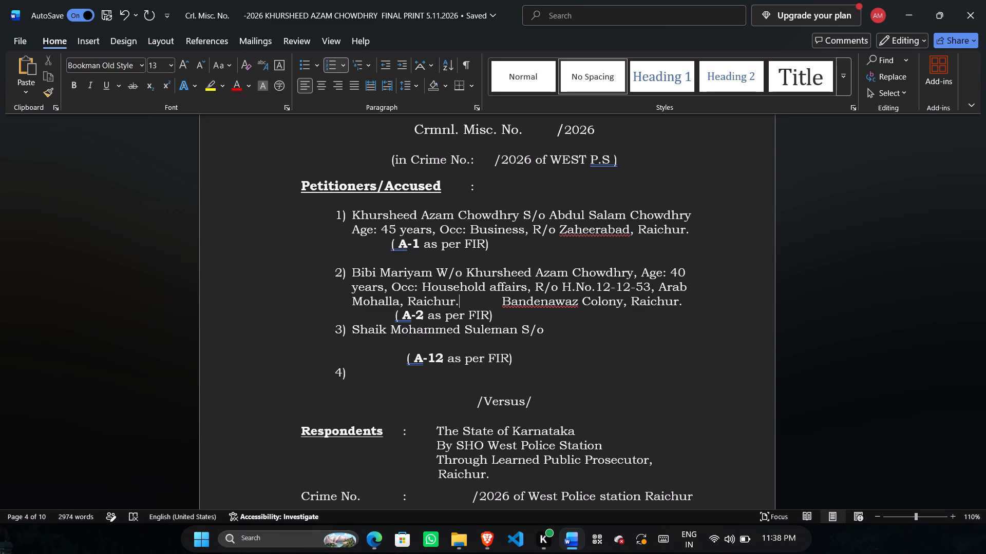
Delete the leftover old colony and city text after the new address in the second petitioner's entry.
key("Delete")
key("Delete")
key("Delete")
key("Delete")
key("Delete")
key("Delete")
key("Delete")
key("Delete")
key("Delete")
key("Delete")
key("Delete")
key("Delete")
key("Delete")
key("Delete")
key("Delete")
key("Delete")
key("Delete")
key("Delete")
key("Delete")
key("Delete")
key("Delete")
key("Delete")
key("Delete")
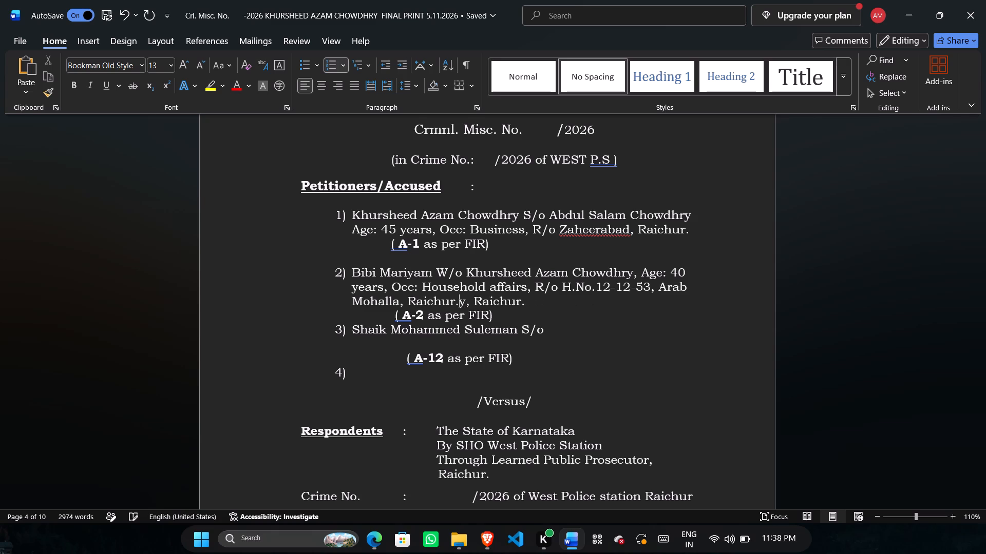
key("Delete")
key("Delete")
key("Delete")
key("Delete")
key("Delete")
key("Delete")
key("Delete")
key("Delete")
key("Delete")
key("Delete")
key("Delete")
Bring "(A-2 as per FIR)" up onto the second petitioner's address line, closing the gap before it.
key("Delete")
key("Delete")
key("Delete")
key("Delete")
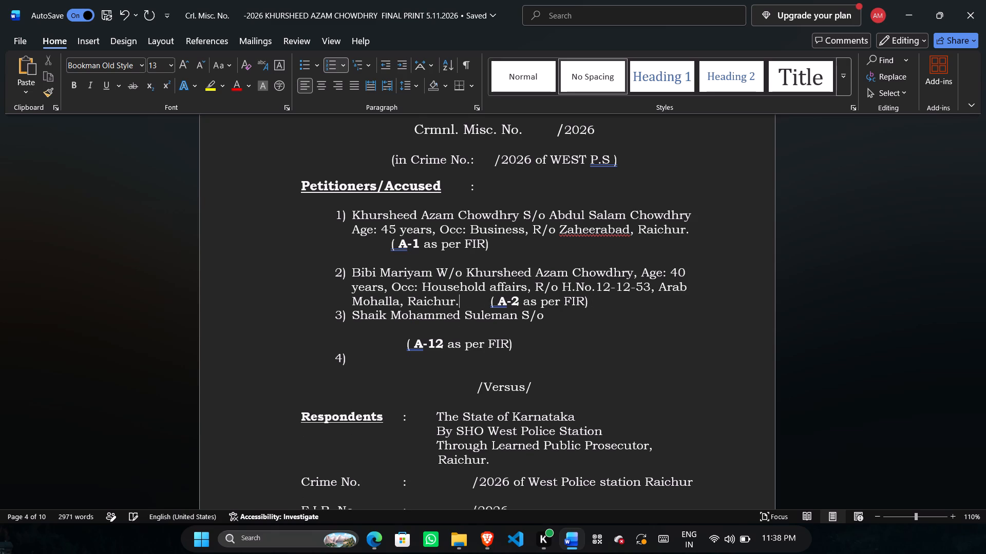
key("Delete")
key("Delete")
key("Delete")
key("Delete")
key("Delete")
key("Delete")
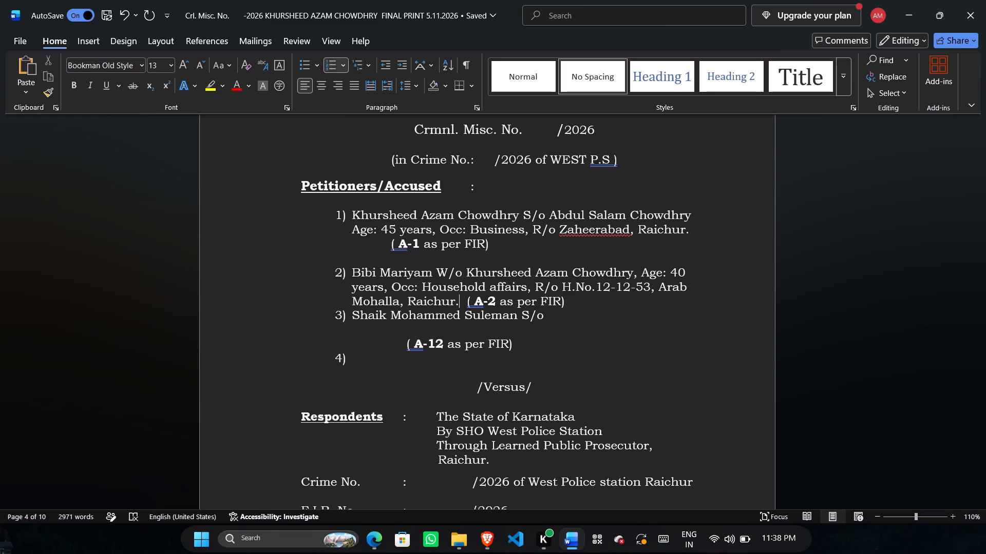
Insert an unnumbered blank line between the second and third petitioners' entries.
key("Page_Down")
scroll(596, 290, "up", 4)
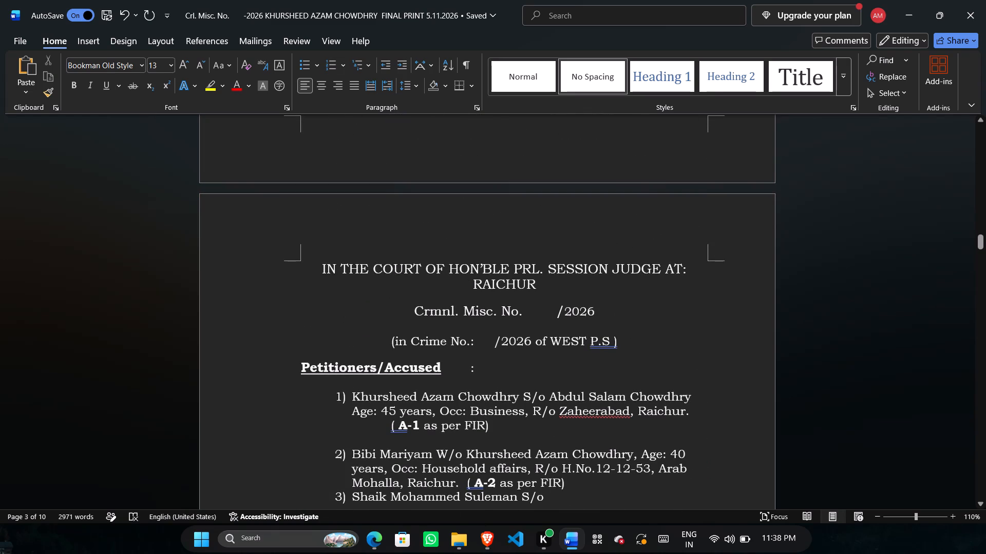
scroll(596, 290, "down", 3)
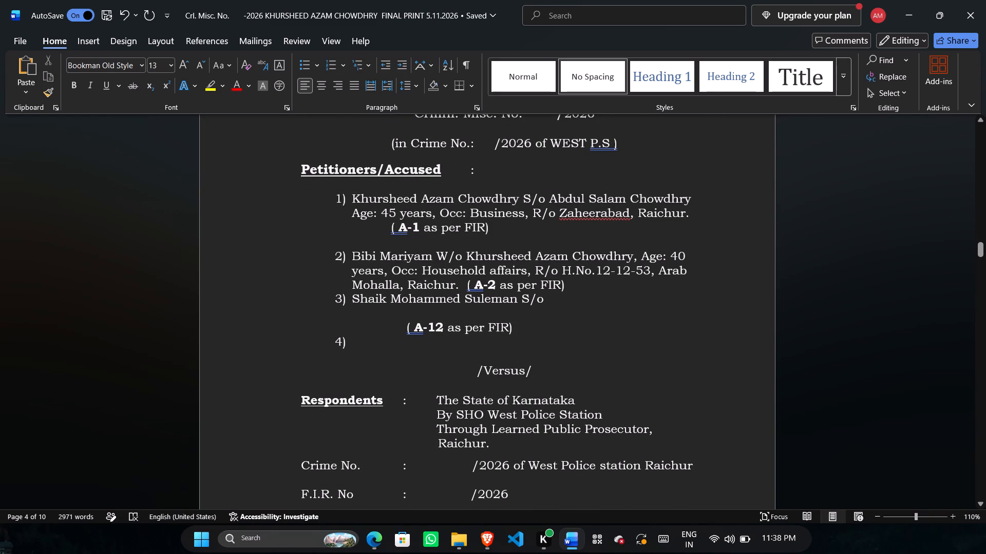
left_click(464, 280)
left_click(569, 290)
key("Return")
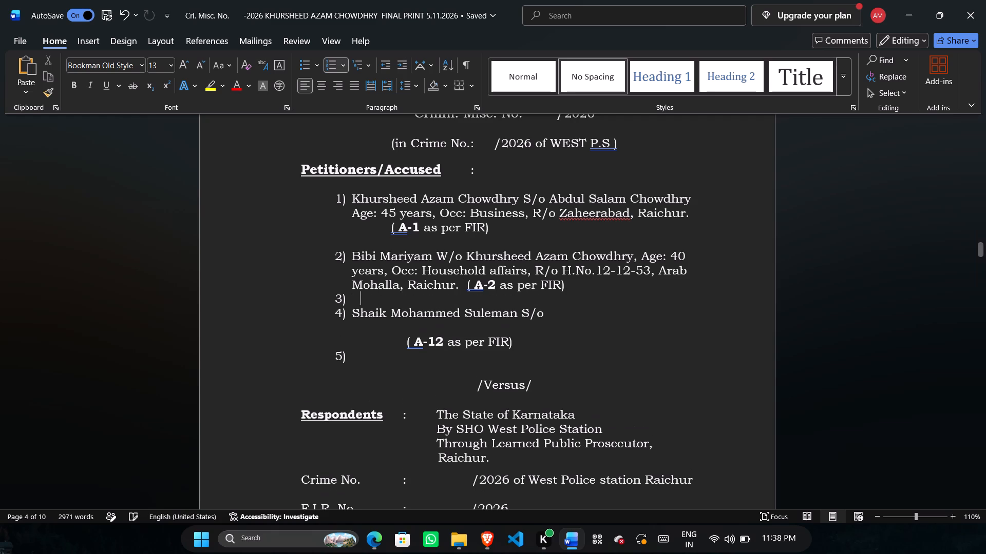
key("BackSpace")
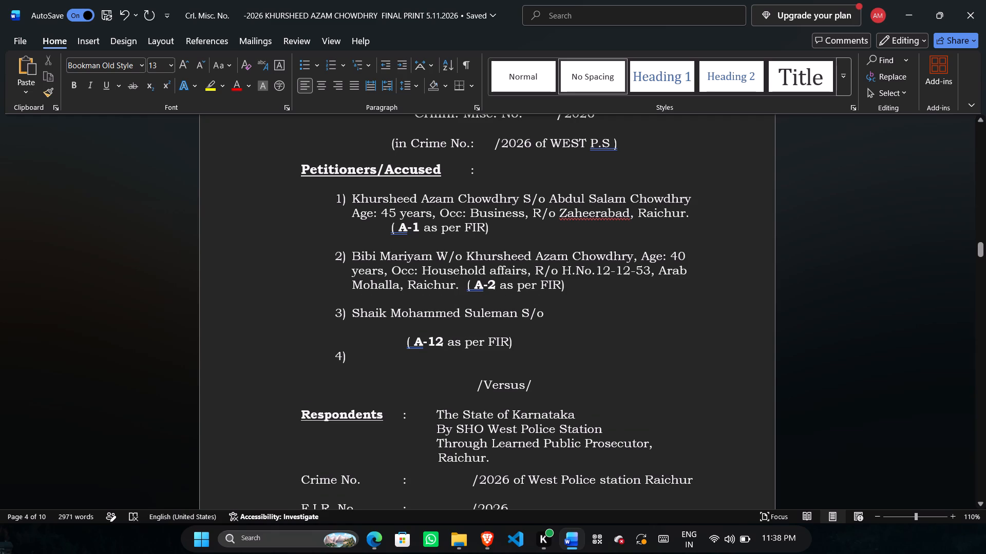
Place the insertion point after "S/o" in the third petitioner's entry to continue the details there.
left_click(564, 312)
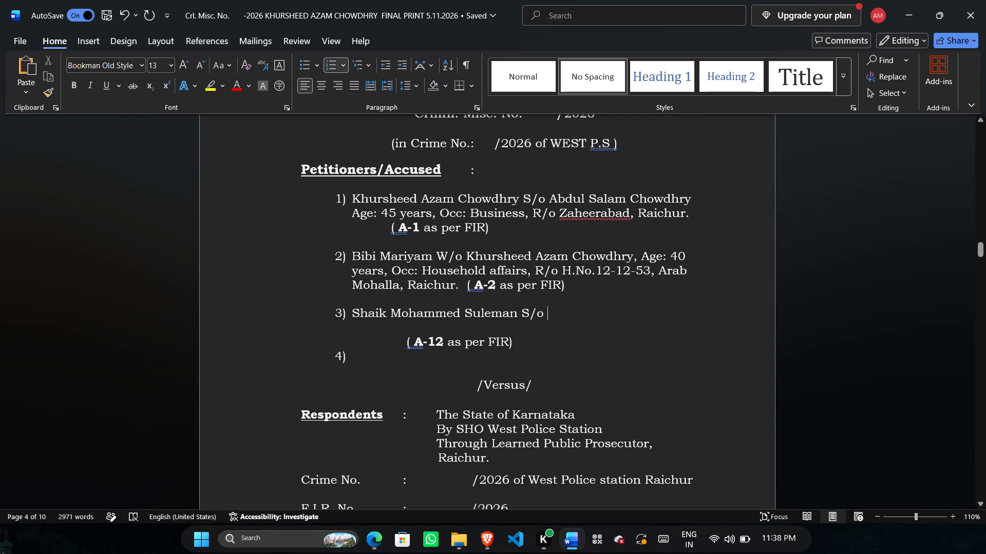
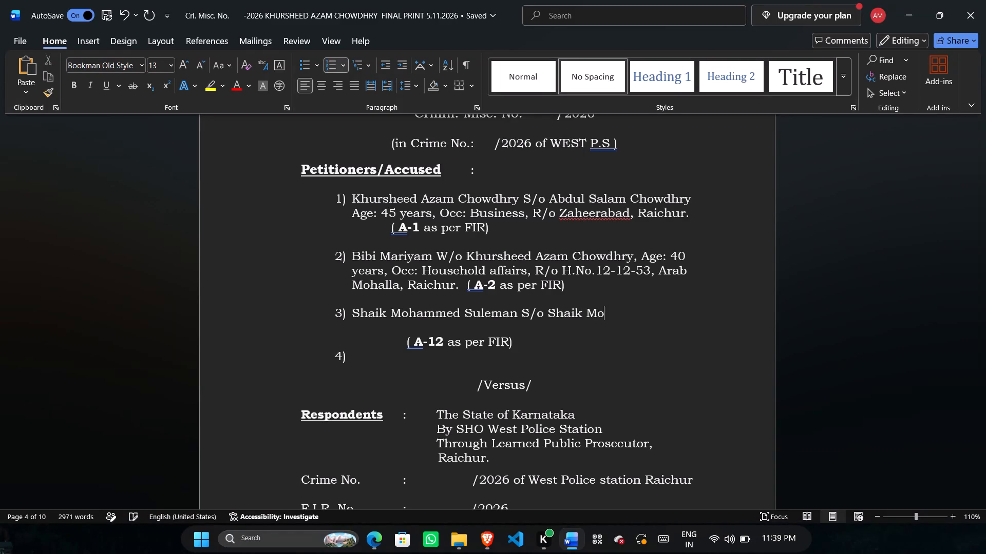
Complete the father's name in the third petitioner's entry, ending with a comma, and add an unnumbered line below it.
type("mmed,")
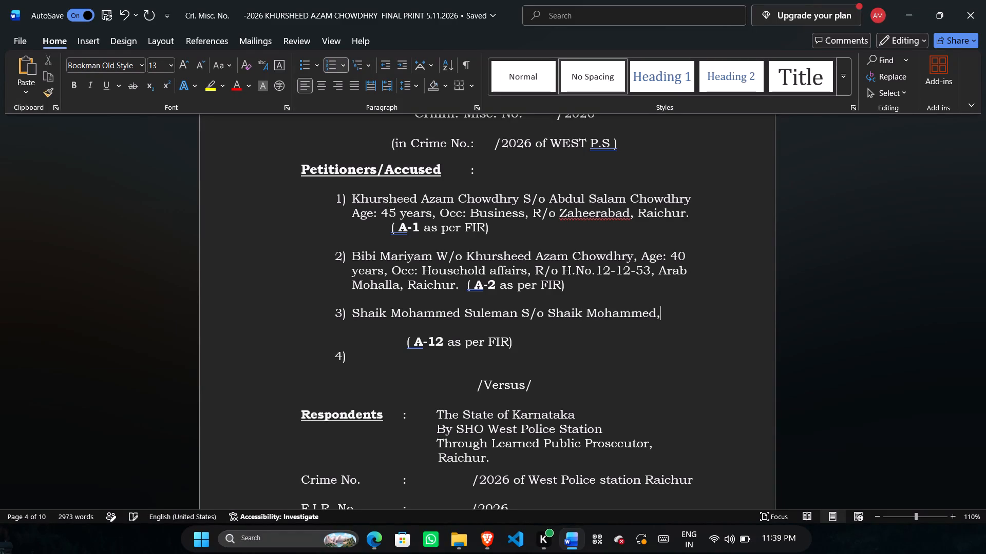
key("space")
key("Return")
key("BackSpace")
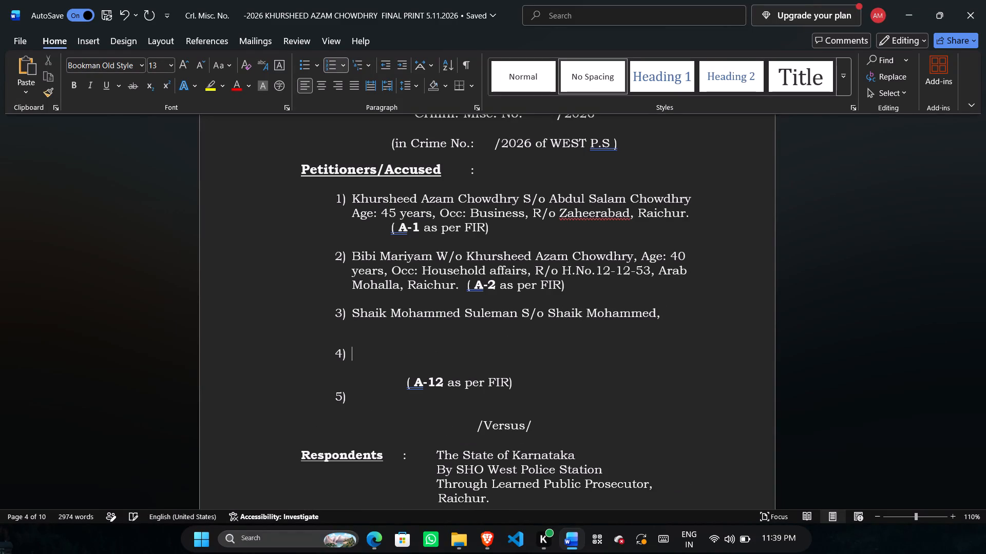
Add "Age: Major, R/o" below the third petitioner's name, indented to line up with the name.
left_click(514, 315)
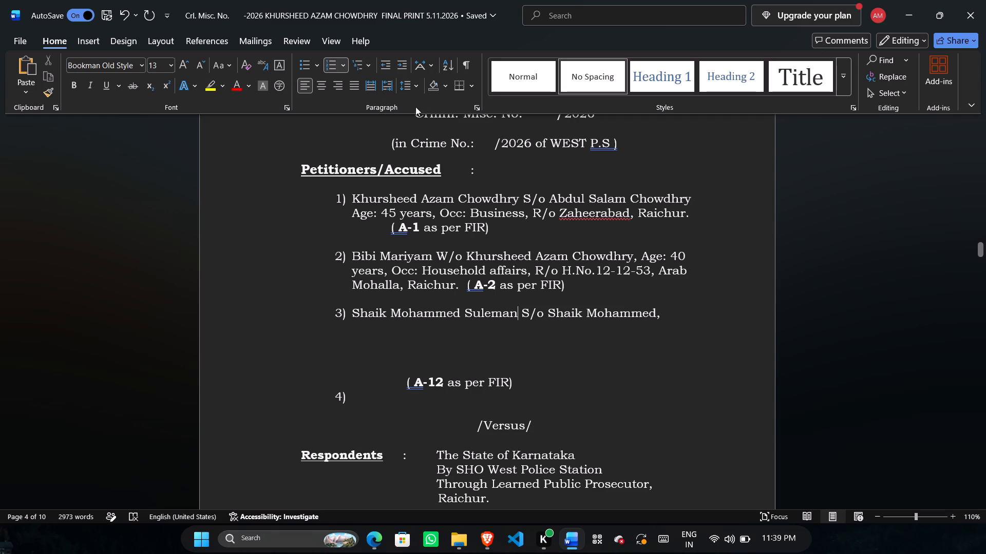
left_click(416, 87)
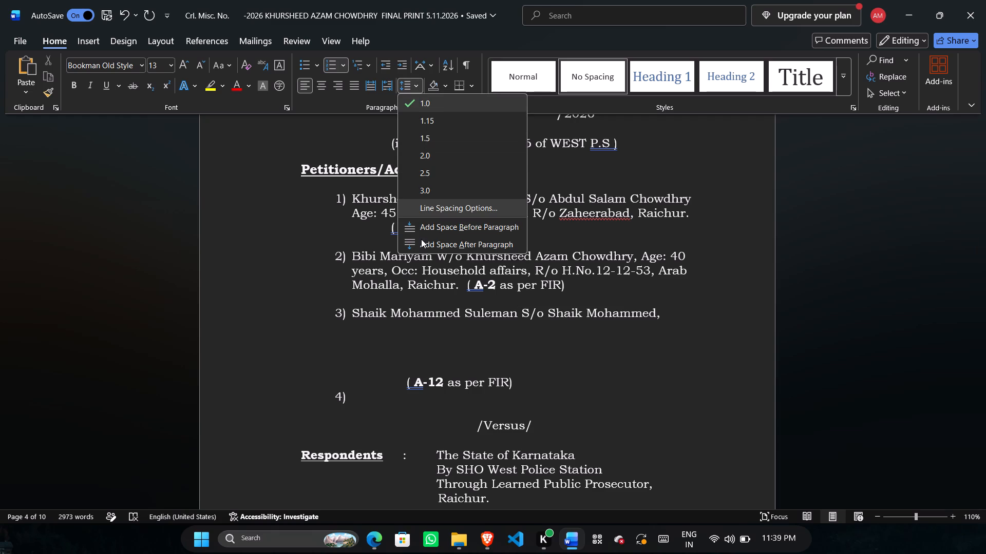
left_click(380, 330)
right_click(377, 330)
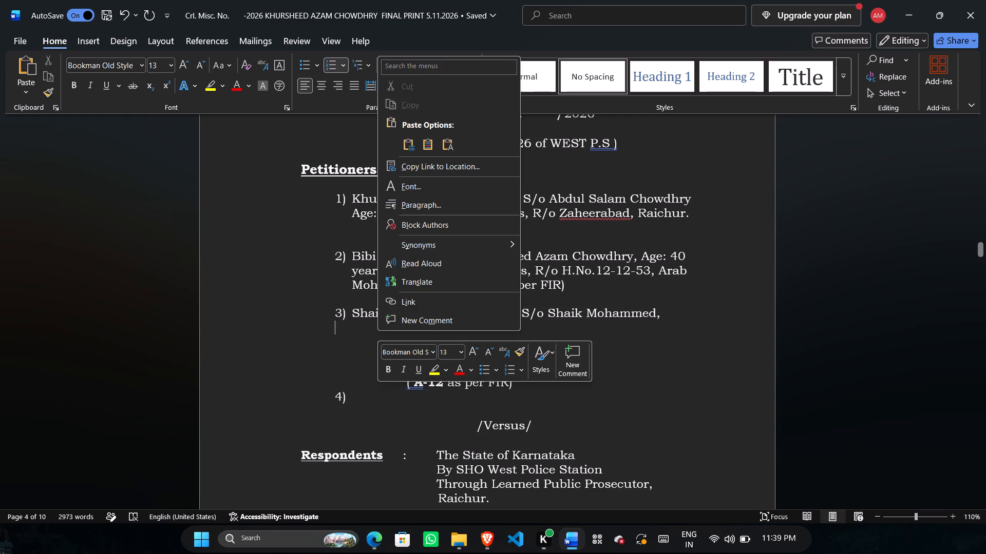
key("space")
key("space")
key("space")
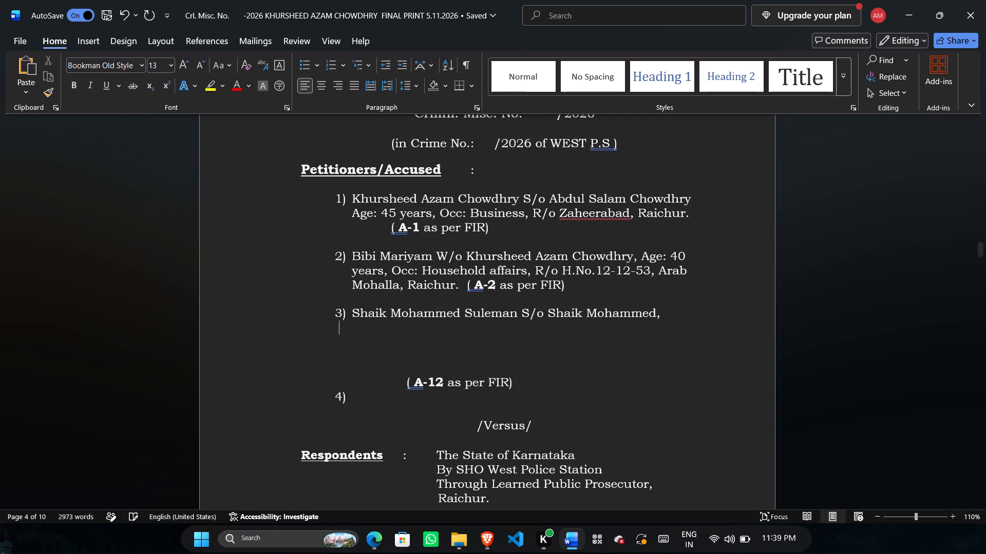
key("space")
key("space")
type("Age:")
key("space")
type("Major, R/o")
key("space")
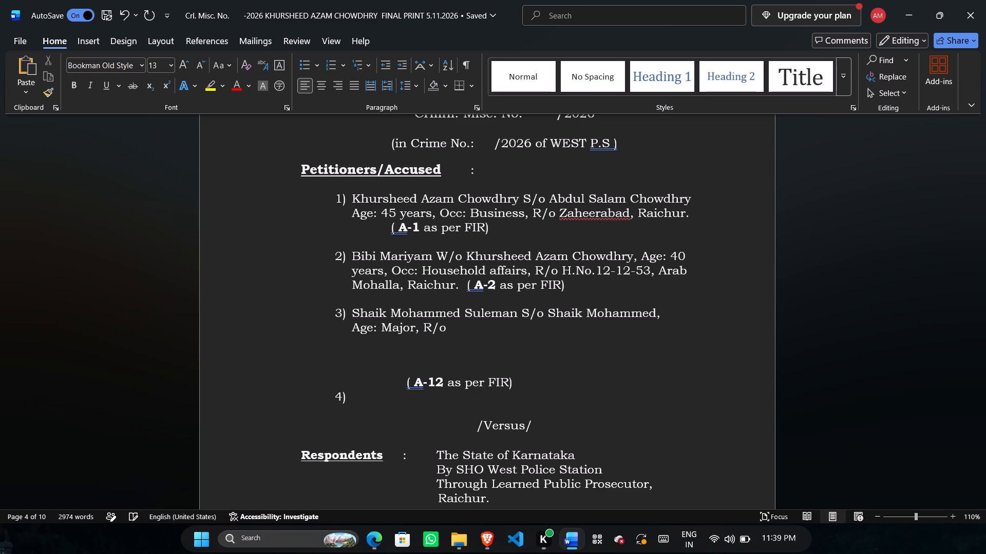
Enter the third petitioner's house number and locality after "R/o", with "Raichur." on its own line.
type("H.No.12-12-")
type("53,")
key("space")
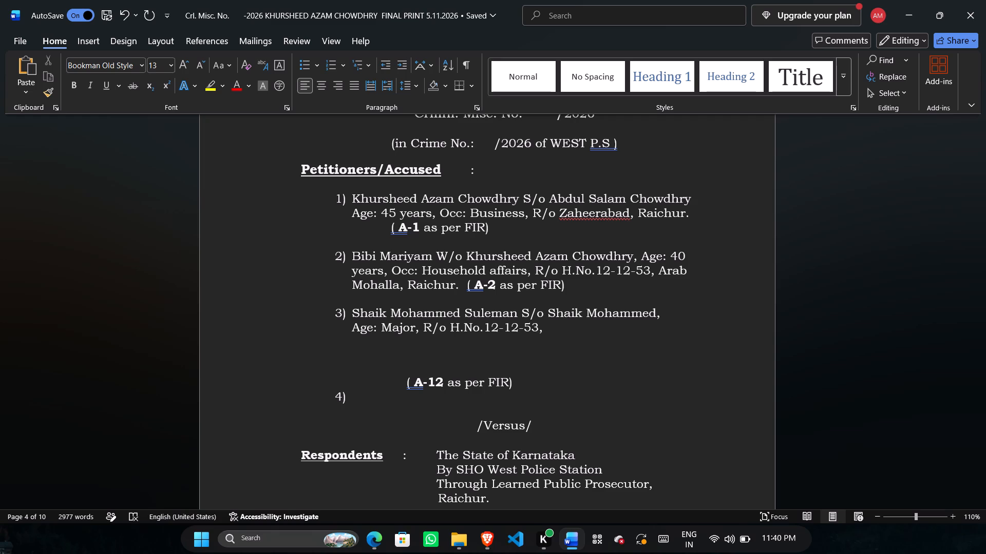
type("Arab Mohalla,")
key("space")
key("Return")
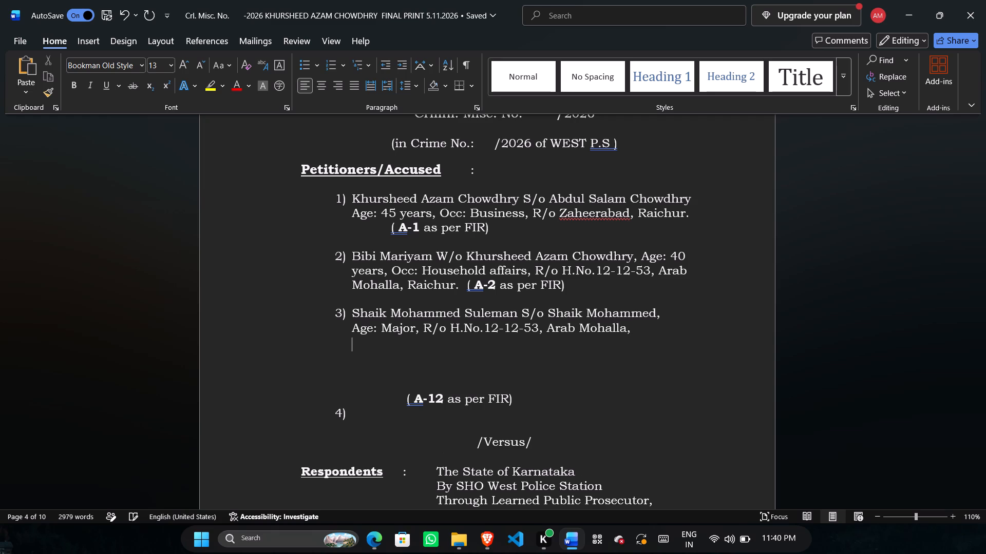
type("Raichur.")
Bring "(A-12 as per FIR)" up beside "Raichur." in the third petitioner's entry, removing the blank lines between.
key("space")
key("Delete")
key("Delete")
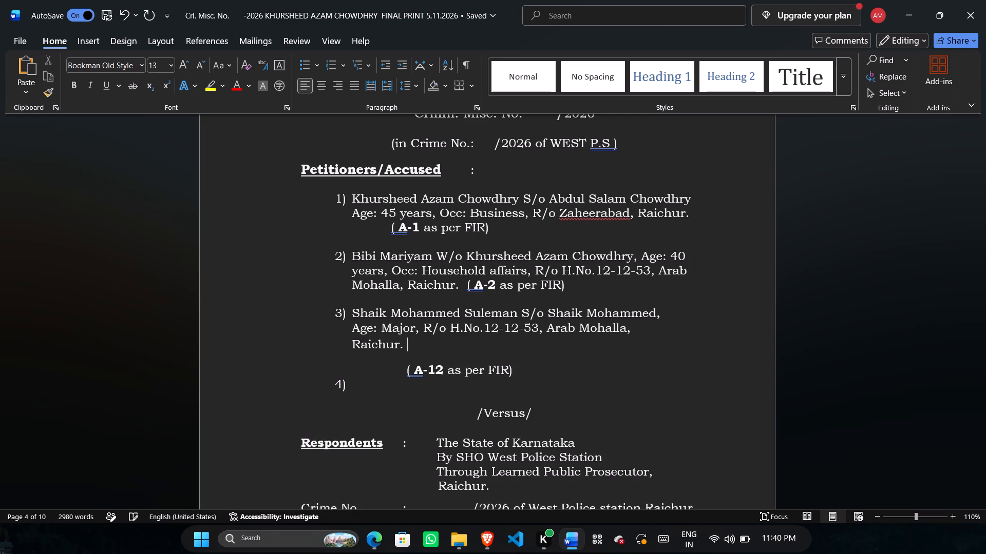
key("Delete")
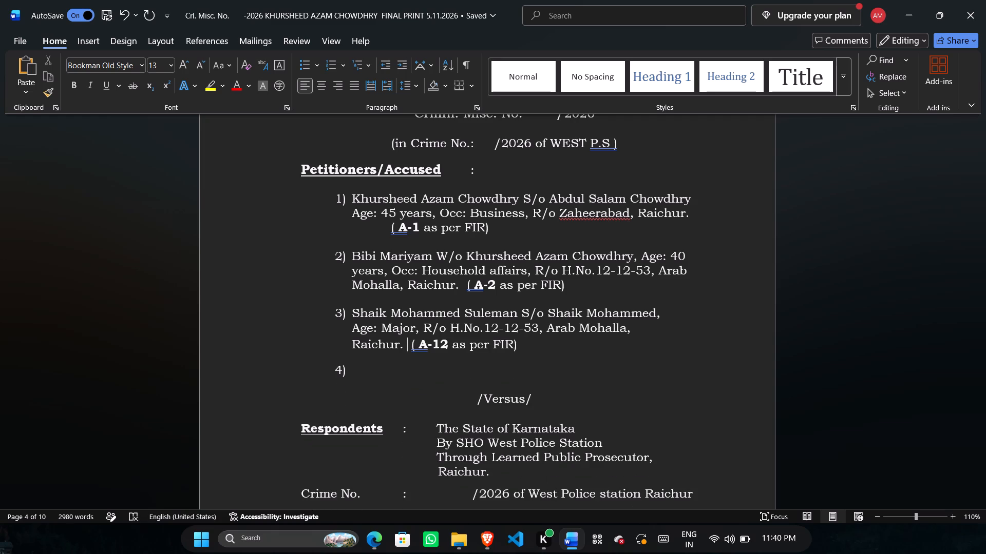
Replace the complainant's name before "S/o" in the Complainant entry with the complainant named in the application's opening paragraph.
scroll(377, 330, "down", 2)
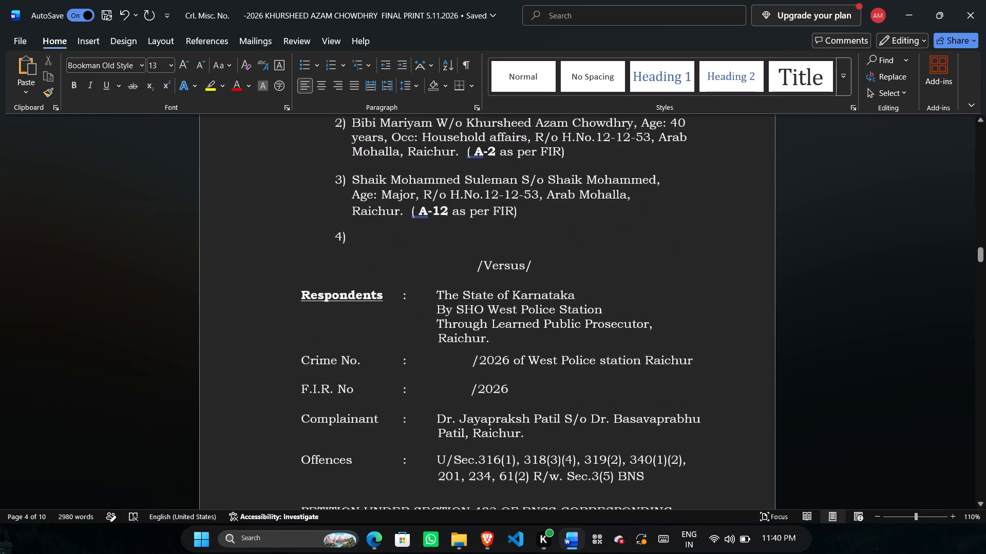
scroll(377, 330, "down", 2)
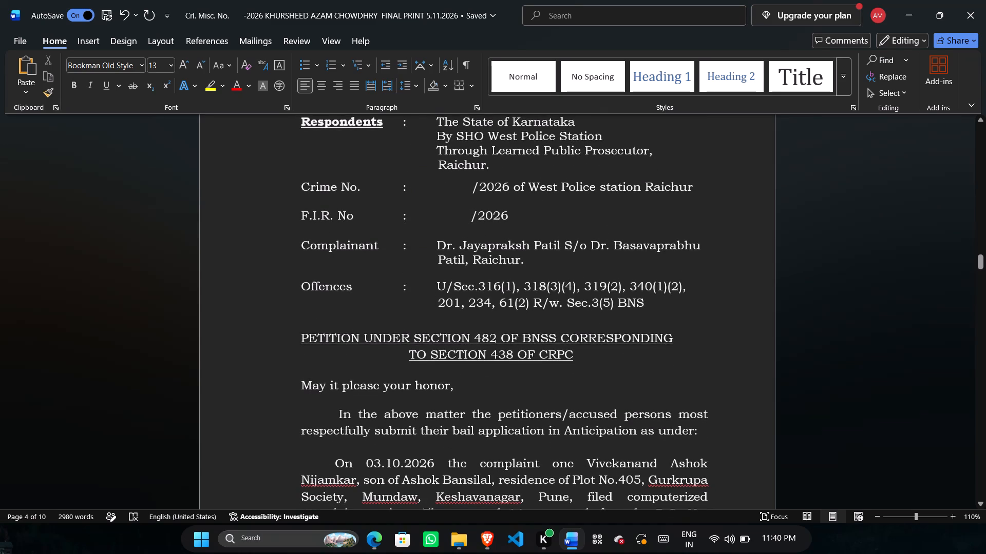
scroll(377, 330, "down", 1)
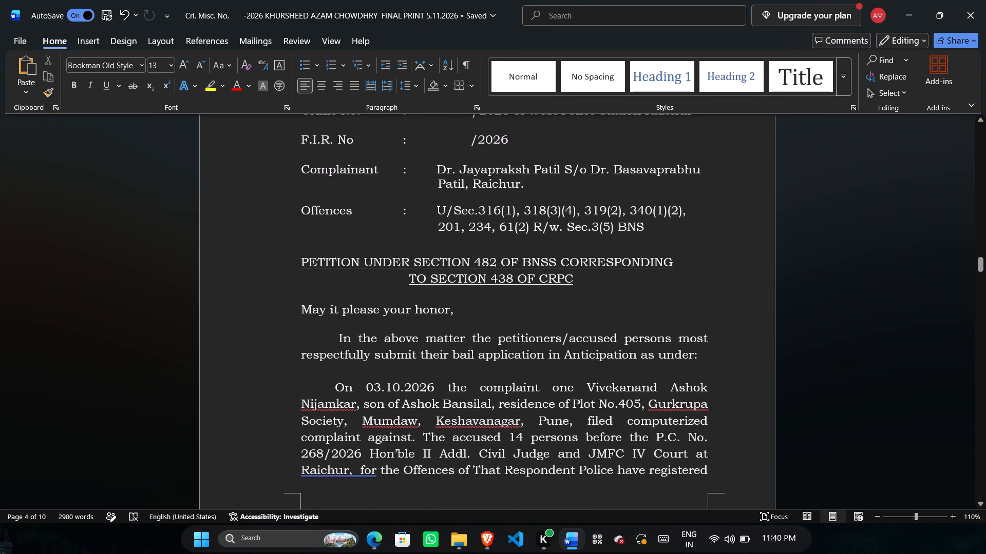
scroll(377, 330, "up", 1)
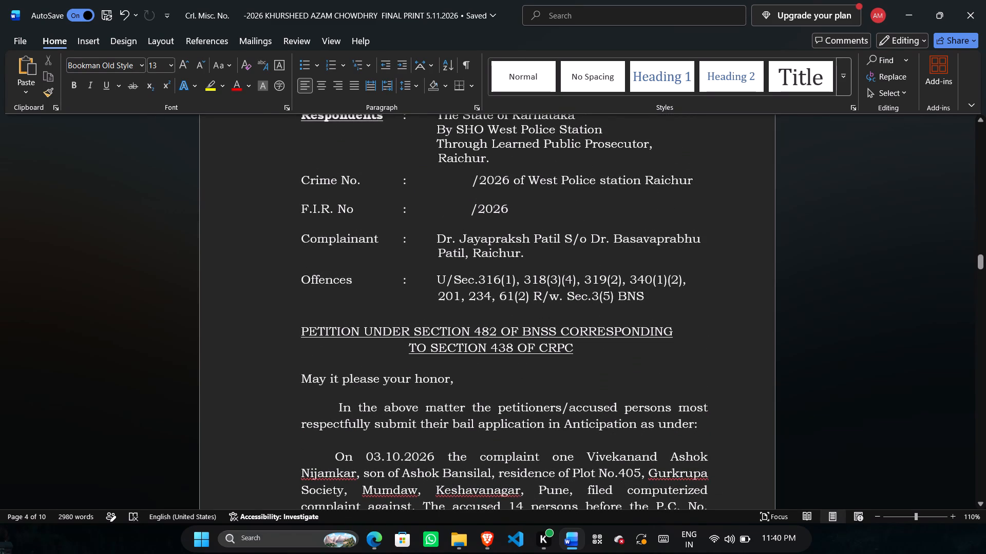
left_click(437, 239)
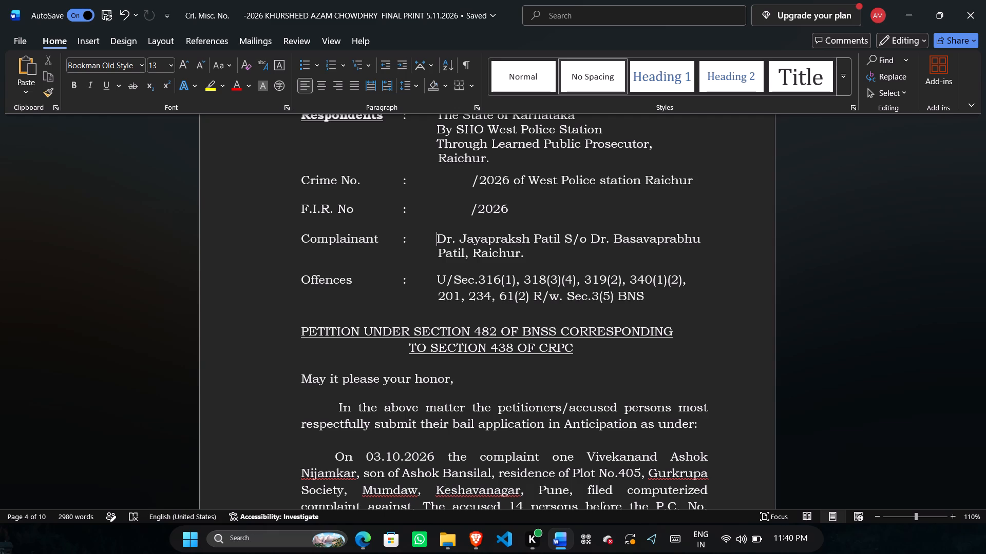
key("shift+Right")
key("shift+Right")
key("shift+Right")
key("shift+Right")
key("shift+Right")
key("shift+Right")
key("shift+Right")
key("shift+Right")
key("shift+Right")
key("shift+Right")
key("shift+Right")
key("shift+Right")
key("shift+Right")
key("shift+Right")
key("shift+Right")
key("shift+Right")
key("shift+Right")
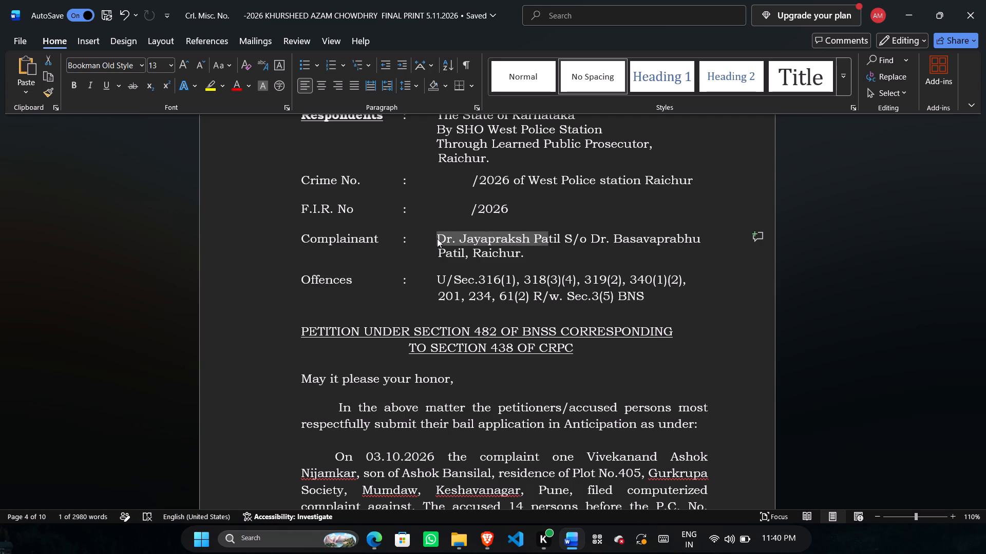
key("shift+Right")
key("shift+Right")
key("shift+Right")
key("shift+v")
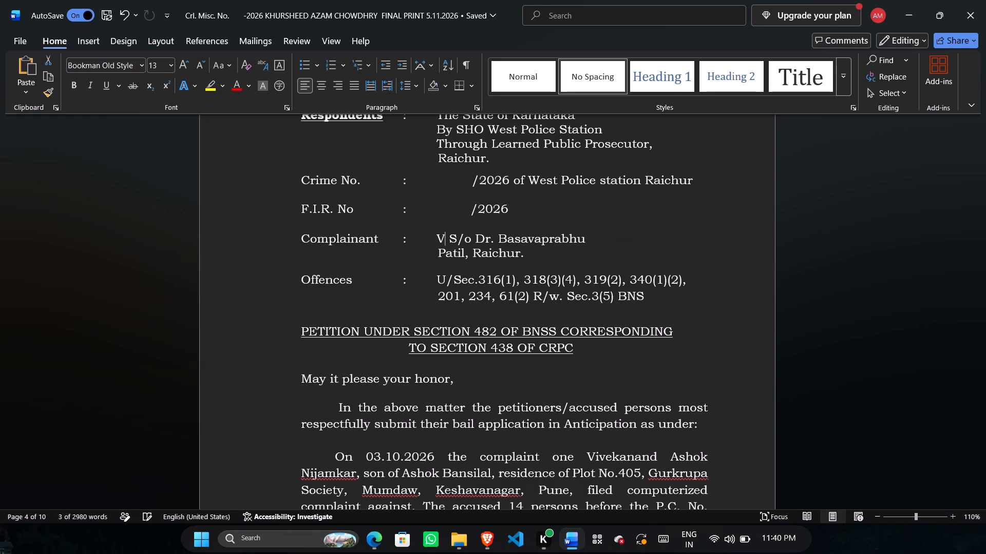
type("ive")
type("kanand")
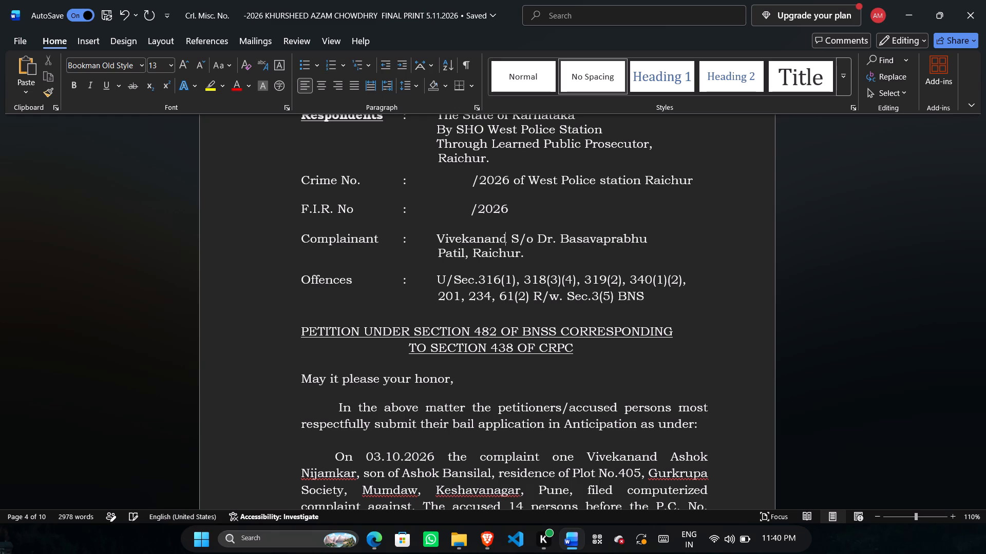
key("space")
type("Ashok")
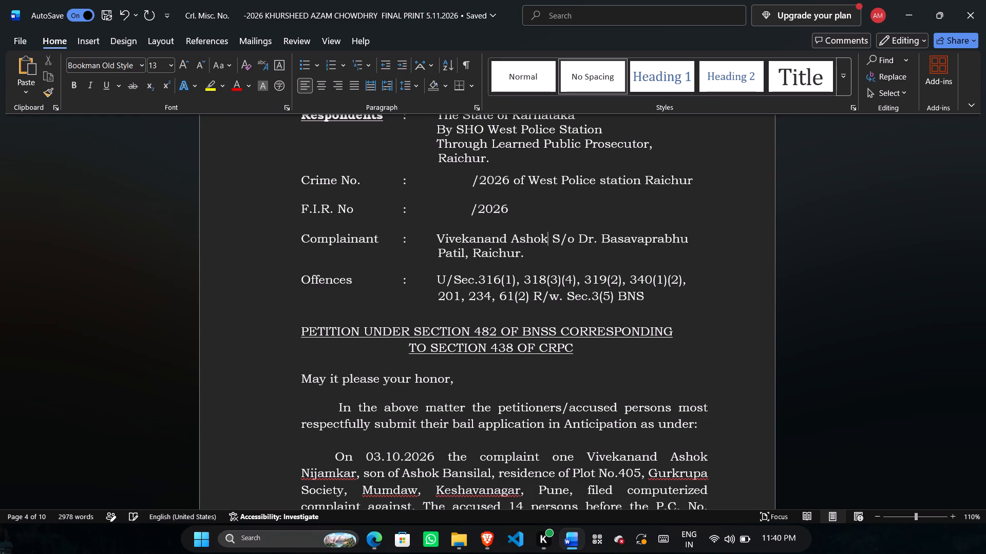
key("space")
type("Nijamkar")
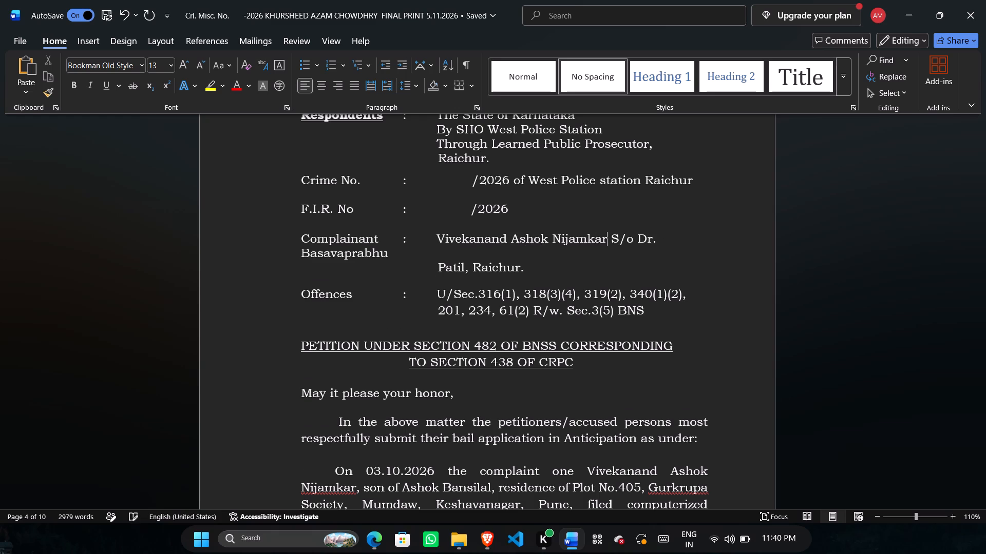
Replace the old father's name after "S/o" in the Complainant entry with the current complainant's father's name and a comma, keeping "Raichur.".
left_click(444, 260)
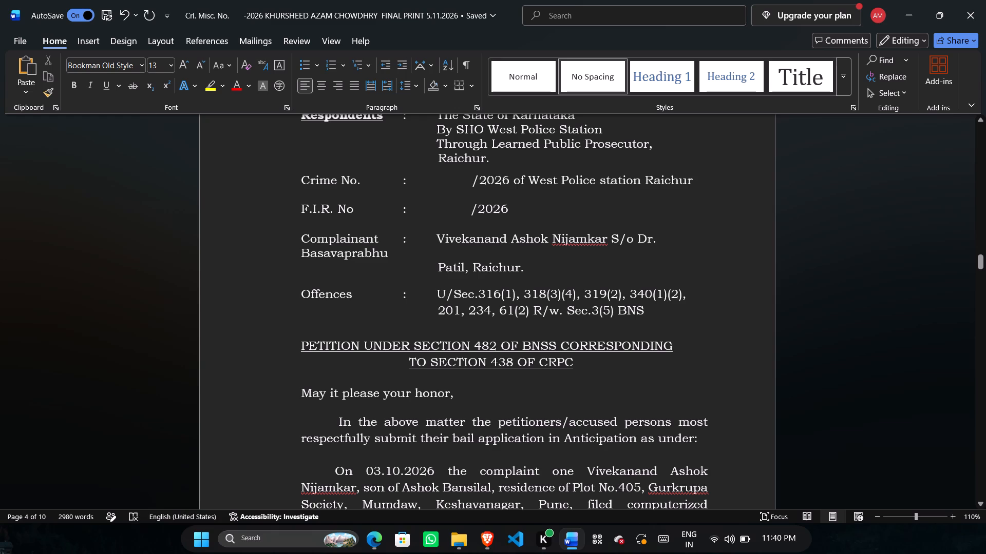
left_click(467, 269)
key("BackSpace")
key("BackSpace")
key("BackSpace")
key("BackSpace")
key("BackSpace")
key("BackSpace")
key("BackSpace")
key("BackSpace")
key("BackSpace")
key("BackSpace")
key("BackSpace")
key("BackSpace")
key("BackSpace")
key("BackSpace")
key("BackSpace")
key("BackSpace")
key("BackSpace")
key("BackSpace")
key("BackSpace")
key("BackSpace")
key("BackSpace")
key("BackSpace")
key("BackSpace")
key("BackSpace")
key("BackSpace")
key("BackSpace")
key("BackSpace")
key("BackSpace")
key("BackSpace")
key("BackSpace")
key("BackSpace")
key("BackSpace")
key("BackSpace")
key("BackSpace")
key("BackSpace")
key("BackSpace")
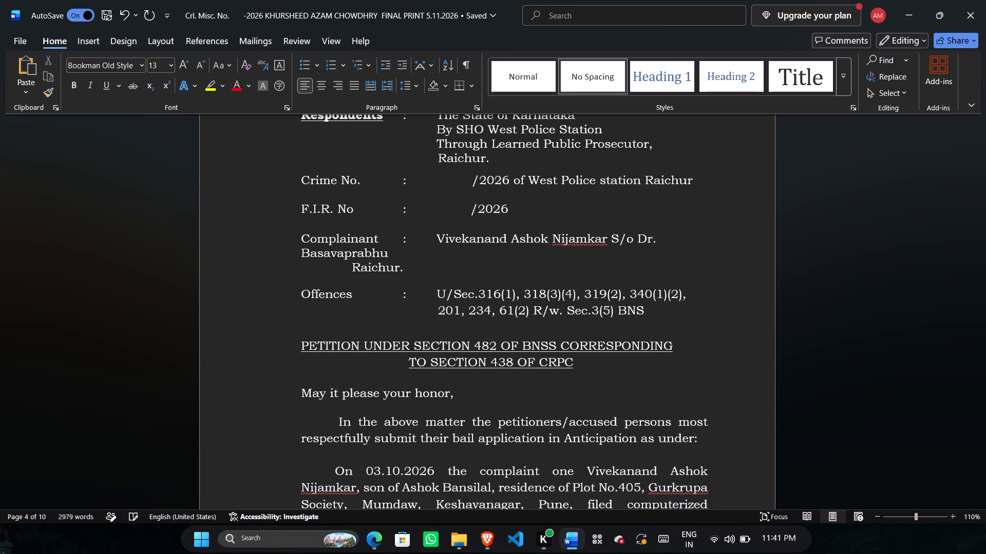
key("BackSpace")
key("BackSpace")
key("BackSpace")
key("BackSpace")
key("BackSpace")
key("BackSpace")
key("BackSpace")
key("BackSpace")
key("BackSpace")
key("BackSpace")
key("BackSpace")
key("BackSpace")
key("BackSpace")
key("BackSpace")
key("BackSpace")
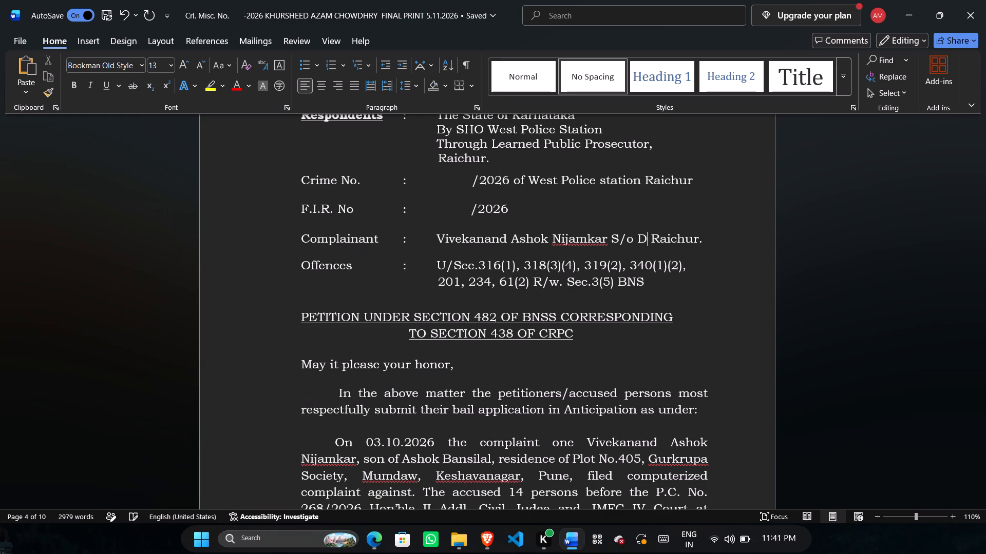
key("BackSpace")
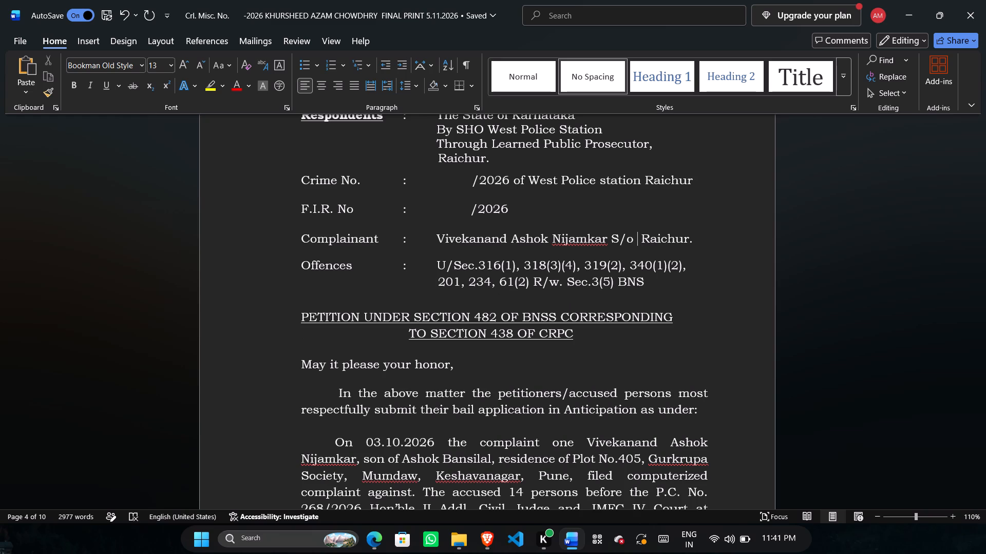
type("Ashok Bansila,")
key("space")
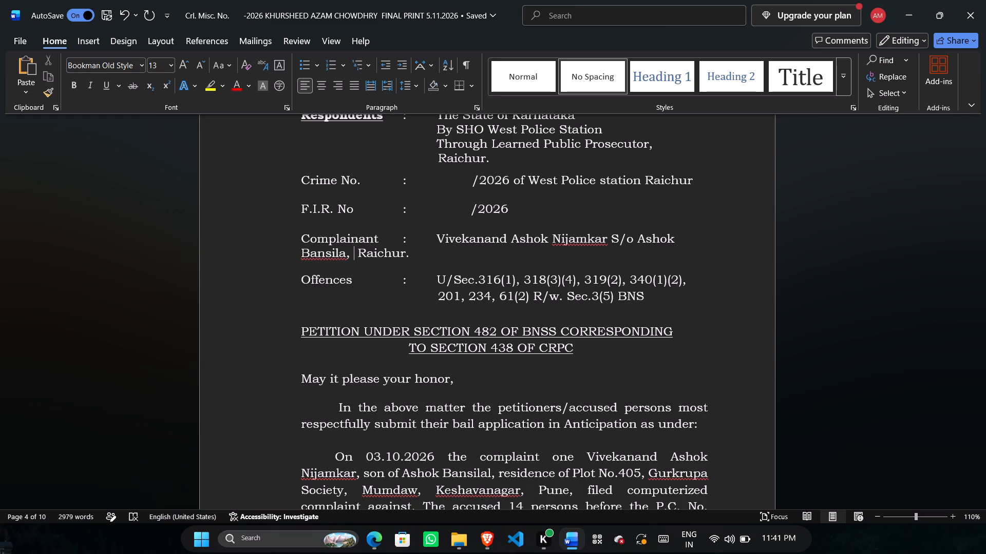
Replace "Raichur." in the Complainant entry with the complainant's locality and city, Pune, ending with a full stop.
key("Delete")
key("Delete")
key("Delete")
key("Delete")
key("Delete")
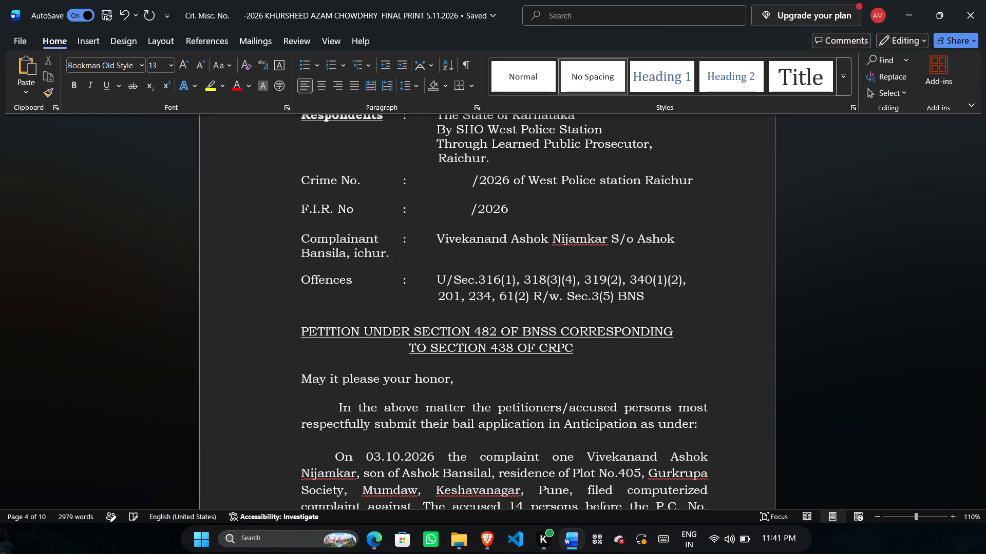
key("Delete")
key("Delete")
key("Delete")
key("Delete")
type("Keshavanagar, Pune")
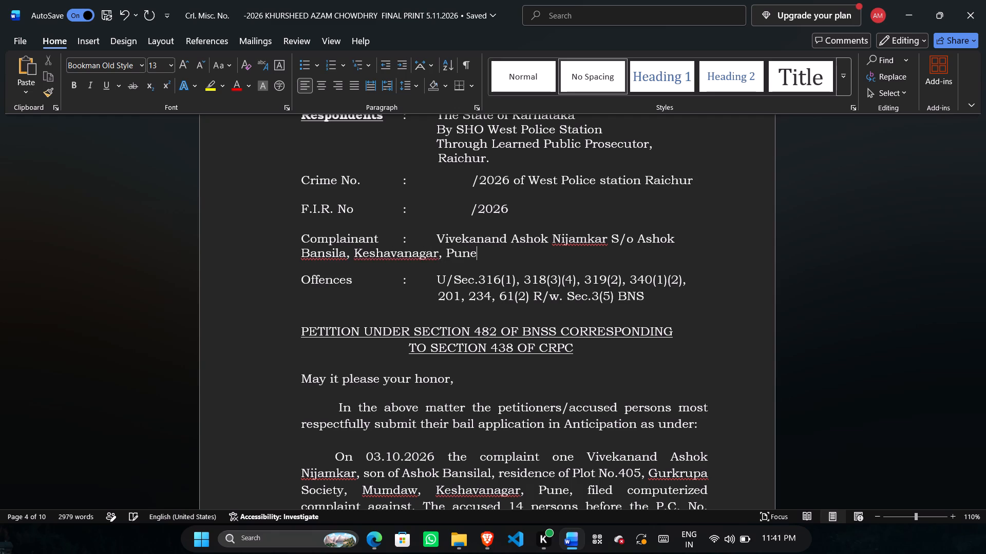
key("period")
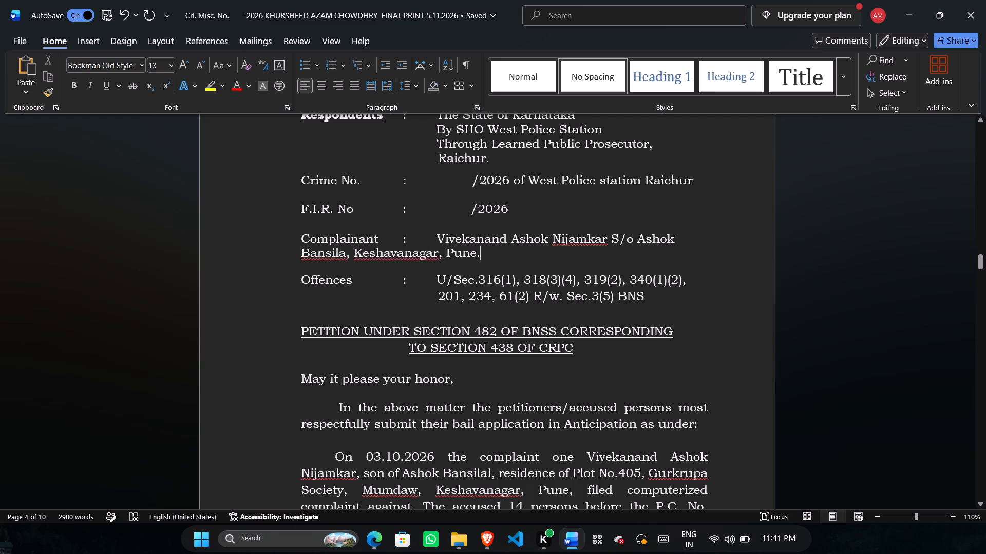
Put the Complainant entry's continuation text on its own line and indent it with spaces to align under the complainant's name.
left_click(305, 261)
right_click(302, 257)
key("Return")
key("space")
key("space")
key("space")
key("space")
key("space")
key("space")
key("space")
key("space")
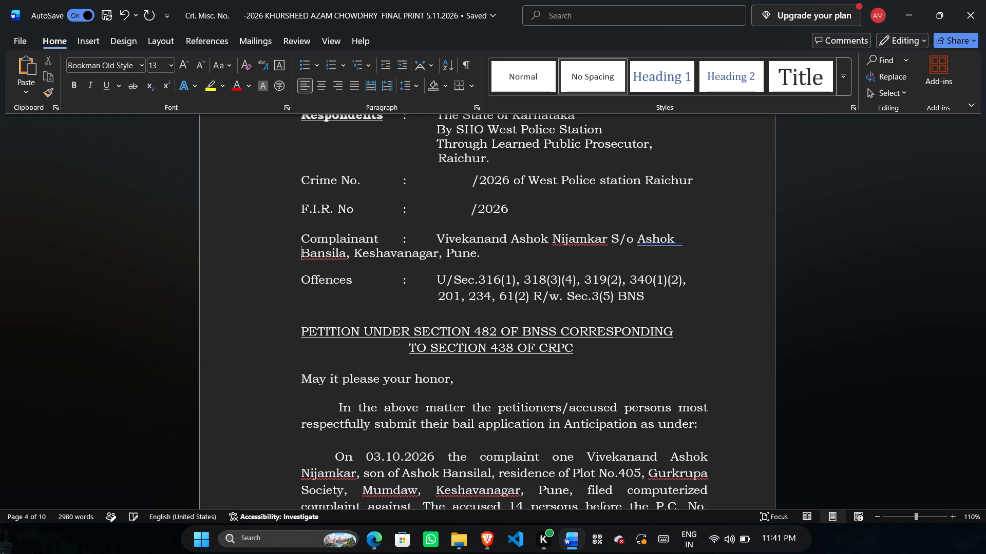
key("Return")
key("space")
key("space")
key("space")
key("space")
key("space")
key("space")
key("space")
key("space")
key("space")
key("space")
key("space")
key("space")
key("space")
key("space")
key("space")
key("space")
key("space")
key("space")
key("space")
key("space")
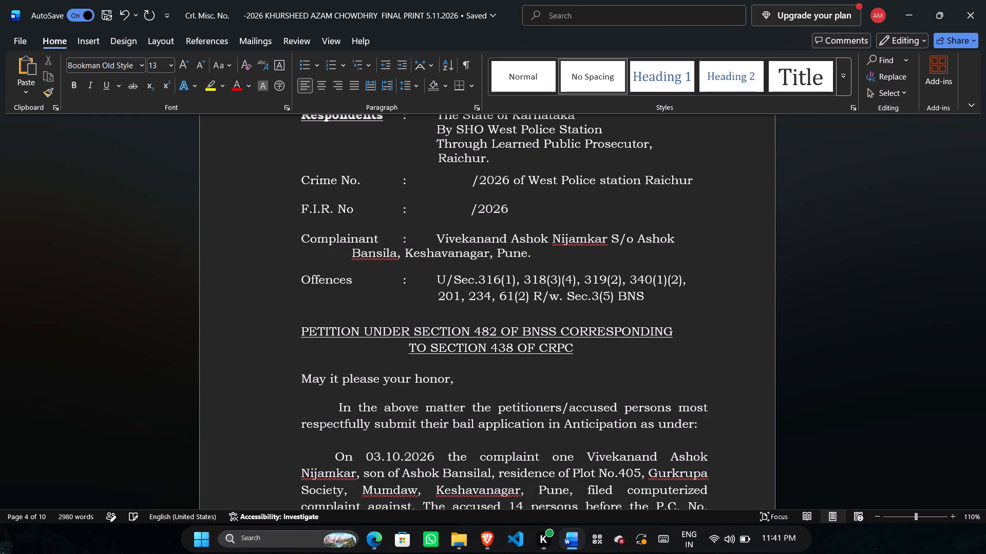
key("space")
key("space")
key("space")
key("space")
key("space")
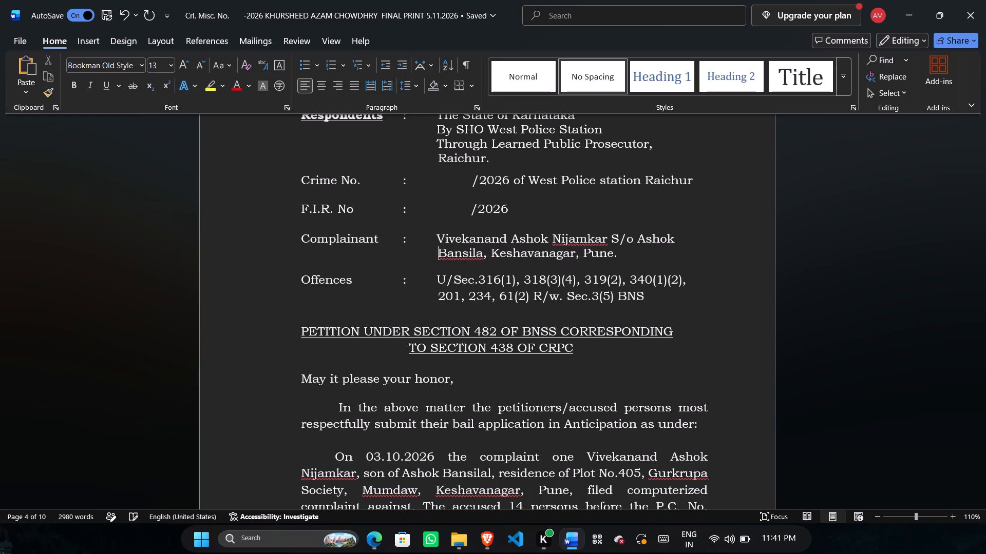
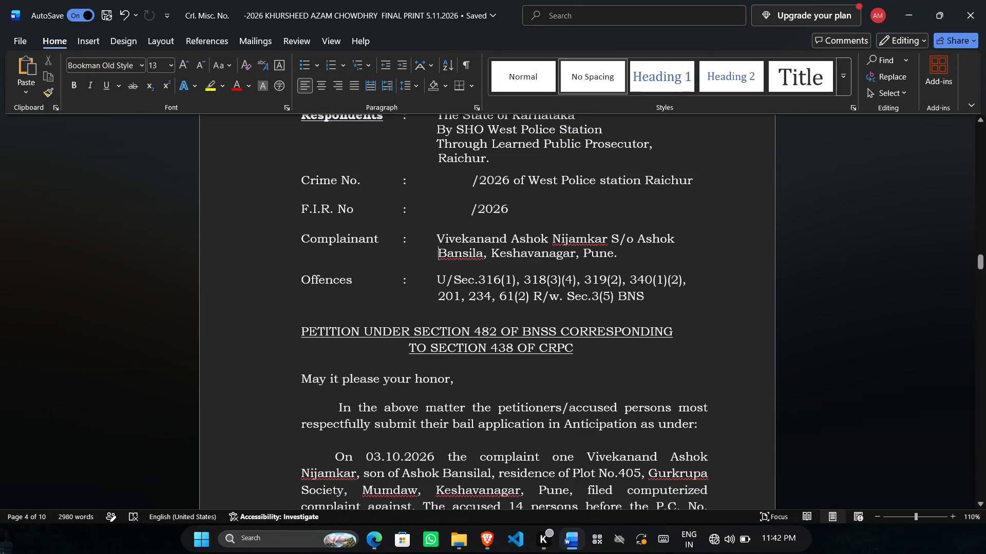
Remove the extra space between "Raichur," and "for the Offences" in the paragraph beginning "On 03.10.2026".
scroll(597, 362, "down", 1)
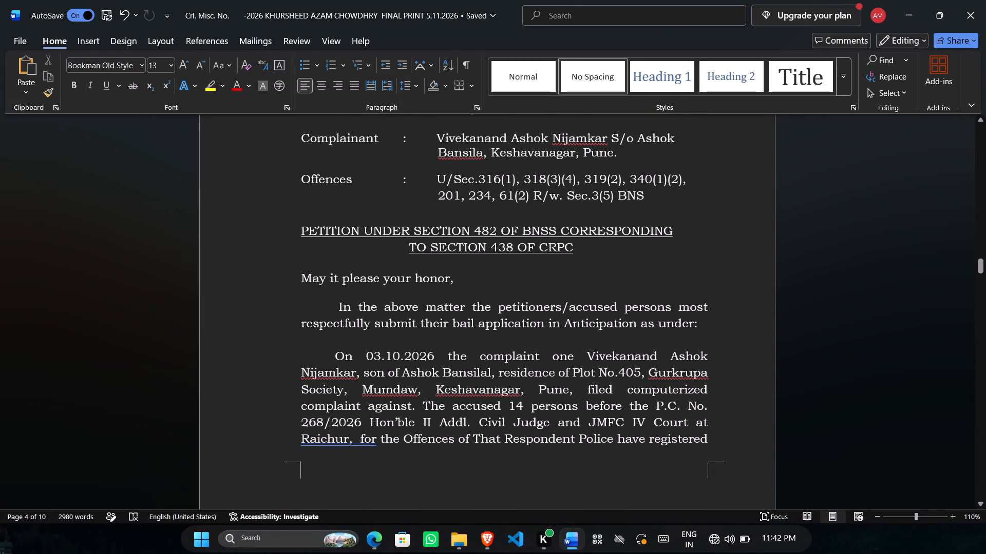
scroll(440, 342, "down", 5)
scroll(440, 342, "up", 3)
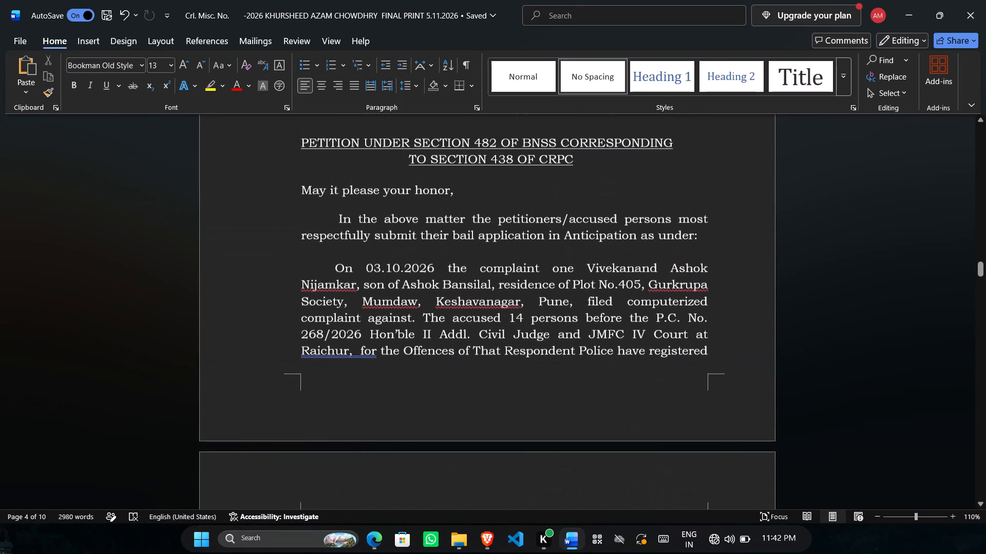
scroll(440, 342, "down", 1)
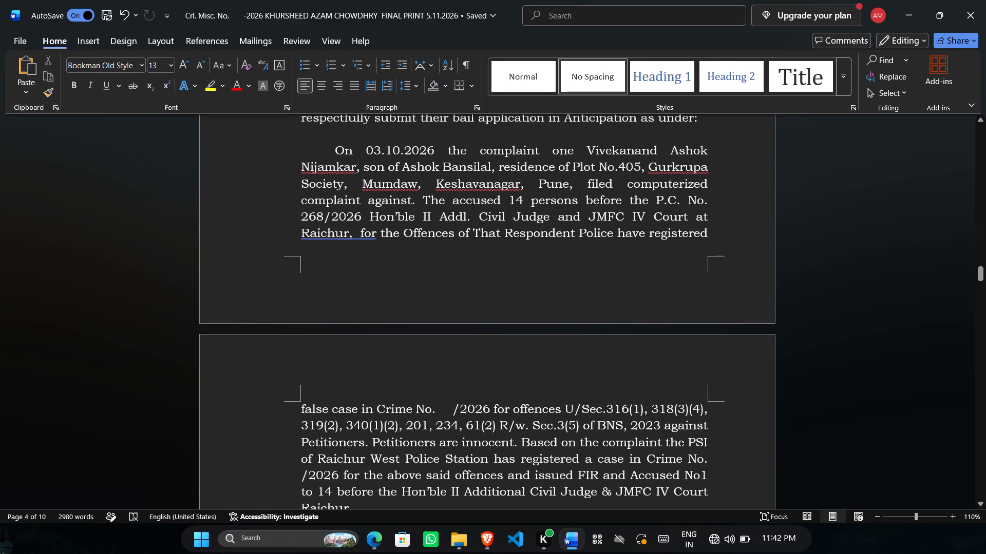
left_click(363, 235)
key("Left")
key("BackSpace")
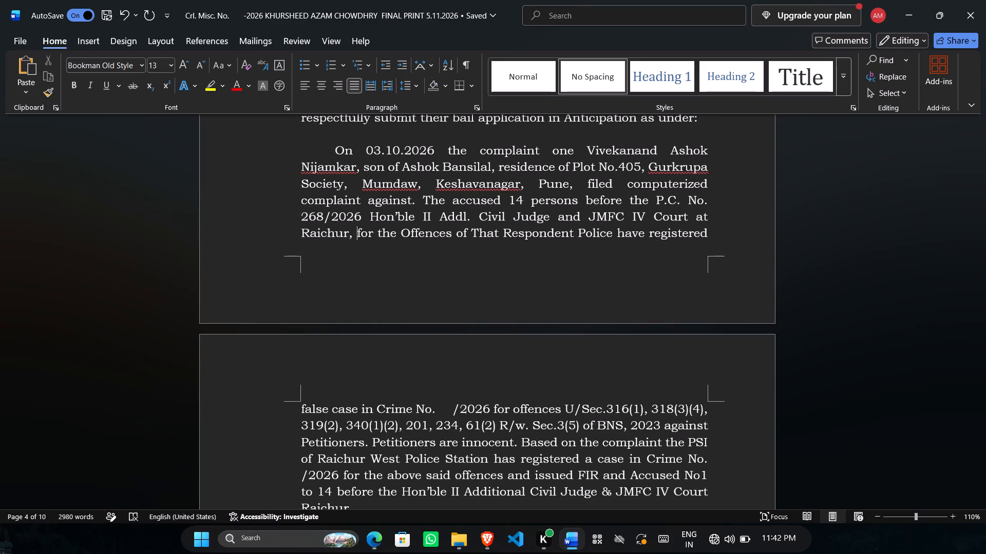
Shrink the blank line above the paragraph beginning "On 03.10.2026" to font size 5 and save the document.
scroll(363, 235, "up", 2)
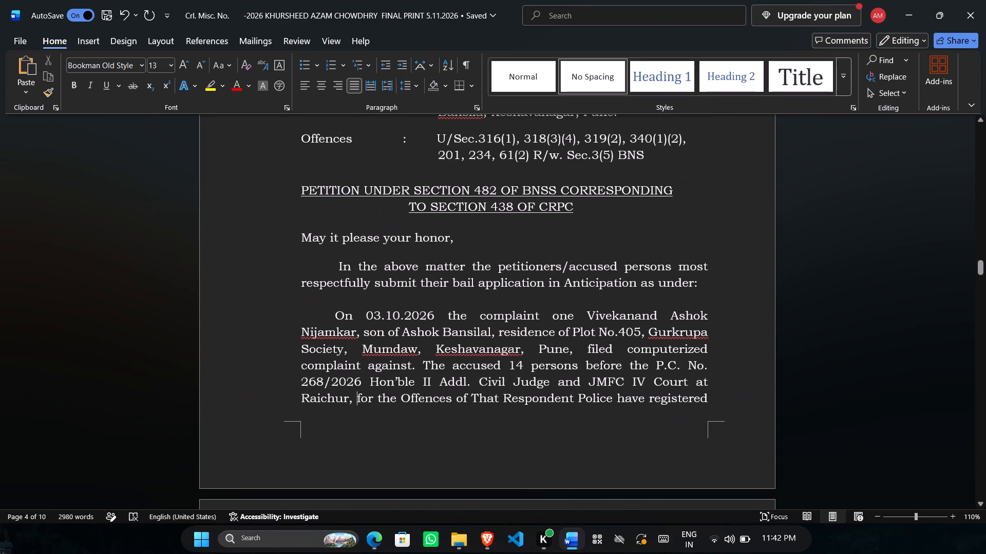
left_click(329, 300)
key("ctrl+shift+comma")
key("ctrl+shift+comma")
key("ctrl+shift+comma")
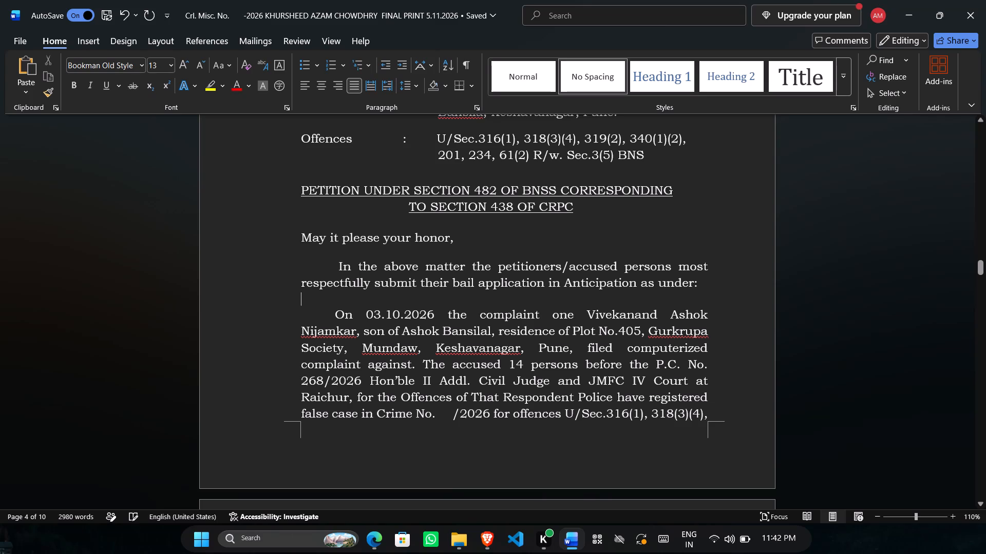
key("ctrl+shift+comma")
key("ctrl+shift+comma")
key("ctrl+shift+comma")
key("ctrl+shift+comma")
key("ctrl+shift+comma")
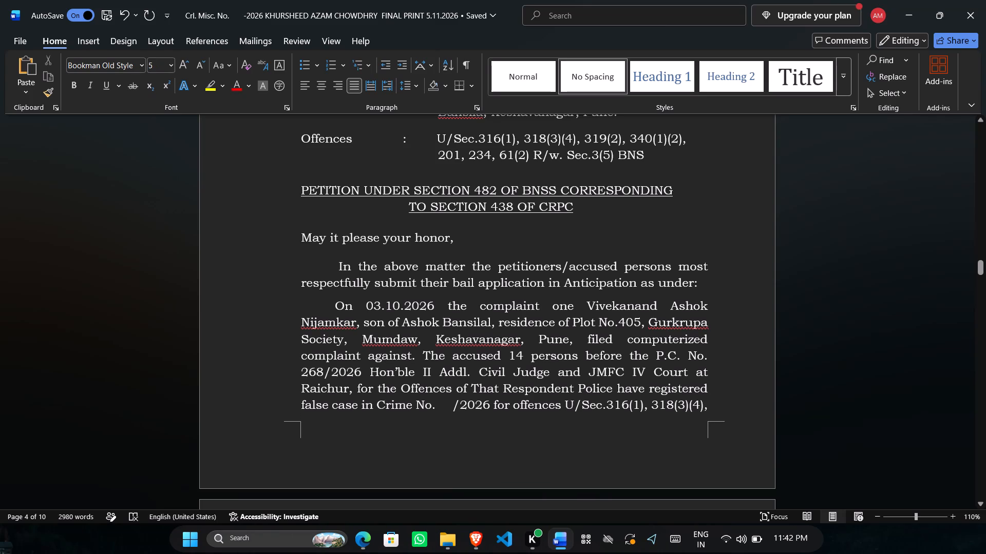
left_click(107, 15)
Shrink the blank line below "May it please your honor," to font size 8.
left_click(394, 253)
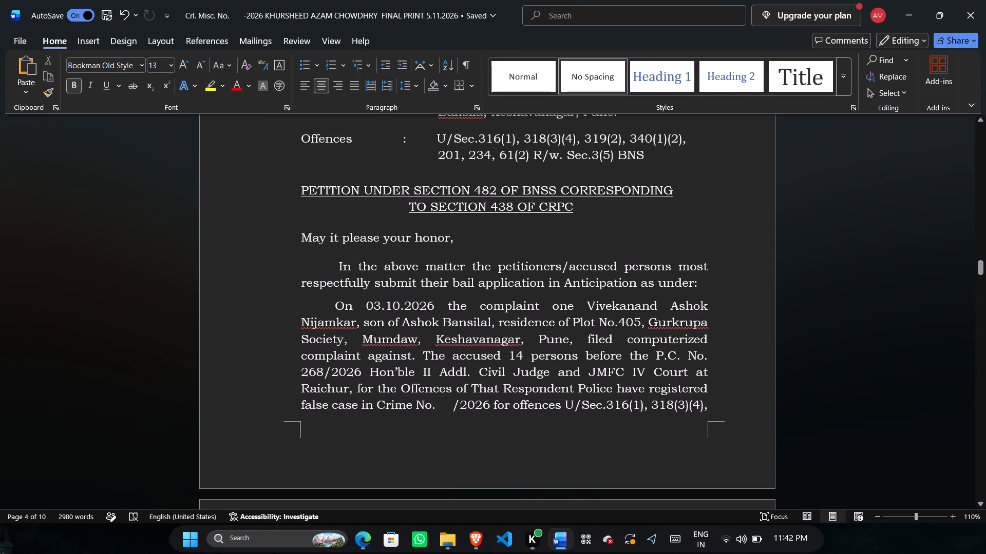
key("ctrl+shift+comma")
key("ctrl+shift+comma")
key("ctrl+shift+comma")
key("ctrl+shift+comma")
key("ctrl+shift+comma")
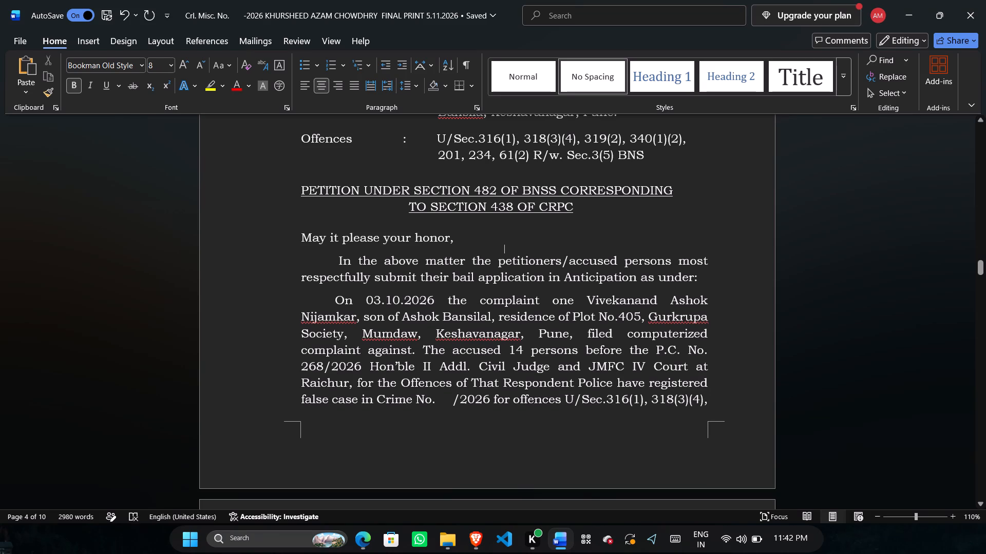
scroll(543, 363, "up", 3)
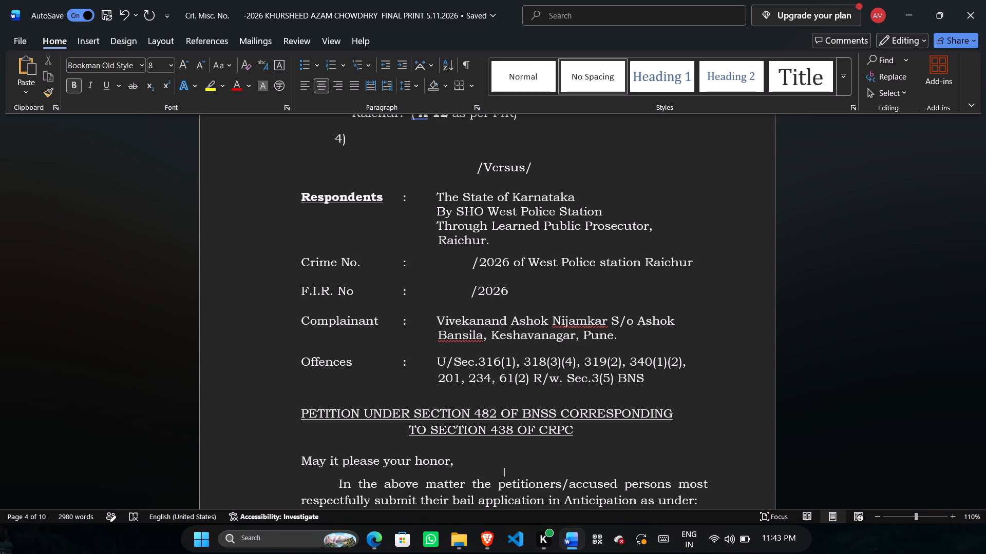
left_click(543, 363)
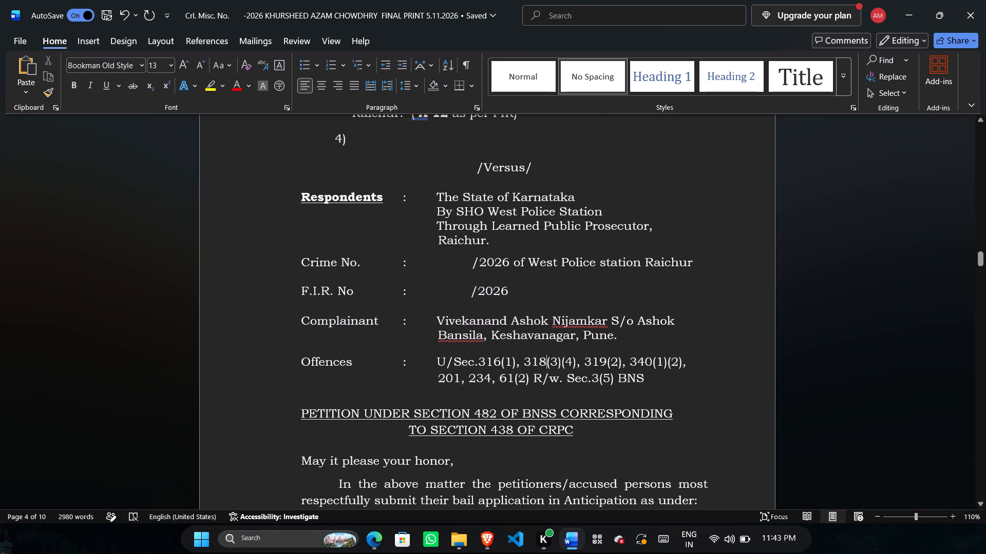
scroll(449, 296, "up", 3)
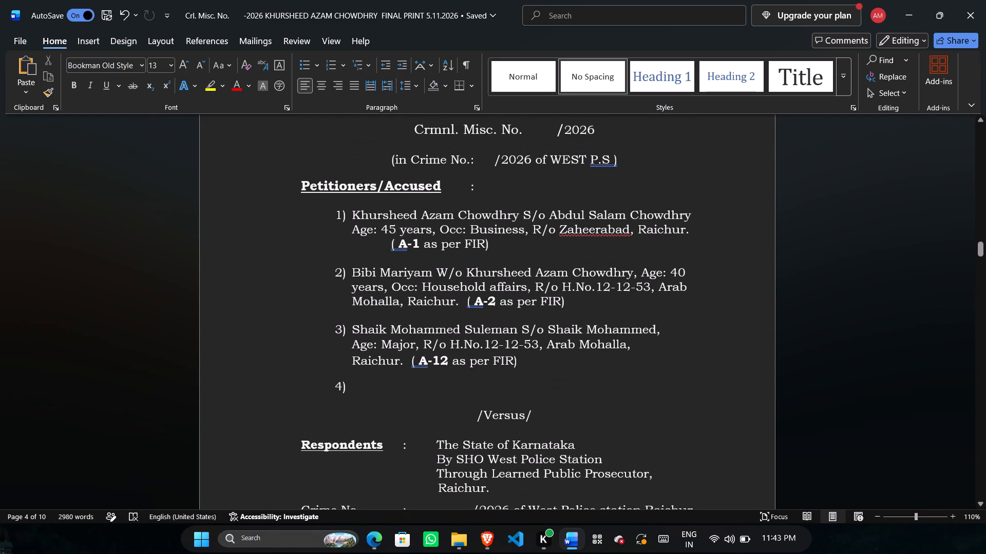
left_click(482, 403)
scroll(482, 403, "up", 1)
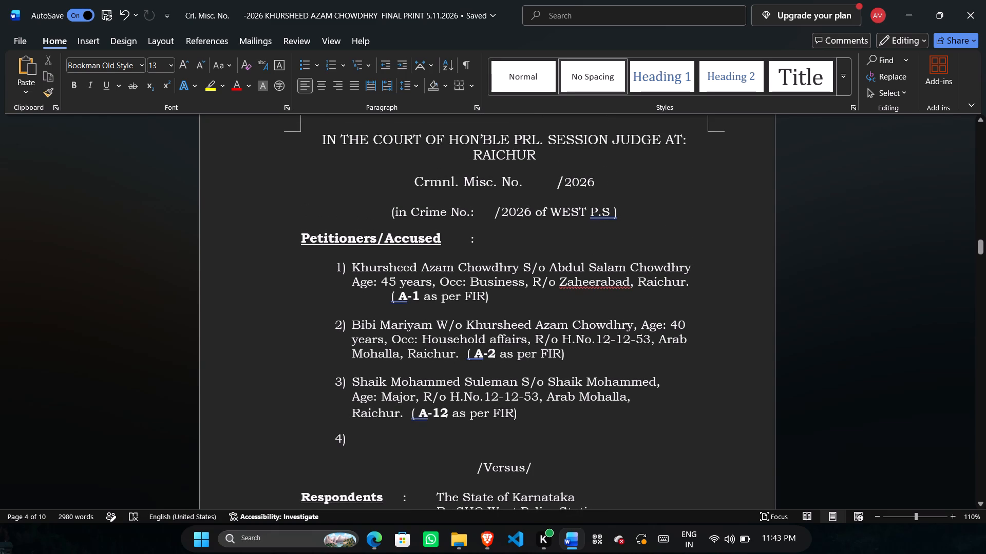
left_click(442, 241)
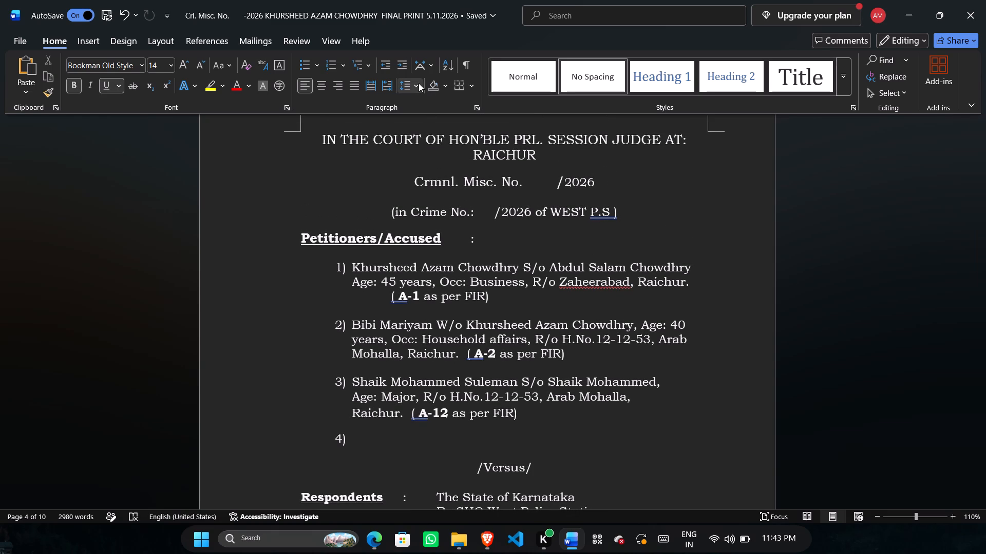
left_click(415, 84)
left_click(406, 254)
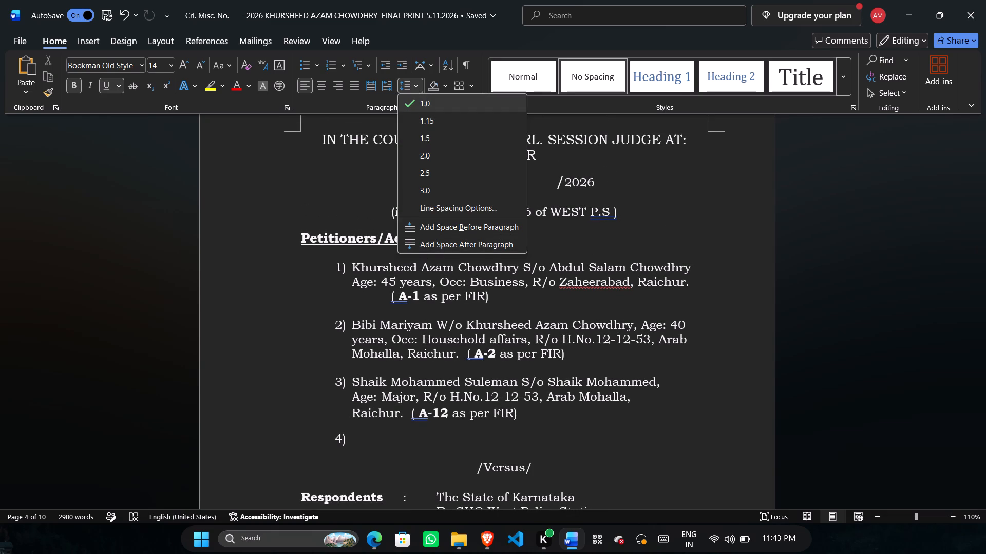
Shrink the blank line between the "Petitioners/Accused" heading and the first petitioner's entry to font size 7.
left_click(389, 255)
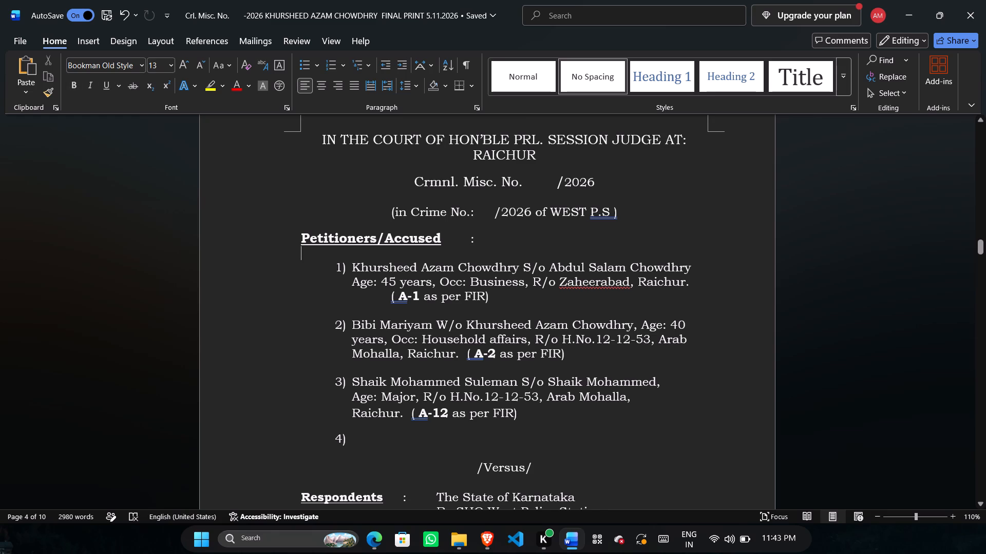
key("ctrl+shift+comma")
key("ctrl+shift+comma")
key("ctrl+shift+comma")
key("ctrl+shift+comma")
key("ctrl+shift+comma")
key("ctrl+shift+comma")
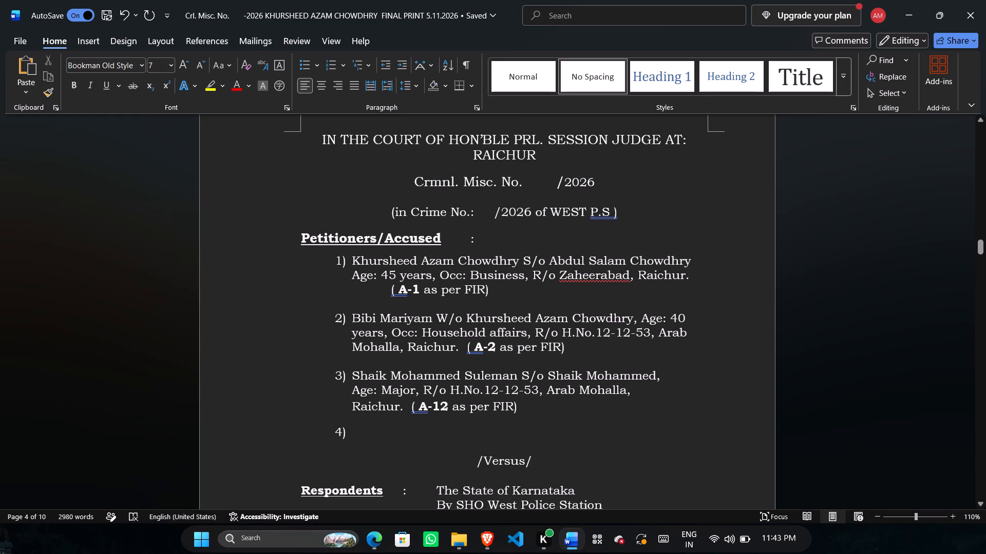
Shrink the blank line between the first and second petitioners' entries to font size 4.
left_click(392, 304)
key("ctrl+shift+comma")
key("ctrl+shift+comma")
key("ctrl+shift+comma")
key("ctrl+shift+comma")
key("ctrl+shift+comma")
key("ctrl+shift+comma")
key("ctrl+shift+comma")
key("ctrl+shift+comma")
key("ctrl+shift+comma")
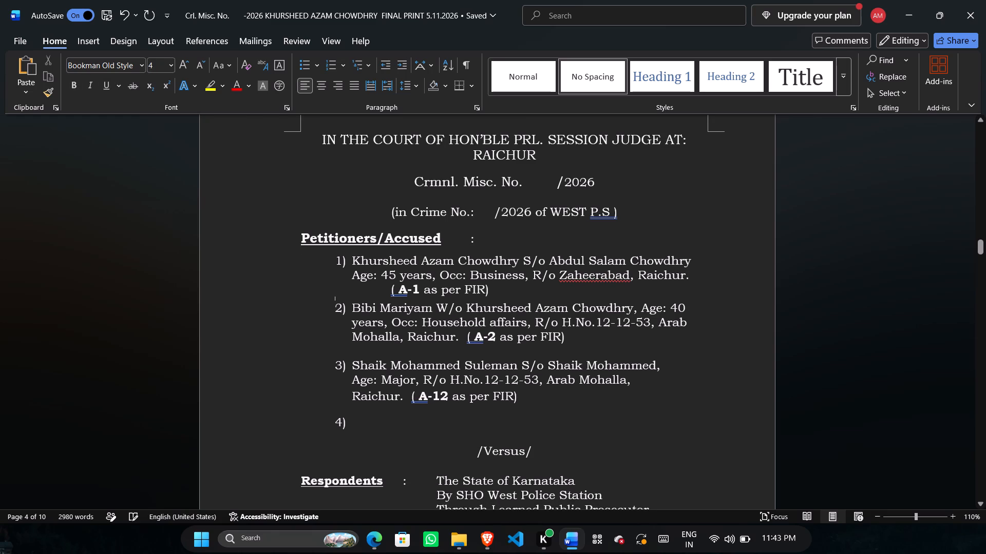
Shrink the blank line between the second and third petitioners' entries to font size 6.
left_click(388, 348)
key("ctrl+shift+comma")
key("ctrl+shift+comma")
key("ctrl+shift+comma")
key("ctrl+shift+comma")
key("ctrl+shift+comma")
key("ctrl+shift+comma")
key("ctrl+shift+comma")
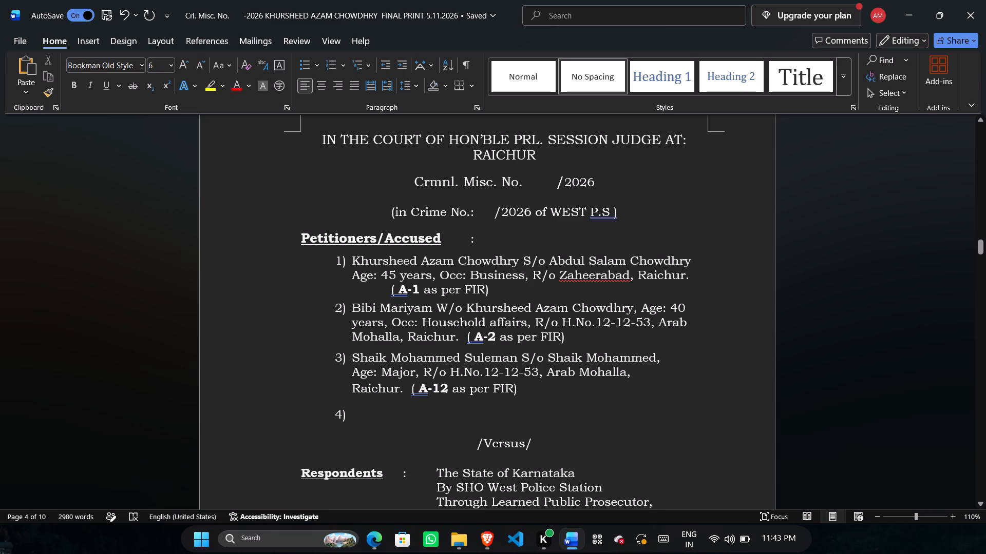
Underline "A-1 as per FIR" in the first petitioner's entry.
left_click(398, 293)
key("shift+Right")
key("shift+Right")
key("shift+Right")
key("shift+Right")
key("shift+Right")
key("shift+Right")
key("shift+Right")
key("shift+Right")
key("shift+Right")
key("shift+Right")
key("shift+Right")
key("shift+Right")
key("shift+Right")
key("shift+Right")
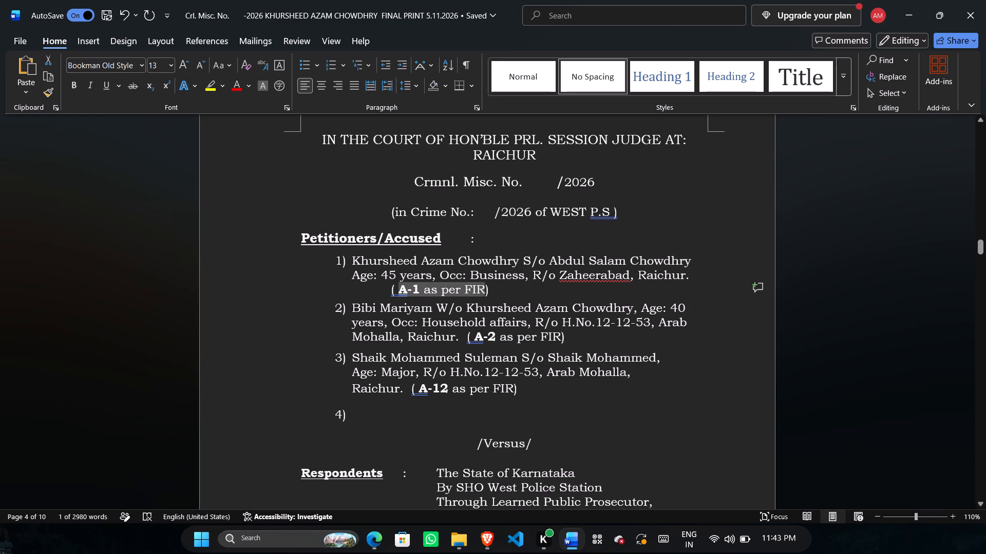
key("ctrl+u")
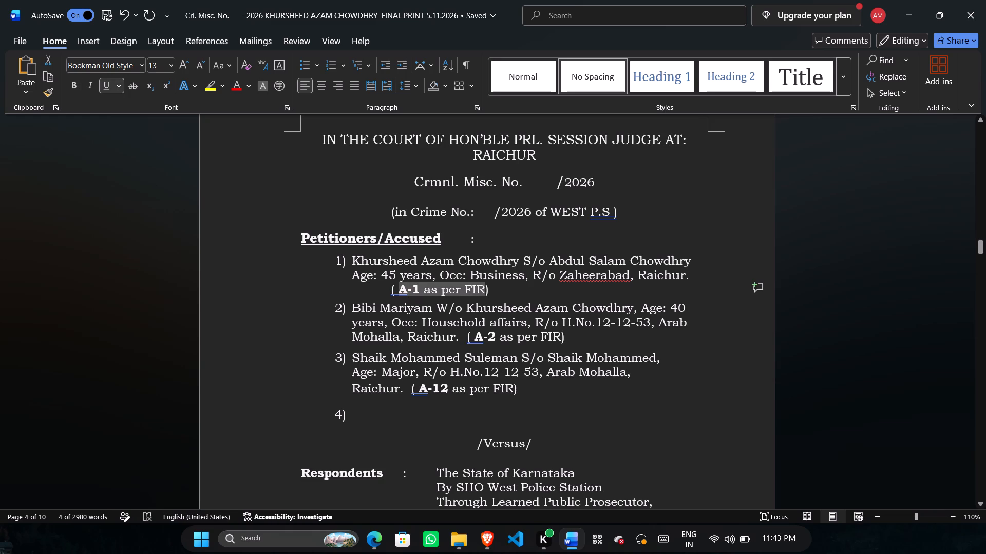
Underline "A-2 as per FIR" in the second petitioner's entry.
left_click(475, 339)
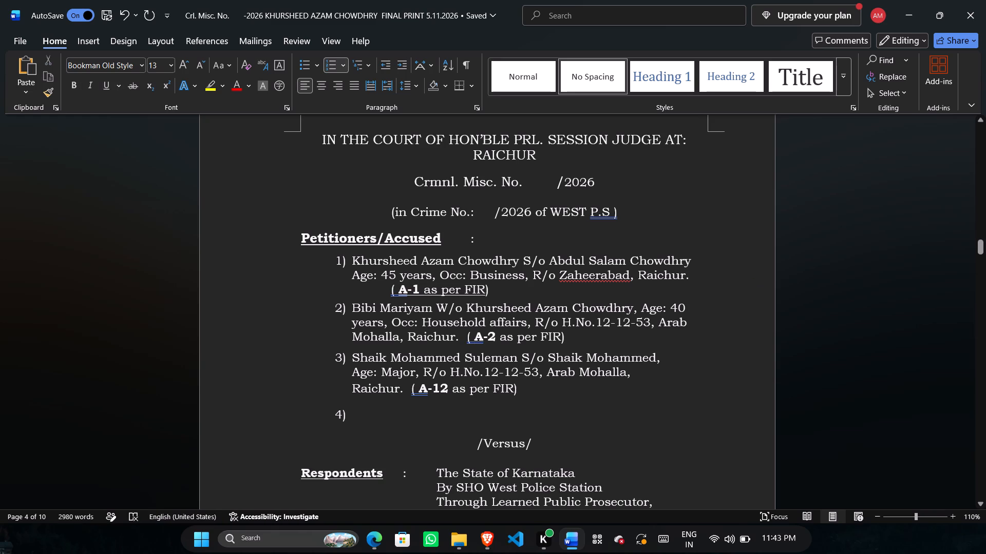
key("shift+Right")
key("shift+Right")
key("shift+Right")
key("shift+Right")
key("shift+Right")
key("shift+Right")
key("shift+Right")
key("shift+Right")
key("shift+Right")
key("shift+Right")
key("shift+Right")
key("shift+Right")
key("shift+Right")
key("shift+Right")
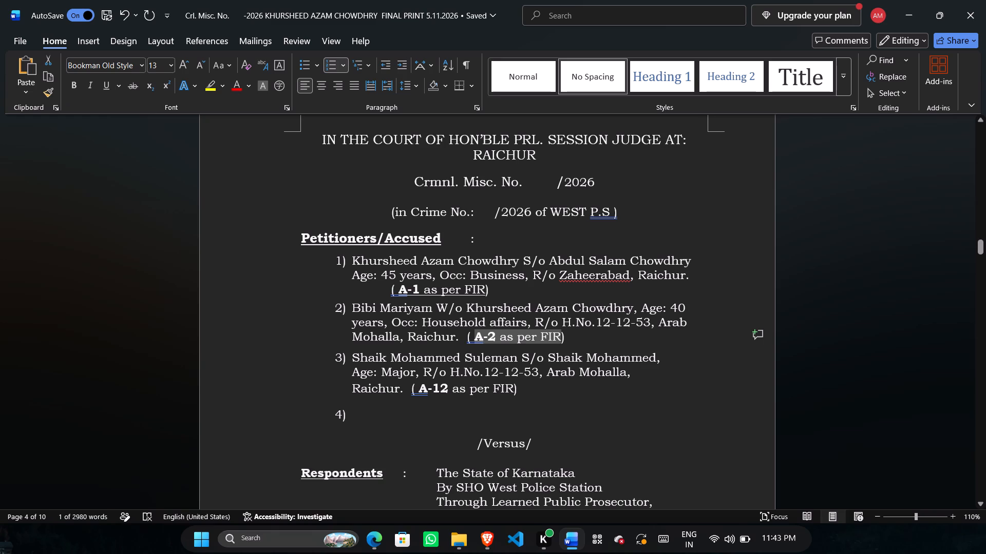
key("ctrl+u")
Underline "A-12 as per FIR" in the third petitioner's entry.
left_click(419, 391)
key("shift+Right")
key("shift+Right")
key("shift+Right")
key("shift+Right")
key("shift+Right")
key("shift+Right")
key("shift+Right")
key("shift+Right")
key("shift+Right")
key("shift+Right")
key("shift+Right")
key("shift+Right")
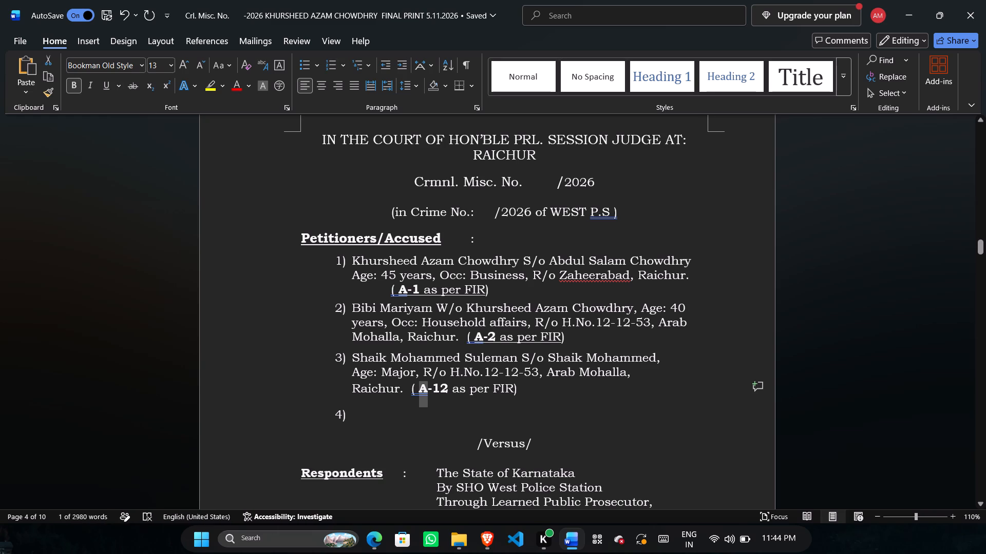
key("shift+Right")
key("shift+Right")
key("shift+Right")
key("ctrl+u")
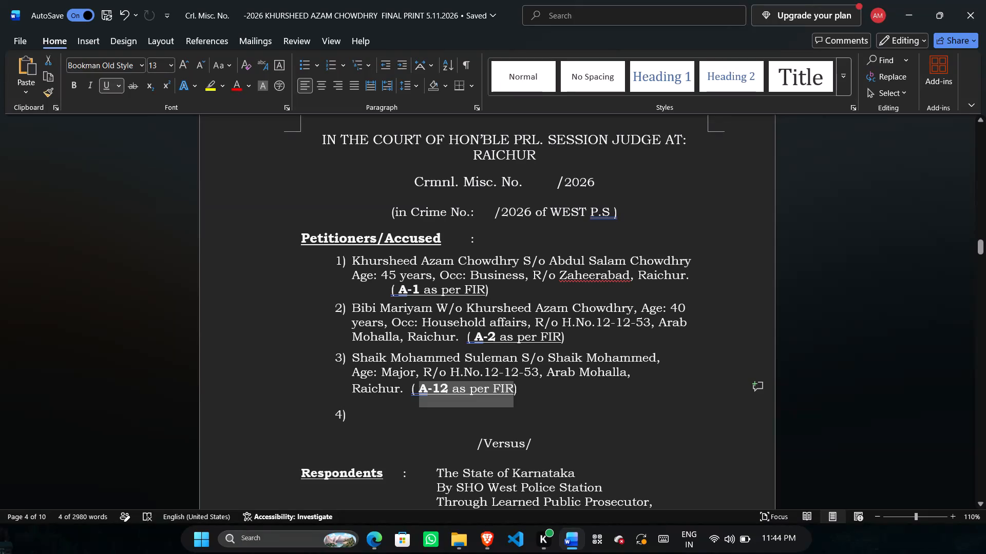
Save the document.
left_click(593, 422)
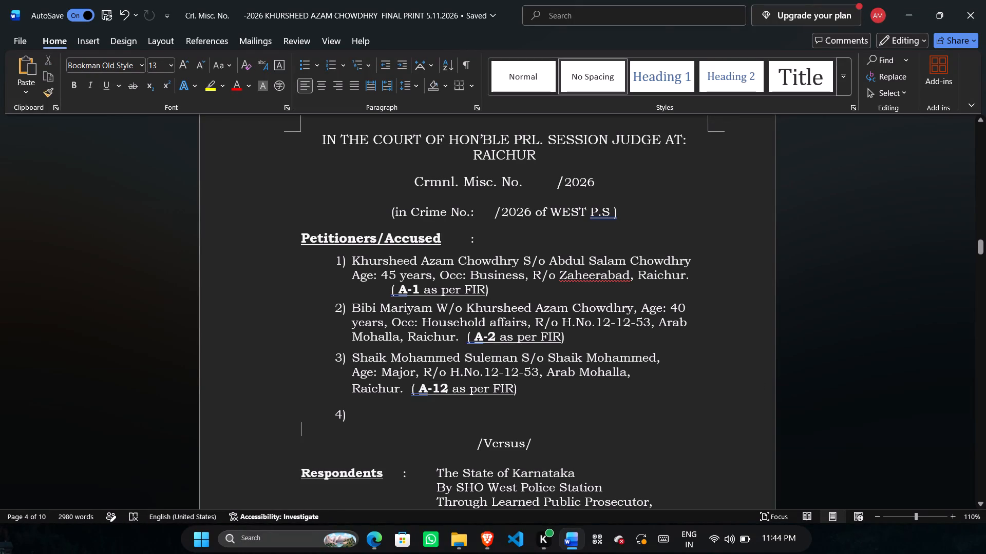
left_click(104, 10)
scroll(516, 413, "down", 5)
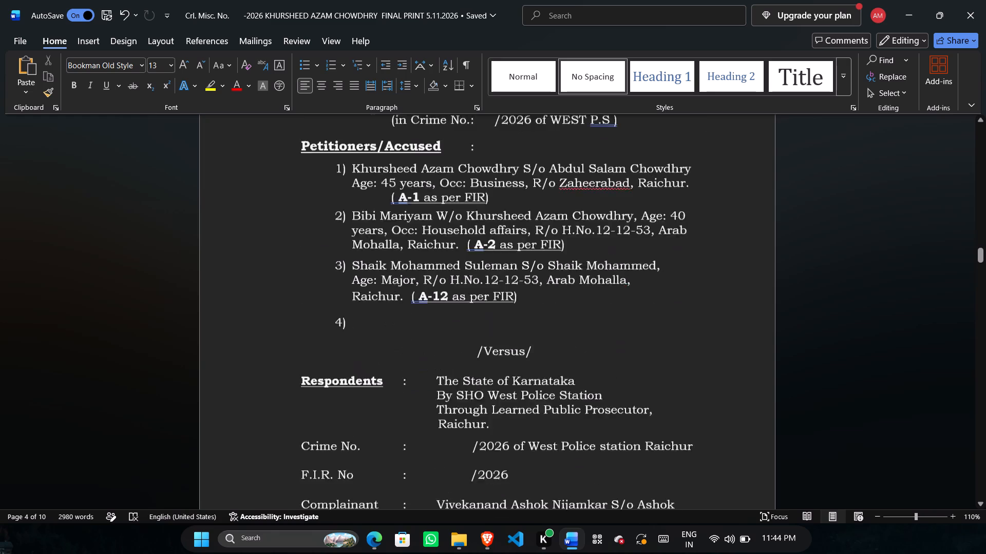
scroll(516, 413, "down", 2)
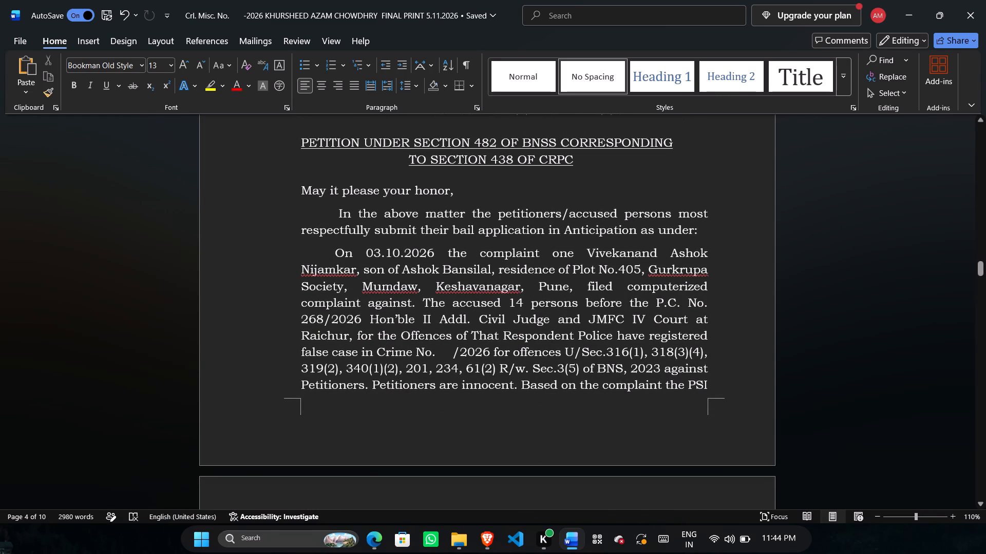
Look through the petition down to the advocate's closing signature block and save the document.
scroll(450, 415, "down", 2)
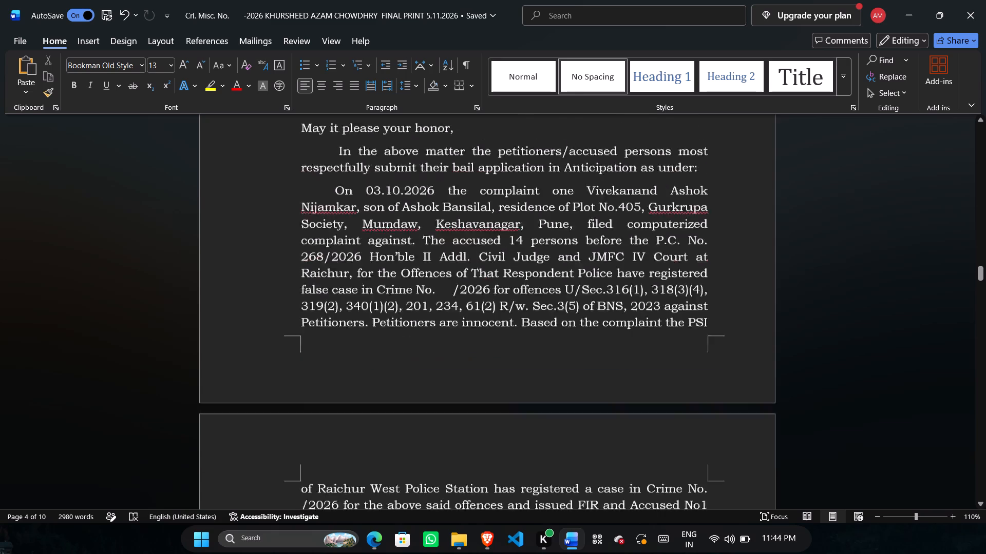
scroll(450, 415, "down", 1)
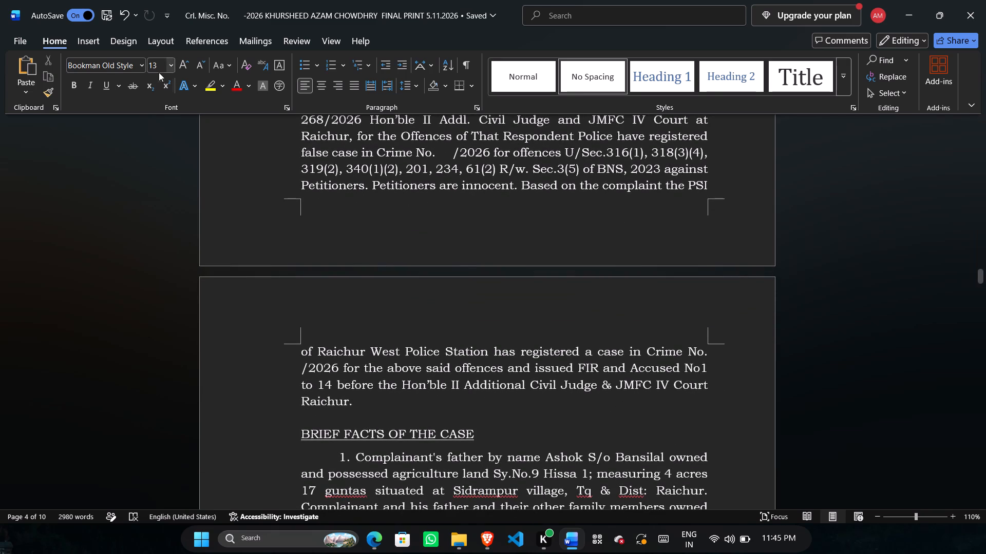
left_click(107, 19)
scroll(639, 311, "down", 5)
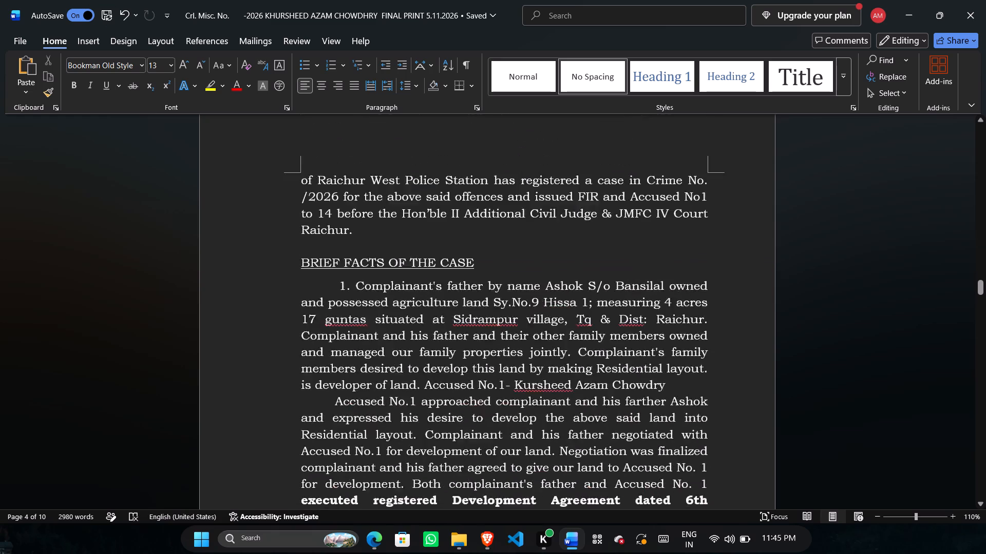
scroll(639, 311, "down", 20)
scroll(639, 311, "down", 20)
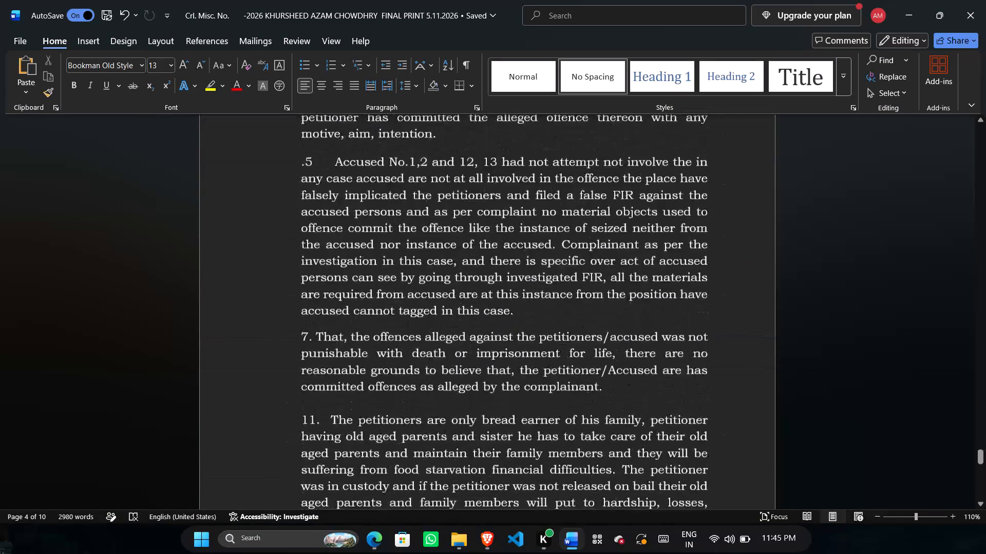
scroll(639, 311, "down", 9)
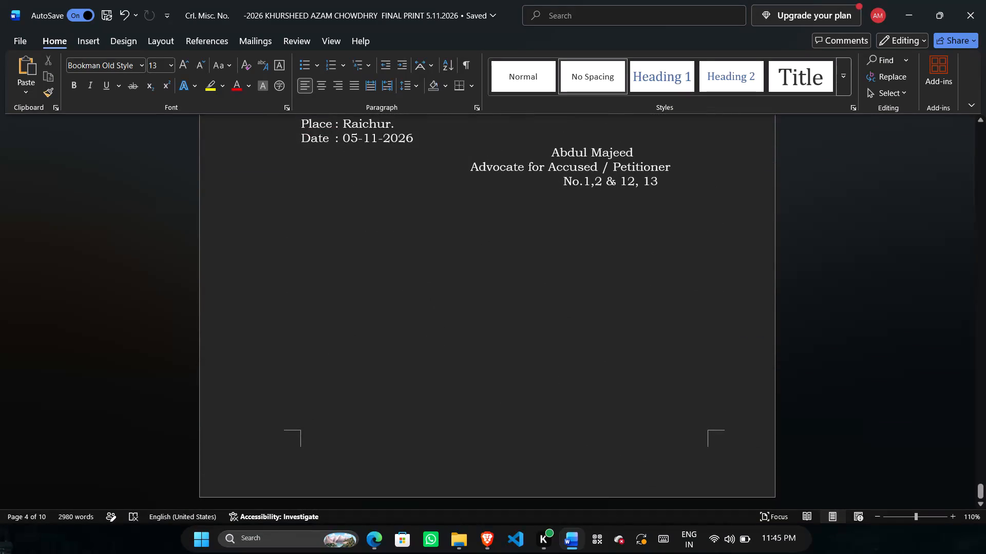
left_click(105, 12)
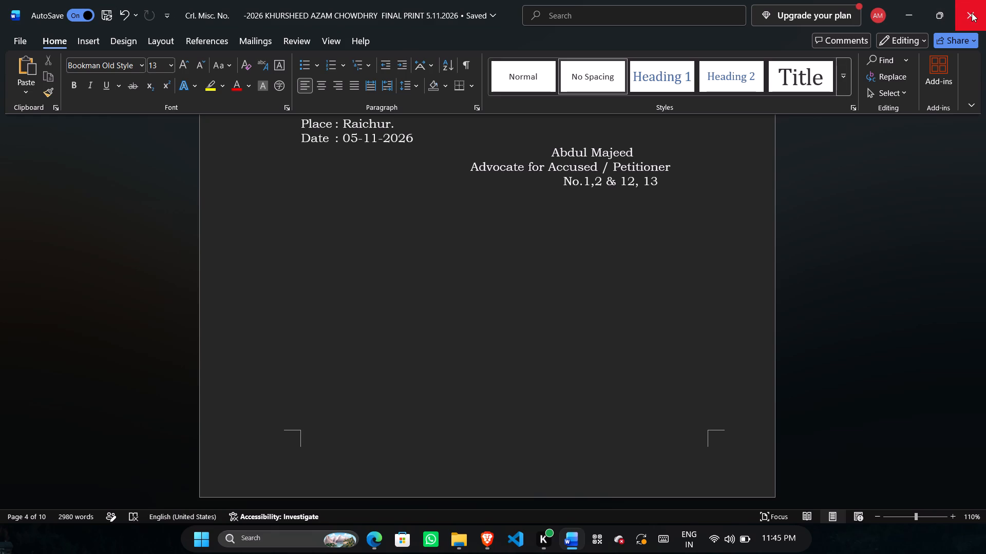
Renumber ground b), beginning "Dispute is civil", as 2).
scroll(668, 211, "up", 5)
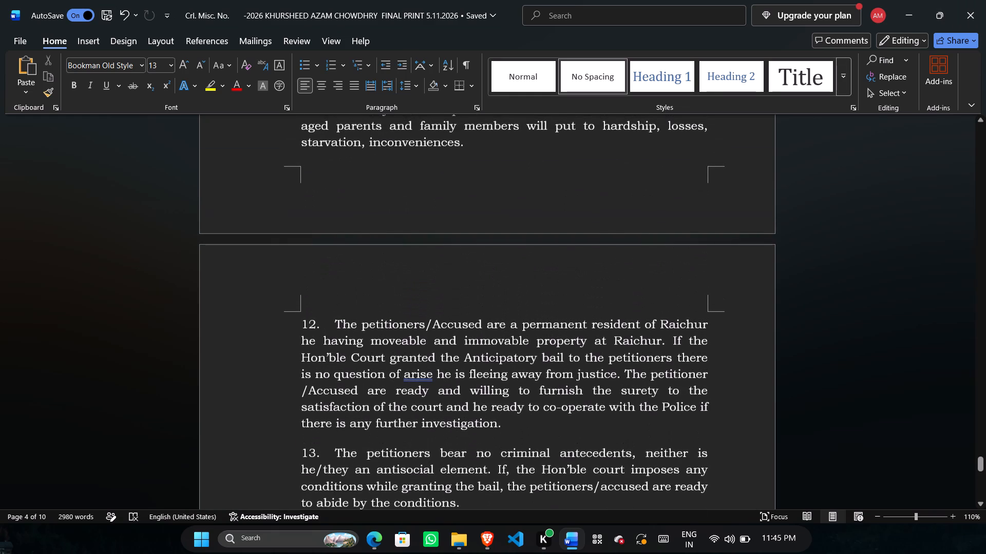
scroll(668, 211, "up", 5)
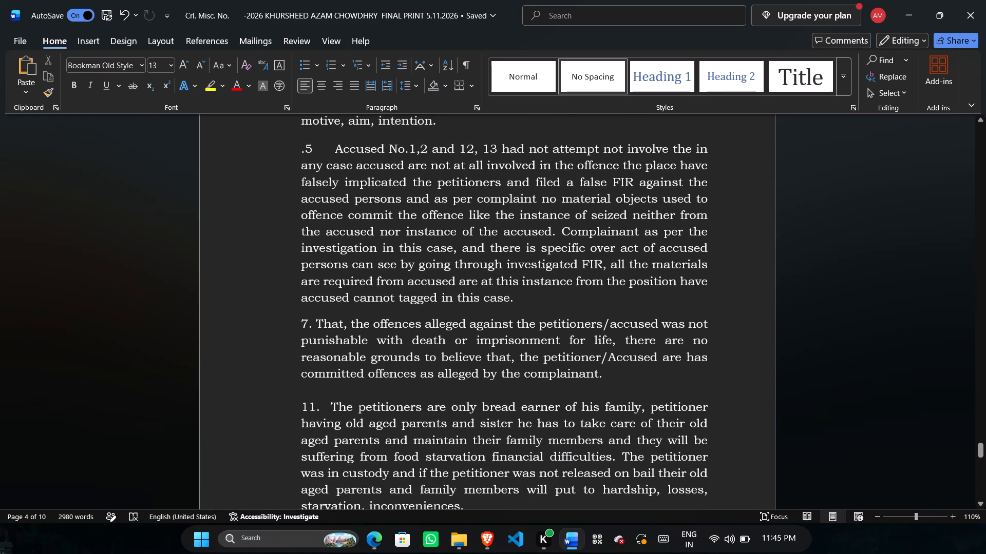
scroll(668, 211, "up", 4)
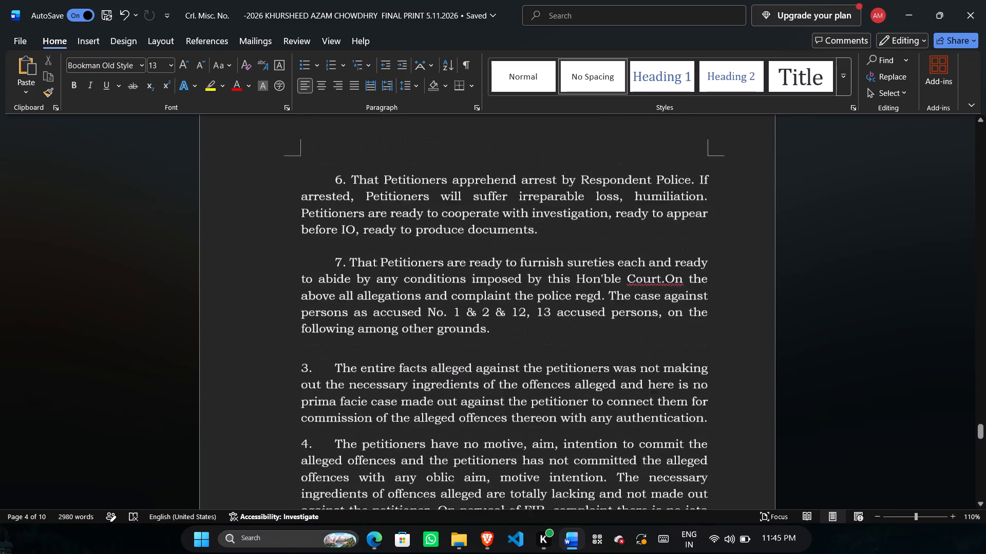
scroll(668, 211, "up", 9)
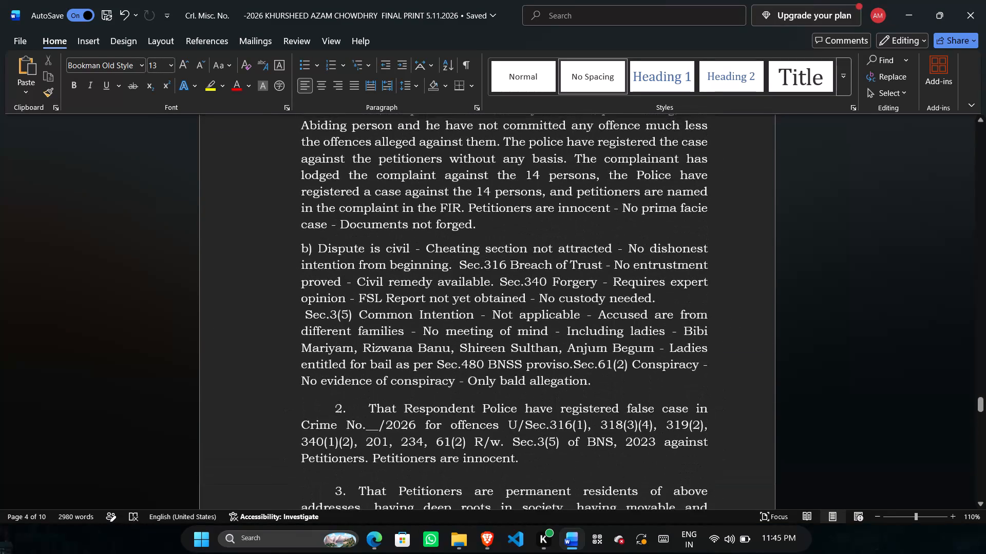
scroll(668, 211, "up", 2)
scroll(668, 211, "down", 3)
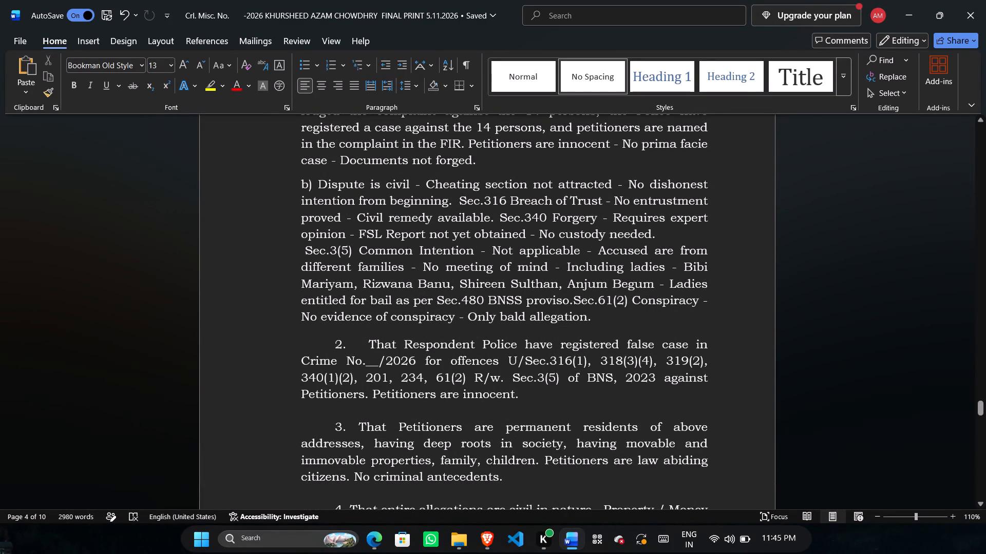
left_click(306, 187)
key("BackSpace")
key("2")
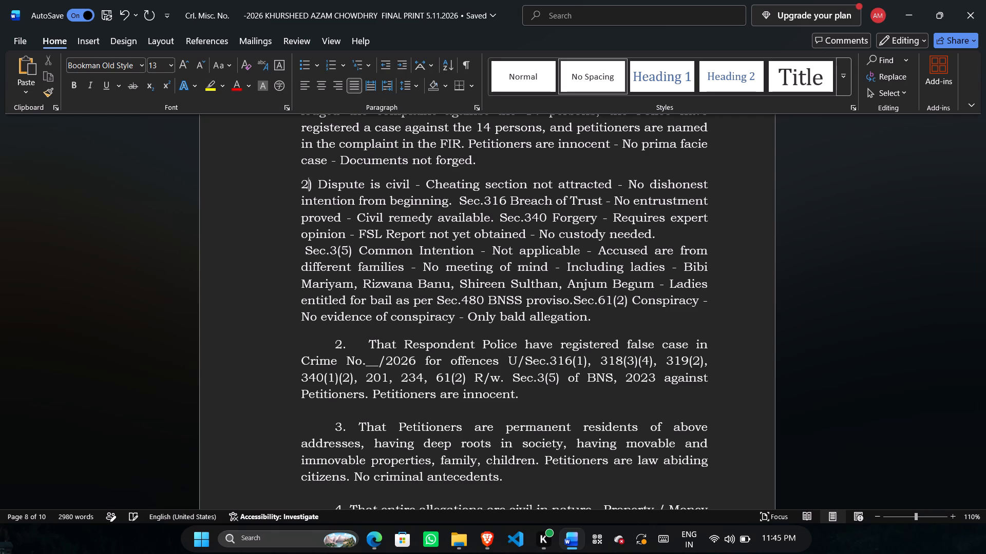
Renumber the "That Respondent Police" and "permanent residents" paragraphs as 3 and 4, removing their first-line indents.
left_click(340, 346)
key("BackSpace")
key("BackSpace")
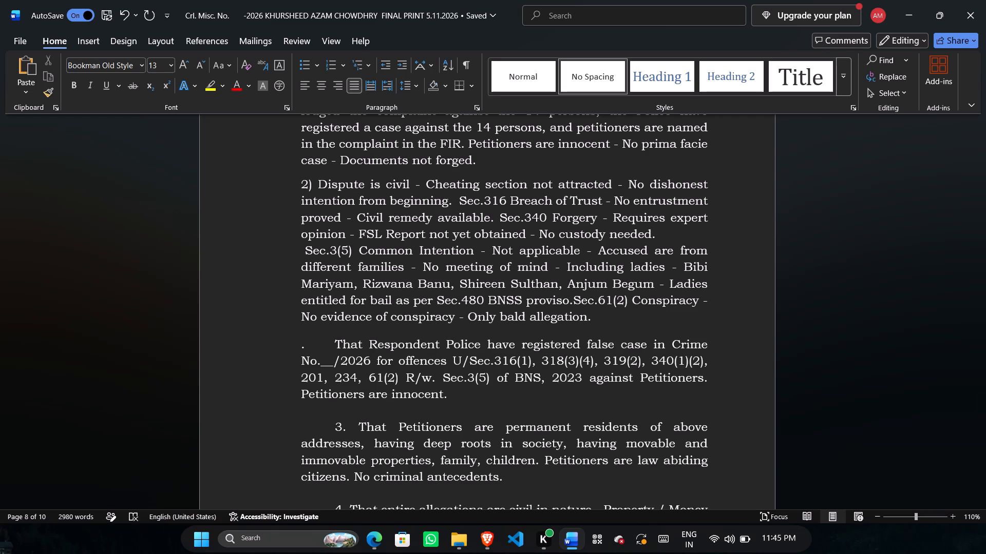
key("3")
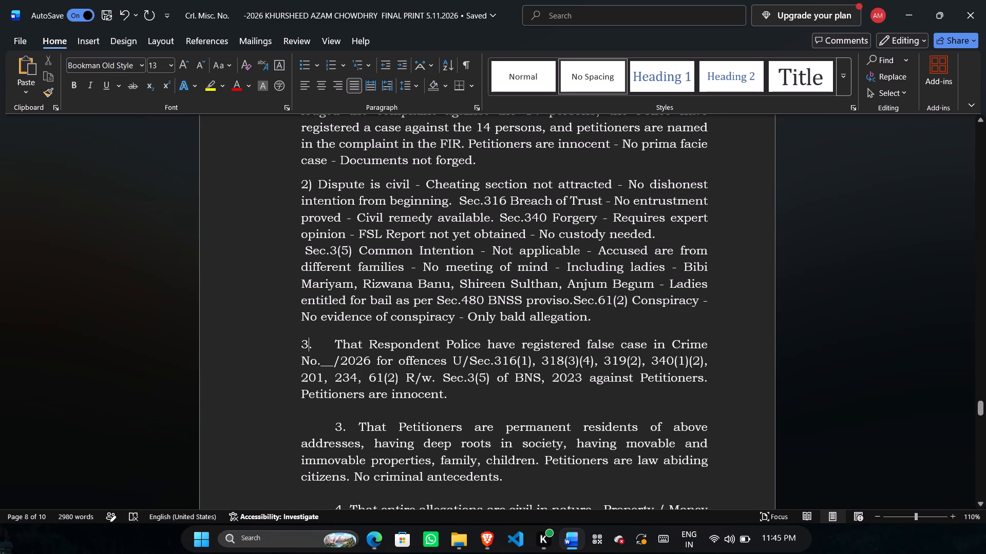
left_click(340, 421)
key("BackSpace")
key("BackSpace")
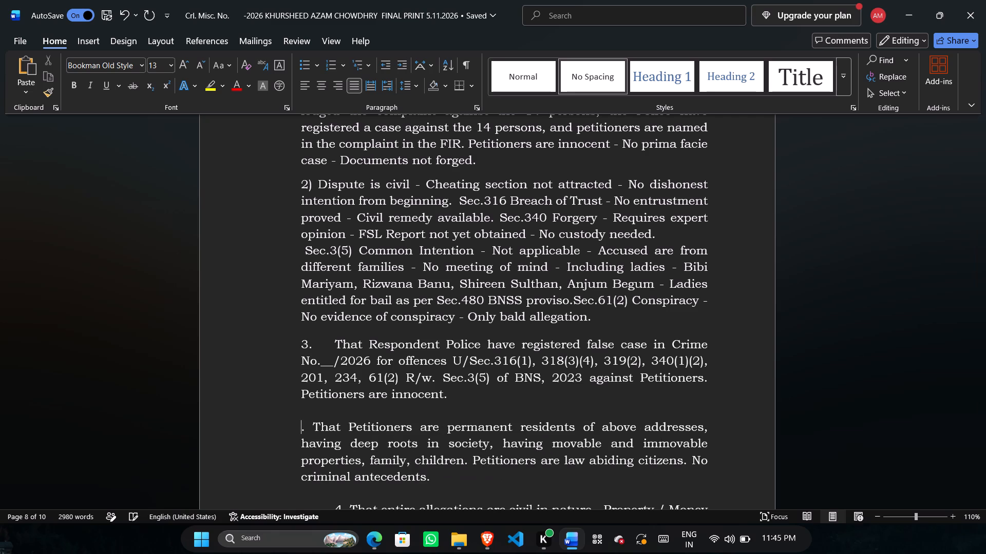
key("4")
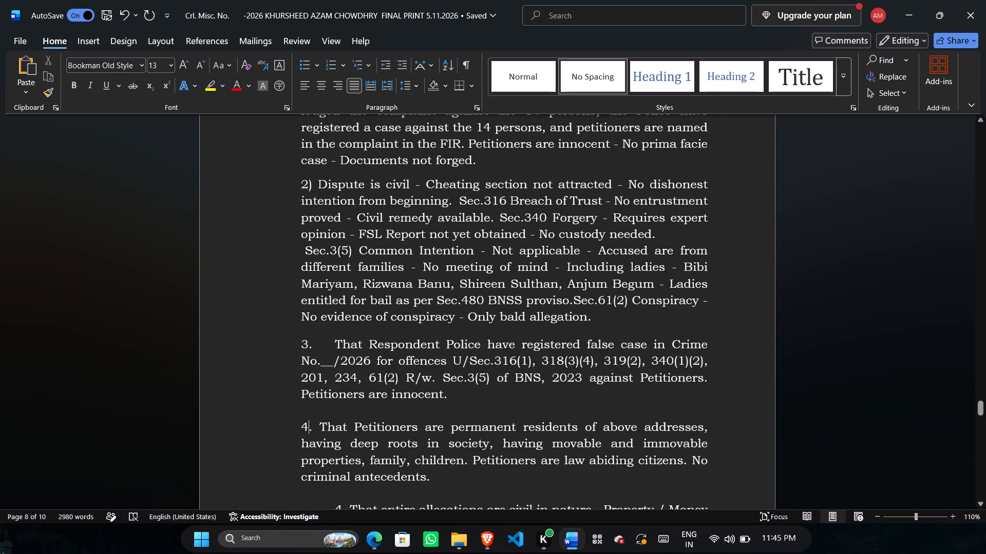
Renumber the "entire allegations are civil" and "offences alleged are punishable" paragraphs as 5 and 6, removing their first-line indents.
scroll(437, 423, "down", 2)
scroll(345, 433, "down", 1)
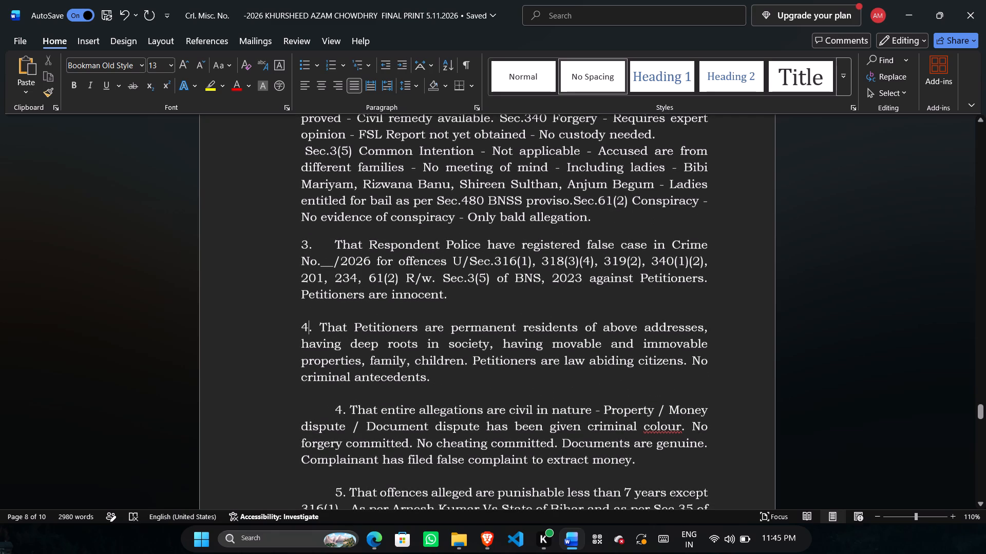
left_click(342, 412)
key("BackSpace")
key("BackSpace")
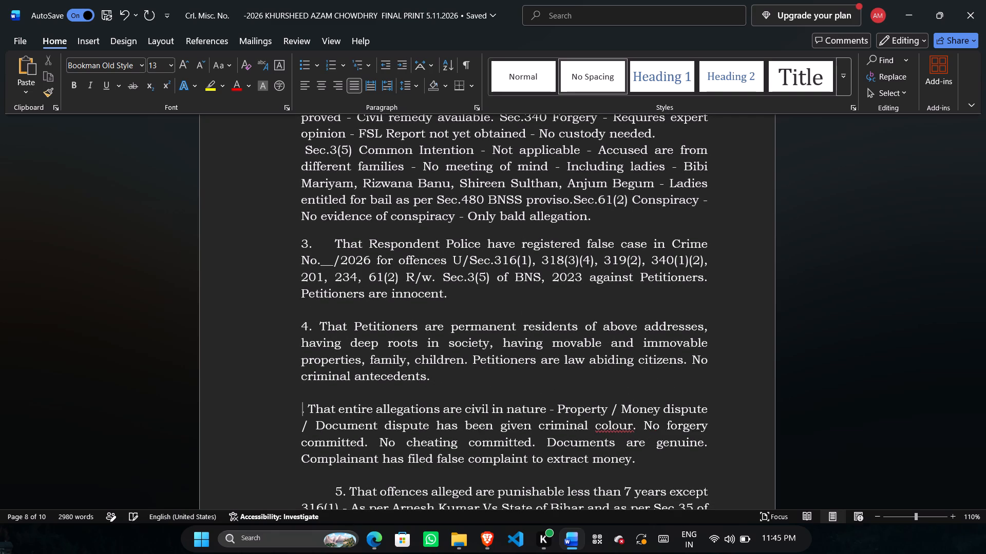
key("5")
scroll(408, 435, "down", 1)
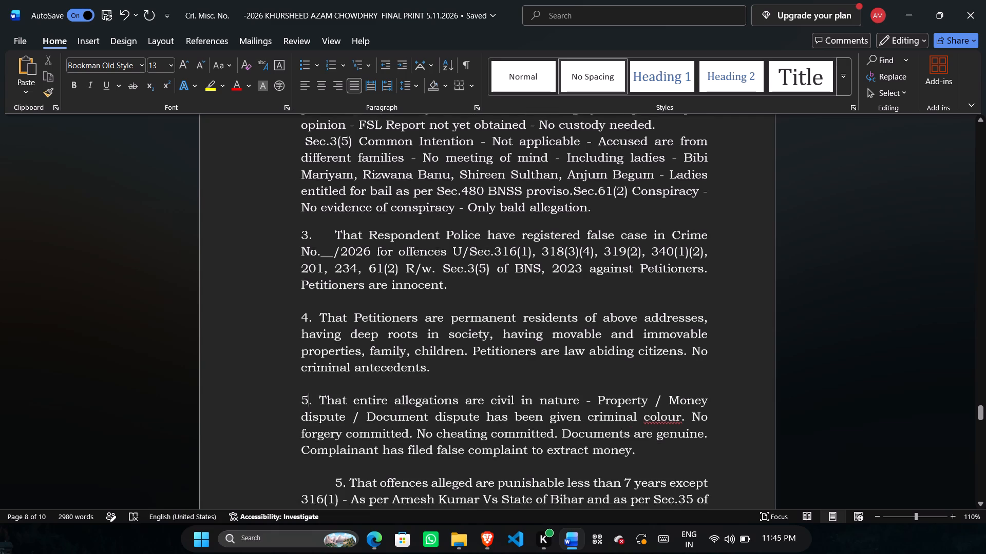
scroll(408, 435, "down", 1)
left_click(342, 370)
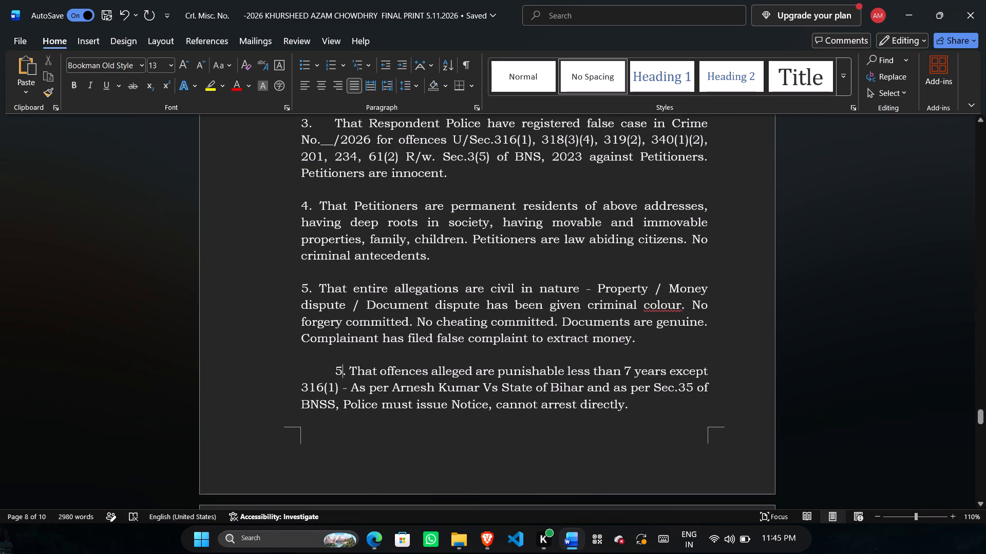
key("BackSpace")
key("BackSpace")
key("6")
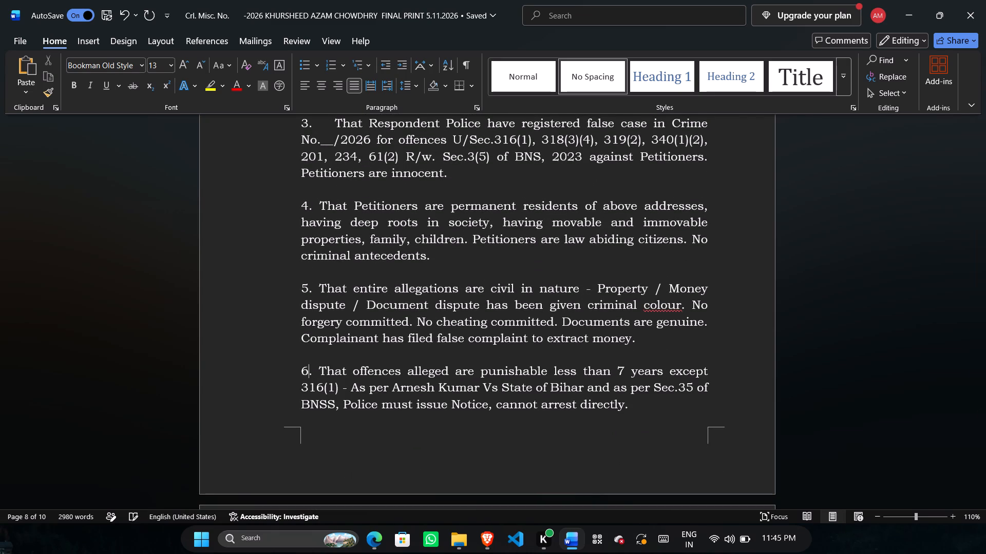
Renumber the "apprehend arrest" and "ready to furnish sureties" paragraphs as 7 and 8, removing their first-line indents.
scroll(449, 342, "down", 4)
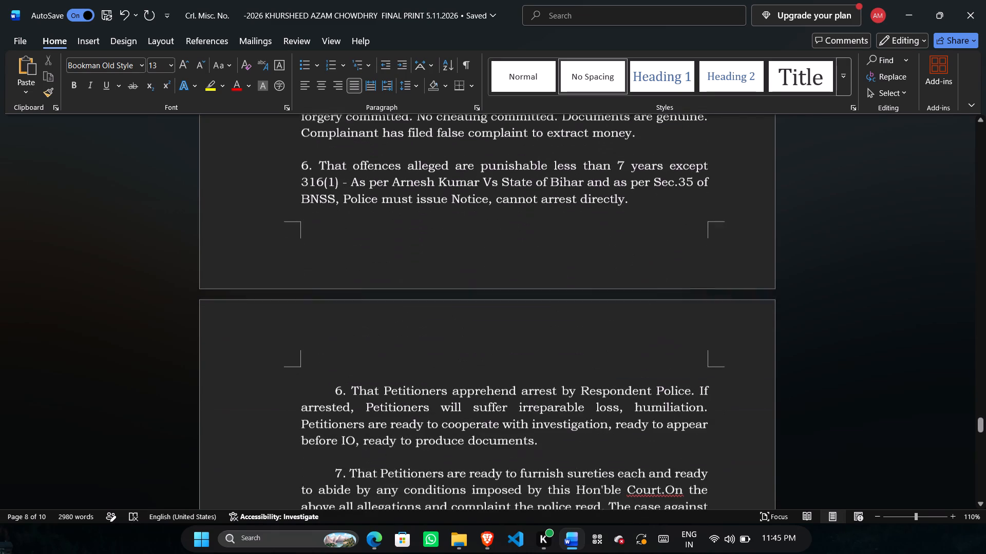
left_click(342, 385)
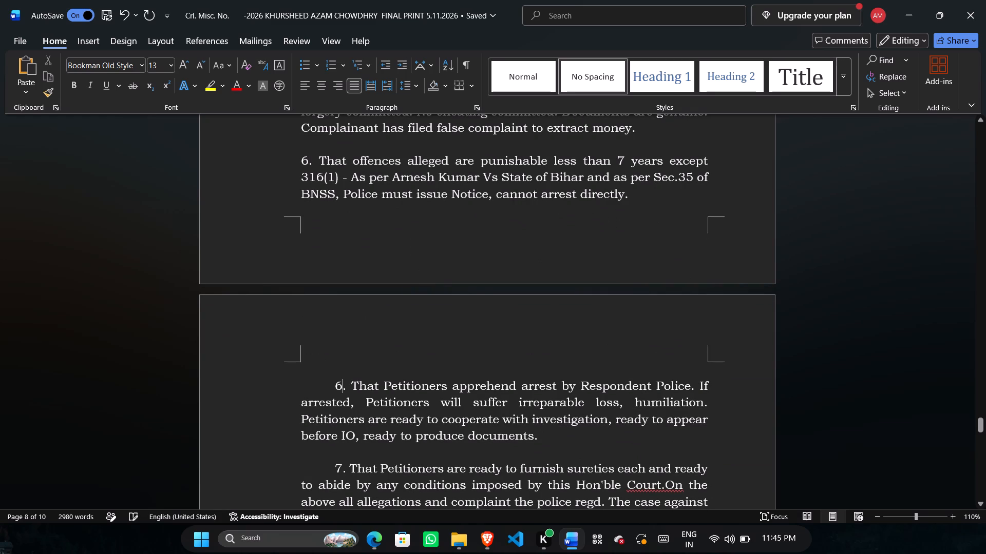
key("BackSpace")
key("BackSpace")
key("7")
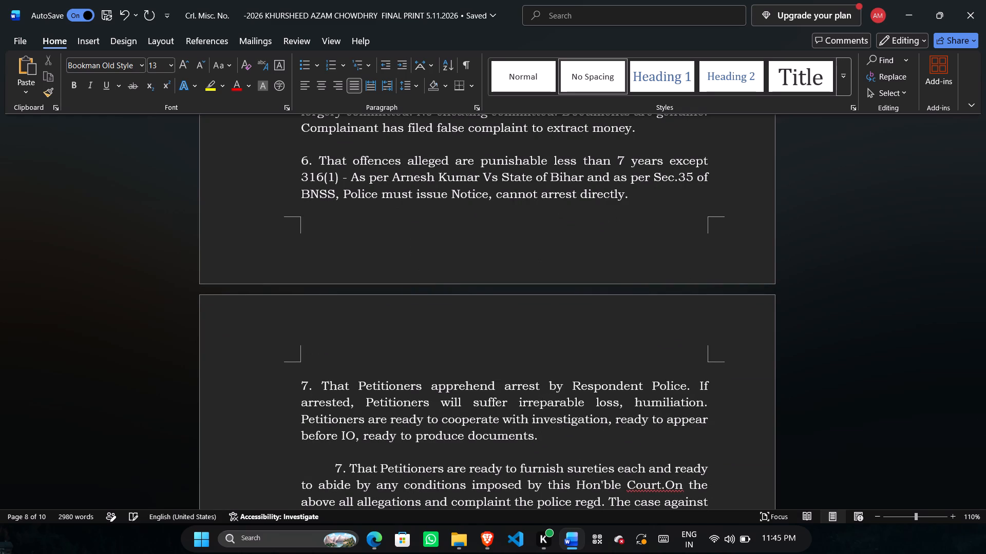
left_click(341, 468)
key("BackSpace")
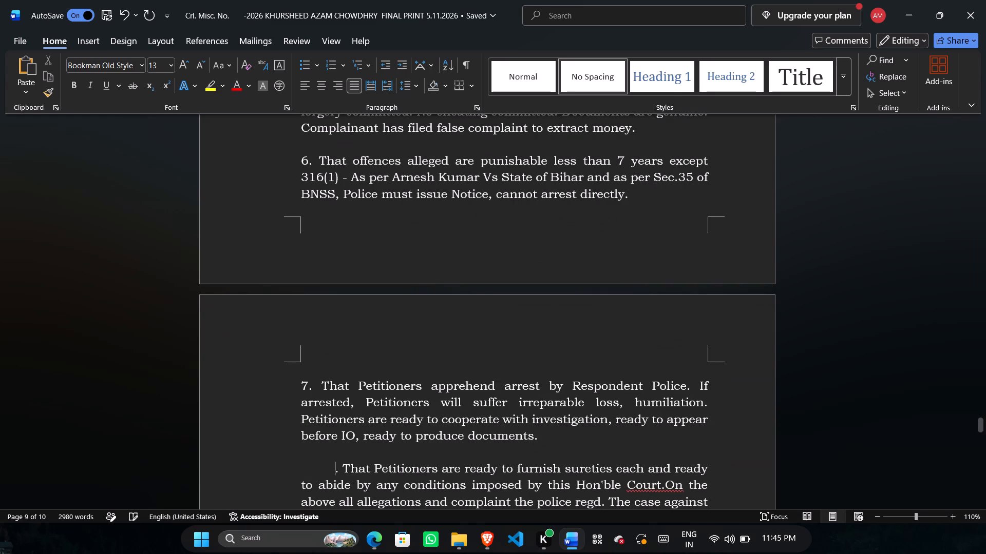
key("BackSpace")
key("8")
Renumber the "entire facts alleged" and "no motive, aim, intention" paragraphs as 9 and 10.
scroll(341, 468, "down", 3)
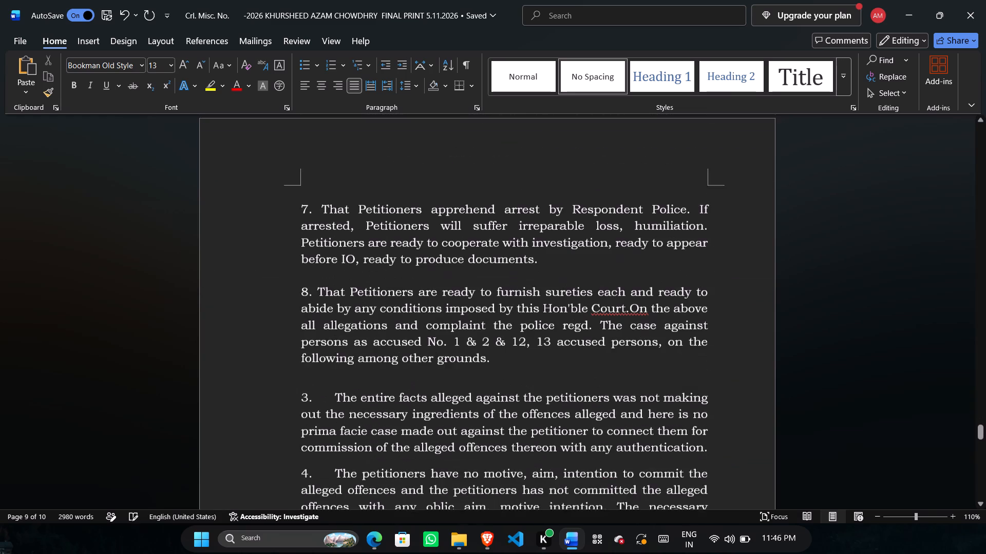
left_click(310, 383)
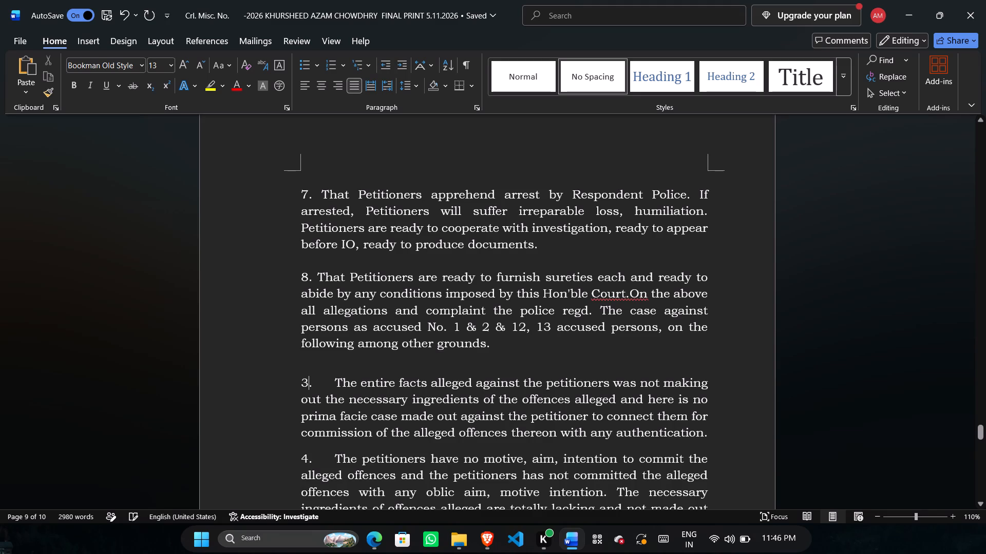
key("BackSpace")
key("9")
left_click(306, 458)
key("BackSpace")
type("10")
Renumber the "Accused No.1,2 and 12, 13 had not attempt" and "offences alleged against the petitioners/accused" paragraphs as 11 and 12.
scroll(385, 411, "down", 3)
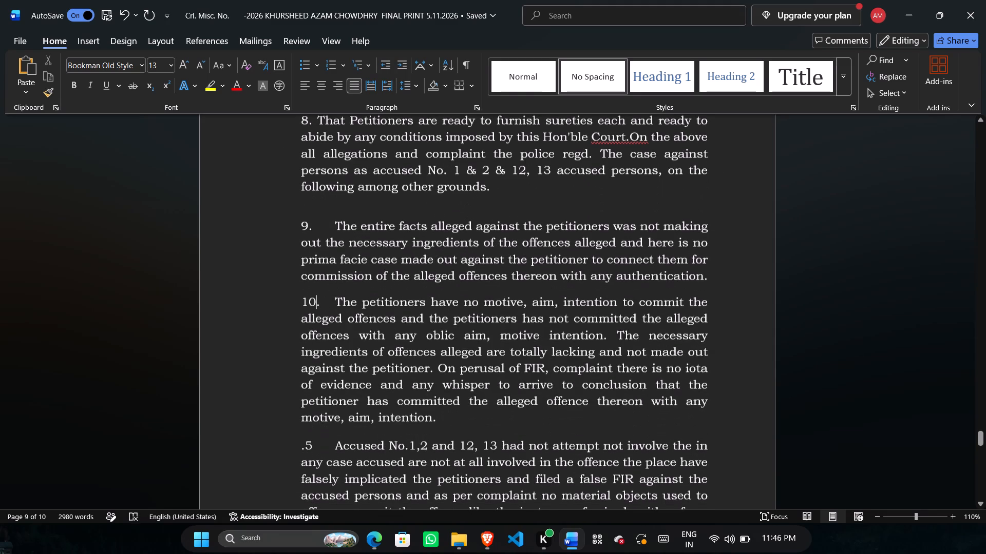
left_click(316, 436)
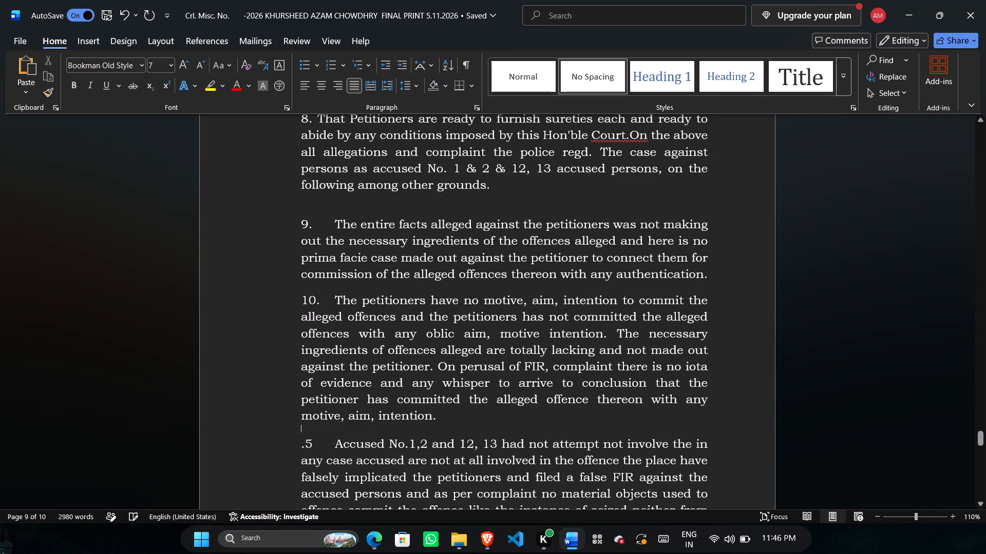
left_click(316, 446)
key("BackSpace")
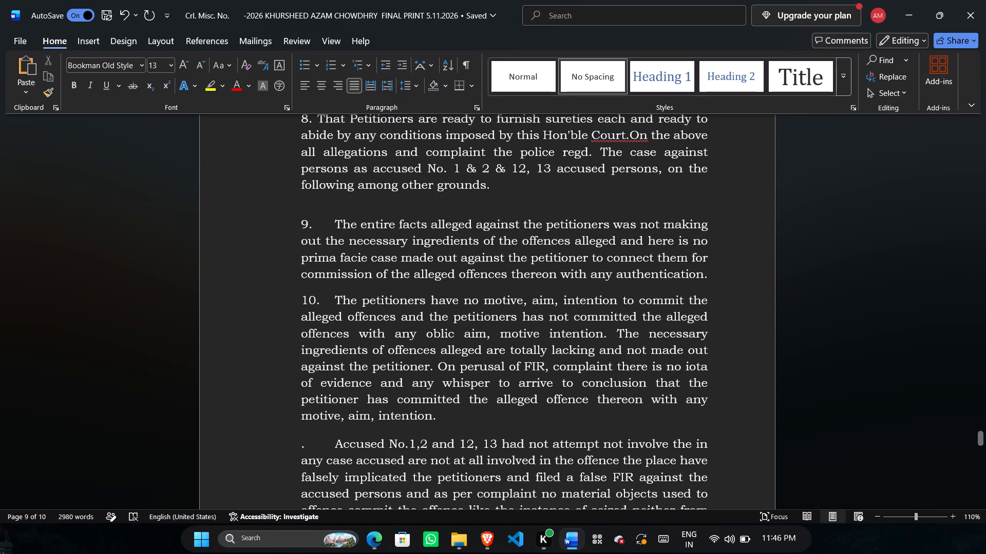
key("BackSpace")
type("11.")
scroll(332, 449, "down", 2)
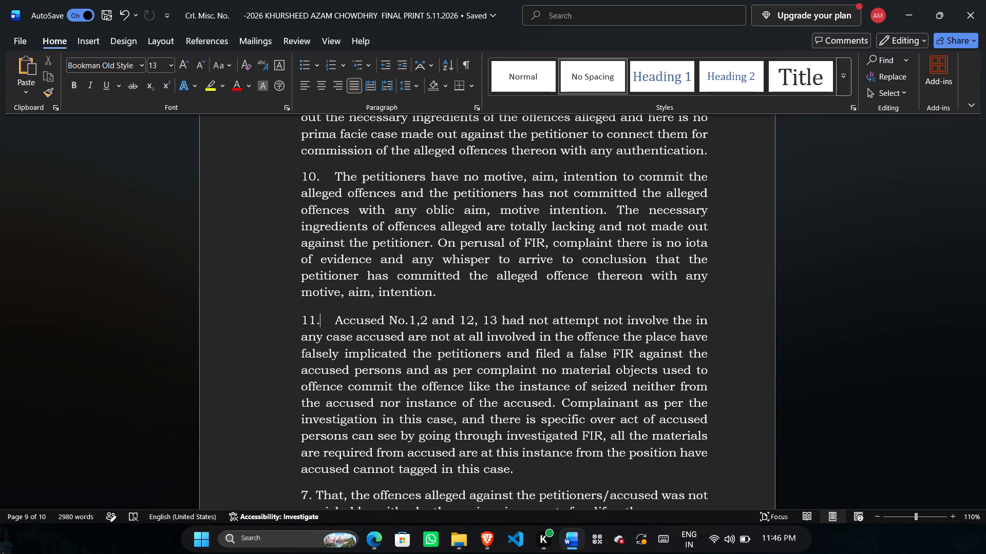
scroll(332, 449, "down", 2)
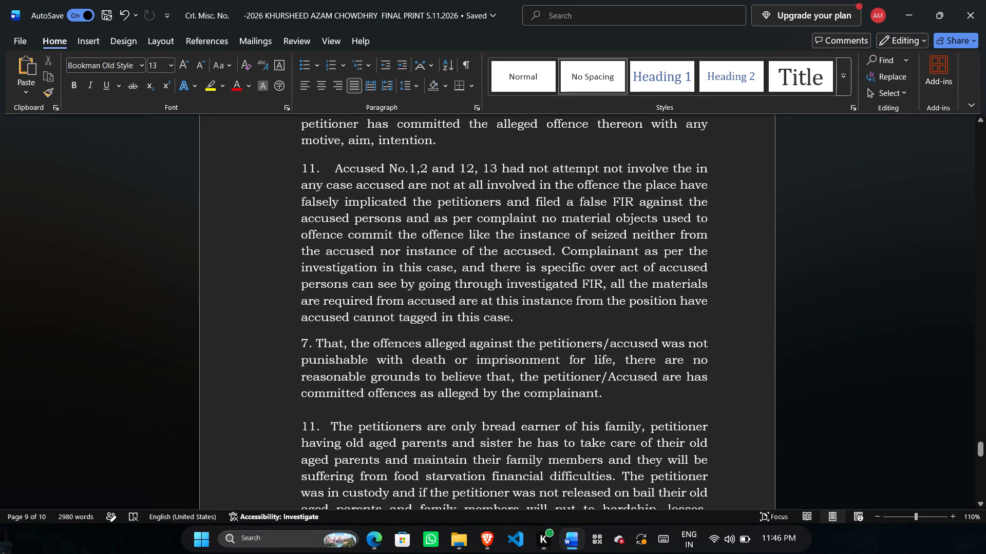
left_click(307, 343)
key("BackSpace")
type("12")
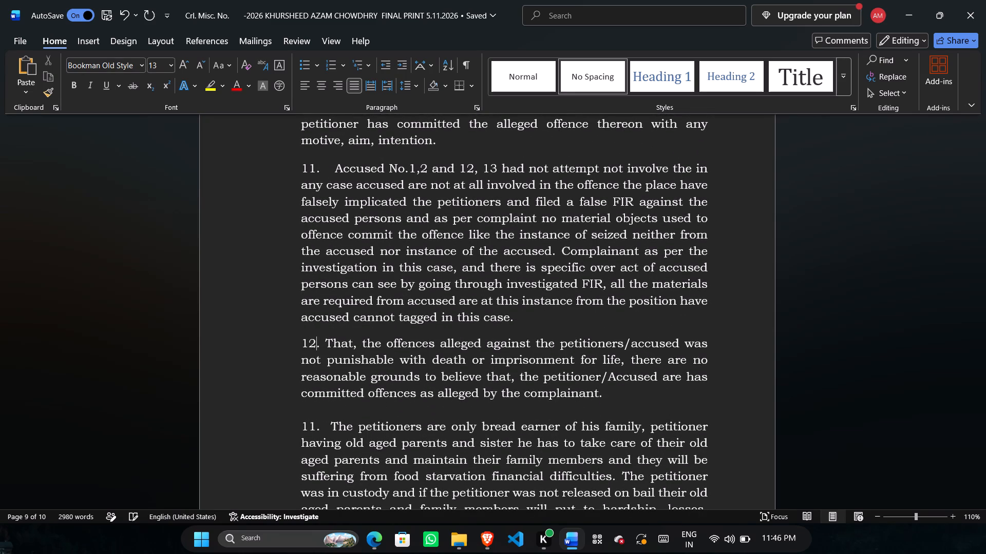
Renumber the "only bread earner" and "permanent resident of Raichur" paragraphs as 13 and 14.
left_click(314, 428)
key("BackSpace")
key("3")
scroll(320, 434, "down", 1)
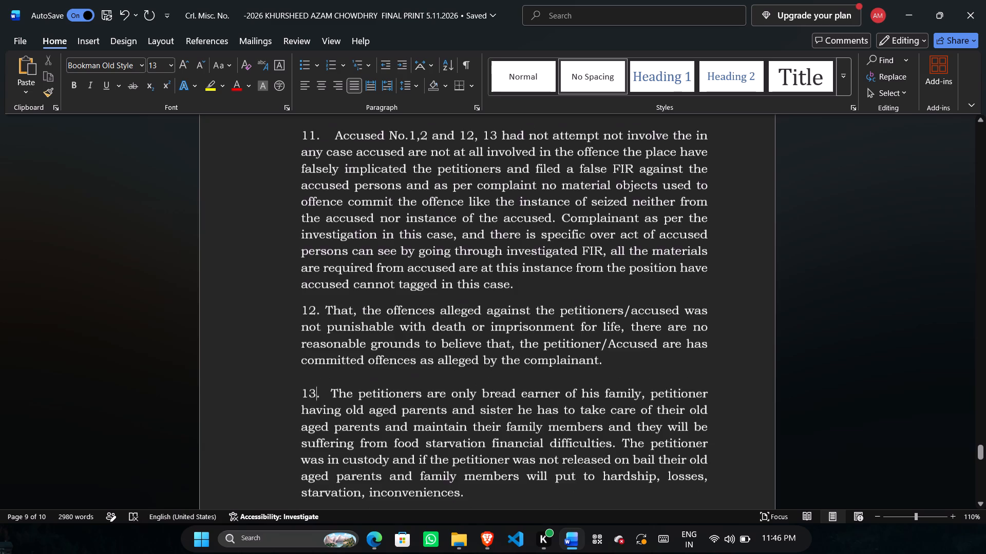
scroll(320, 434, "down", 2)
scroll(374, 324, "down", 4)
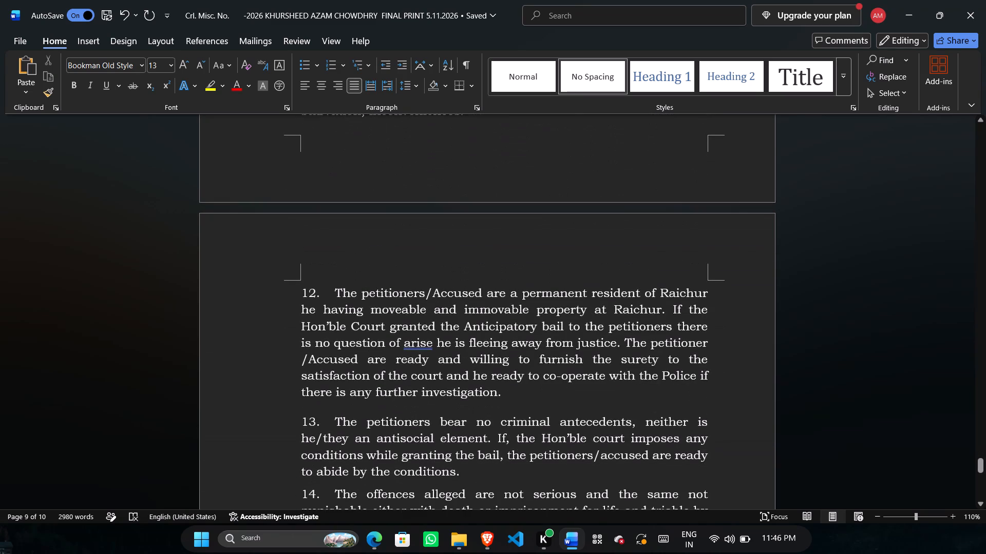
left_click(314, 296)
key("BackSpace")
key("4")
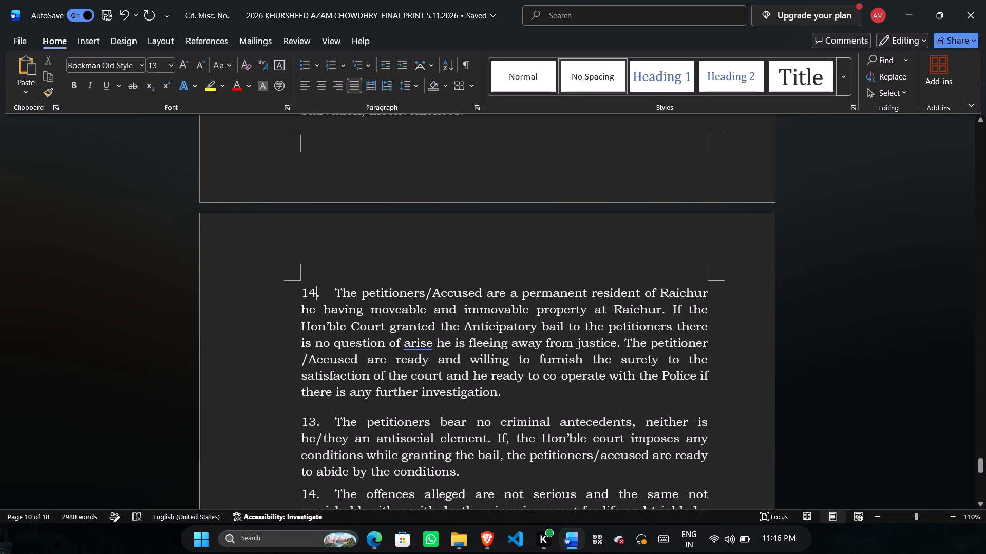
Renumber the "no criminal antecedents" and "offences alleged are not serious" paragraphs as 15 and 16.
left_click(314, 422)
key("BackSpace")
key("5")
scroll(306, 427, "down", 2)
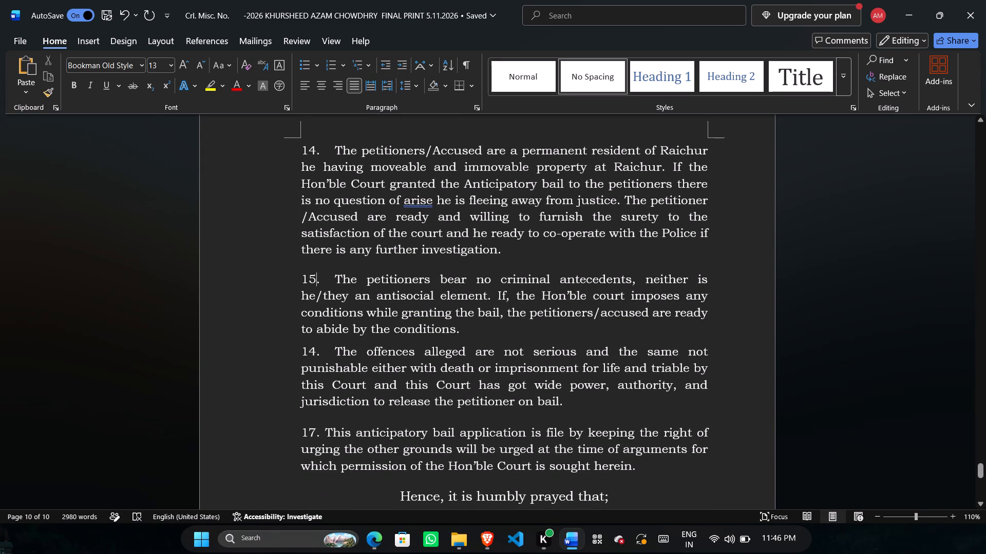
left_click(316, 352)
key("BackSpace")
key("6")
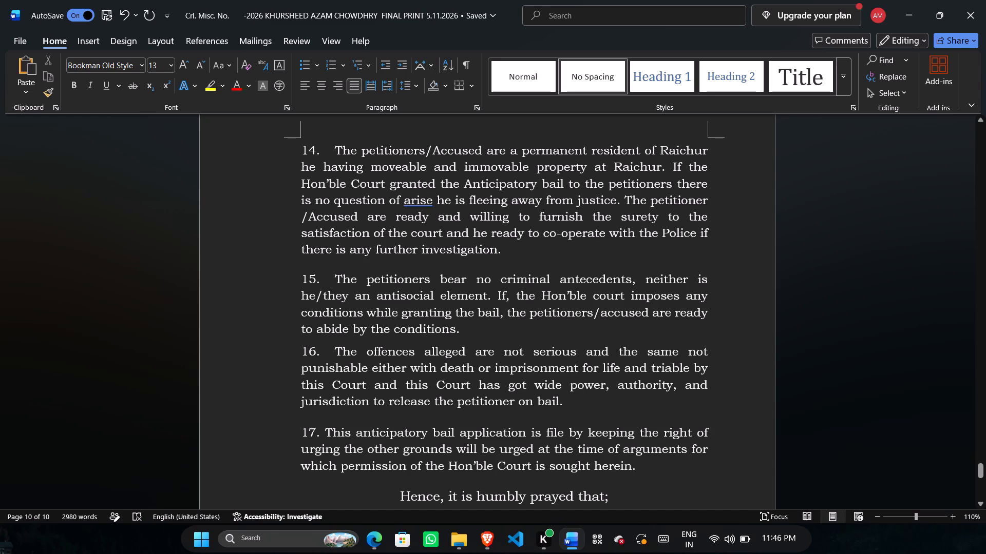
left_click(312, 433)
Insert an extra blank line between the closing prayer paragraph and the Place and Date lines on the last page.
scroll(357, 434, "down", 1)
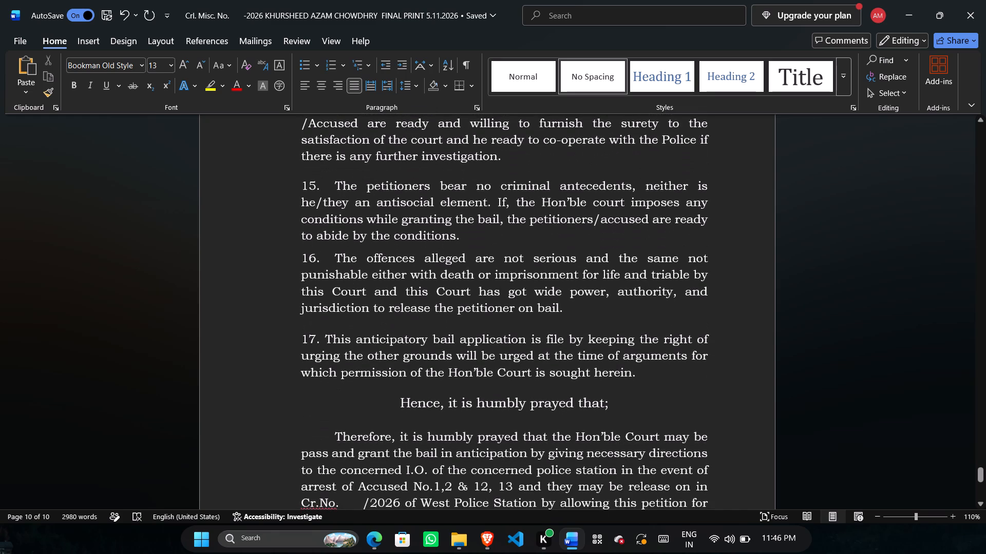
scroll(357, 434, "down", 5)
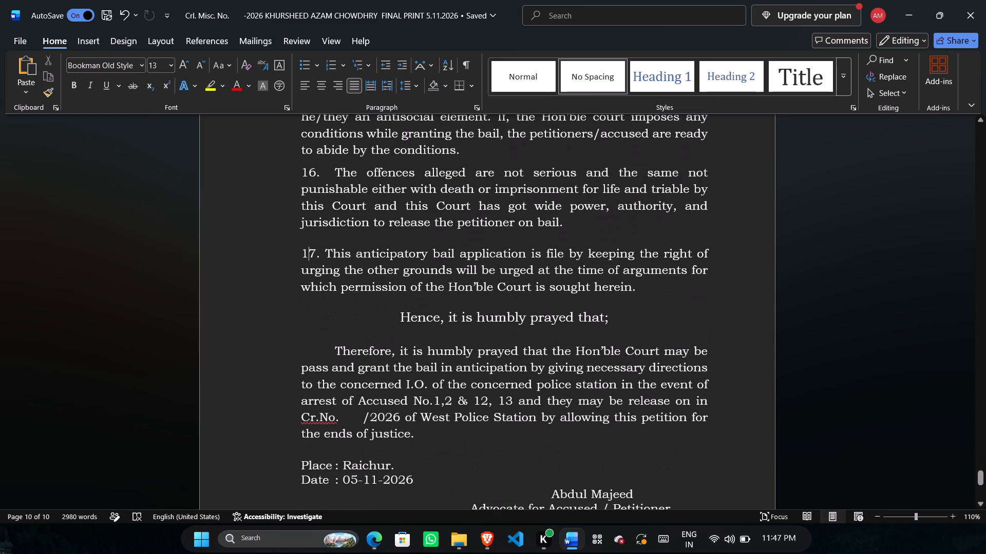
scroll(357, 434, "down", 1)
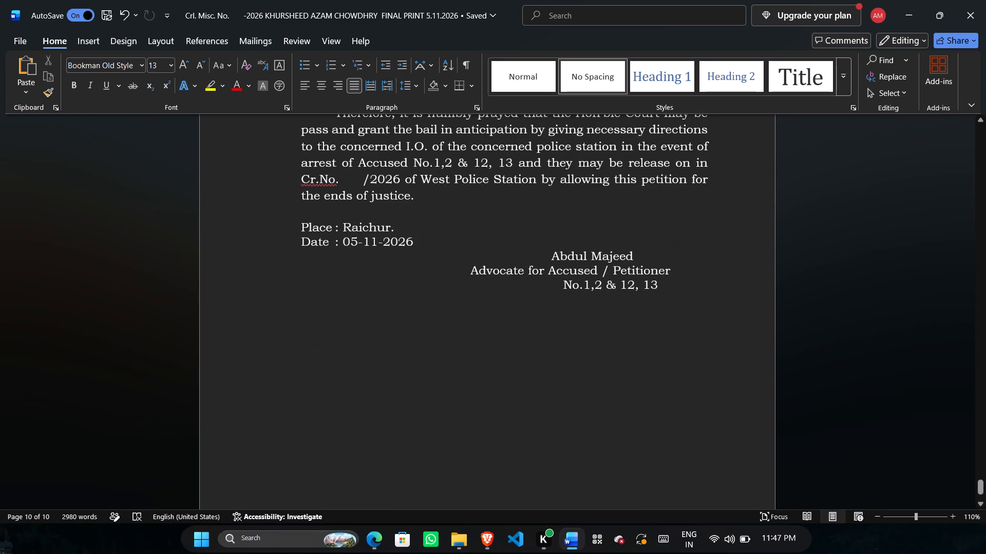
left_click(326, 206)
key("Return")
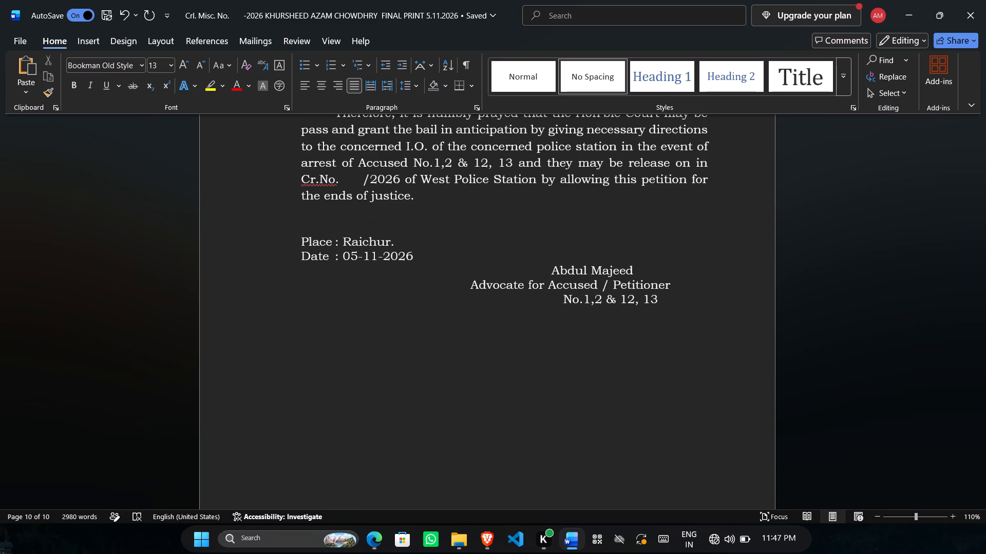
Review the bail application from the closing prayer back through the numbered grounds for bail to the complaint facts preceding them.
scroll(598, 348, "down", 11)
scroll(598, 348, "up", 4)
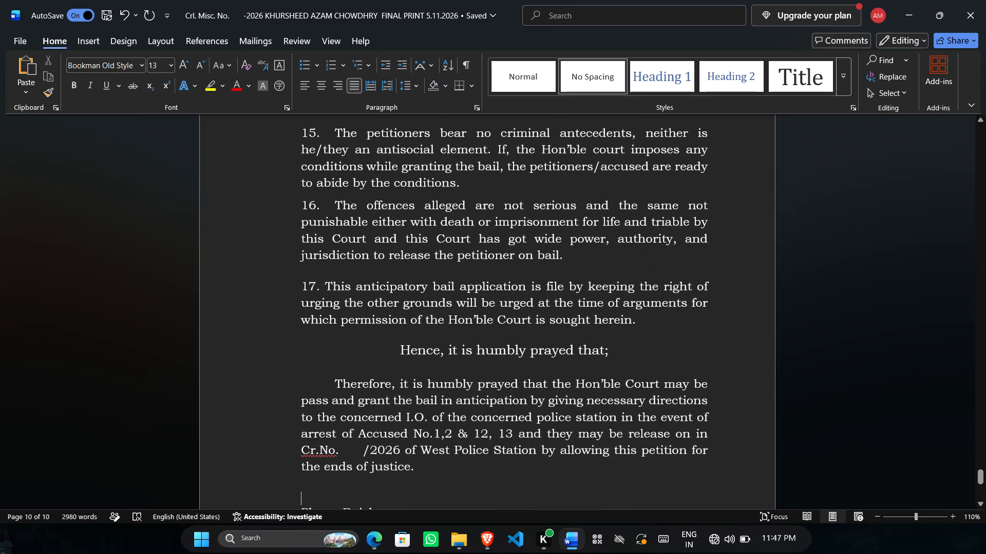
scroll(598, 348, "up", 2)
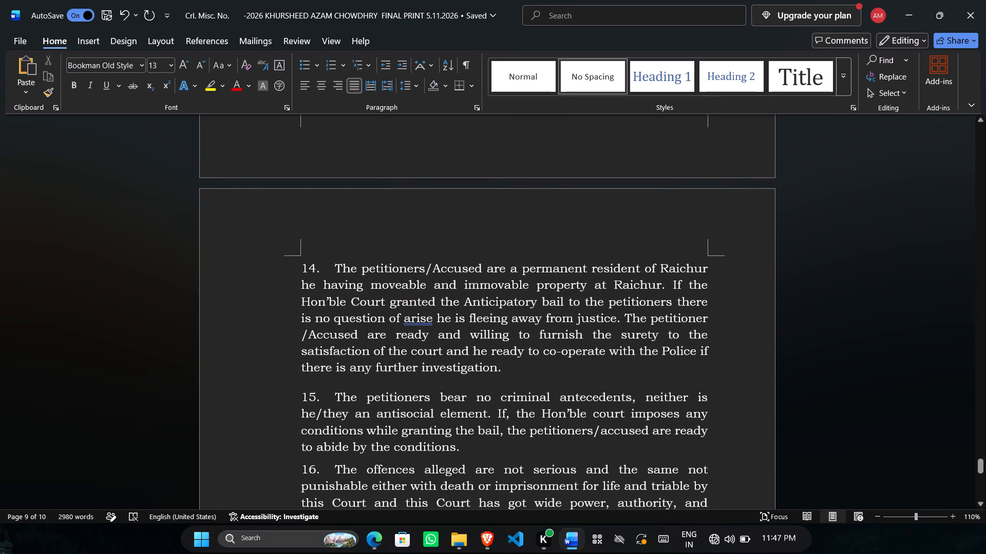
scroll(562, 320, "up", 14)
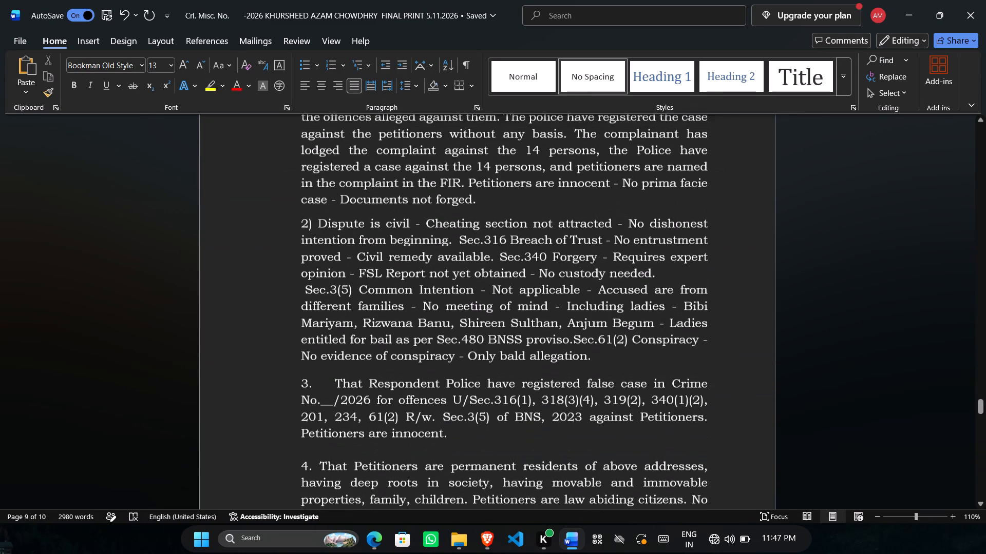
scroll(562, 320, "up", 4)
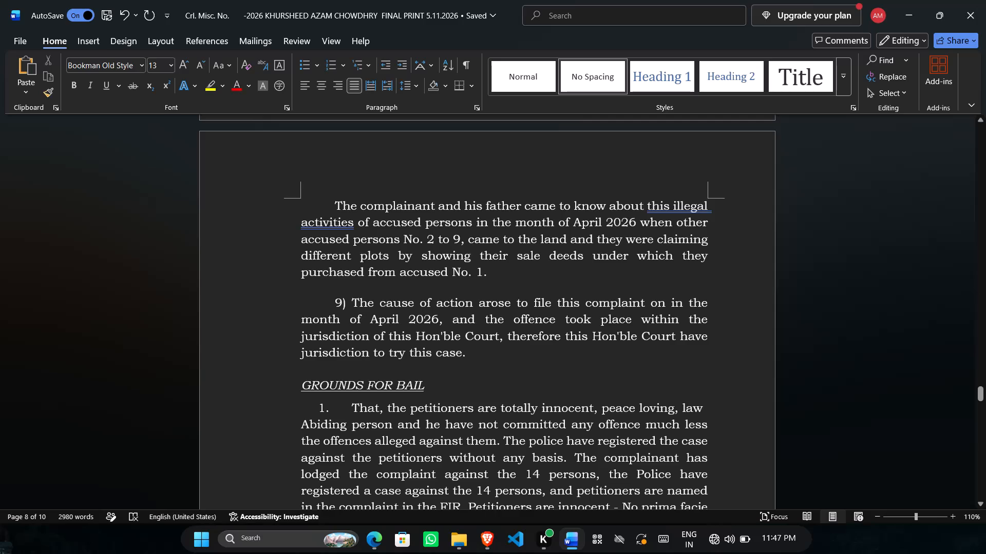
scroll(562, 320, "up", 5)
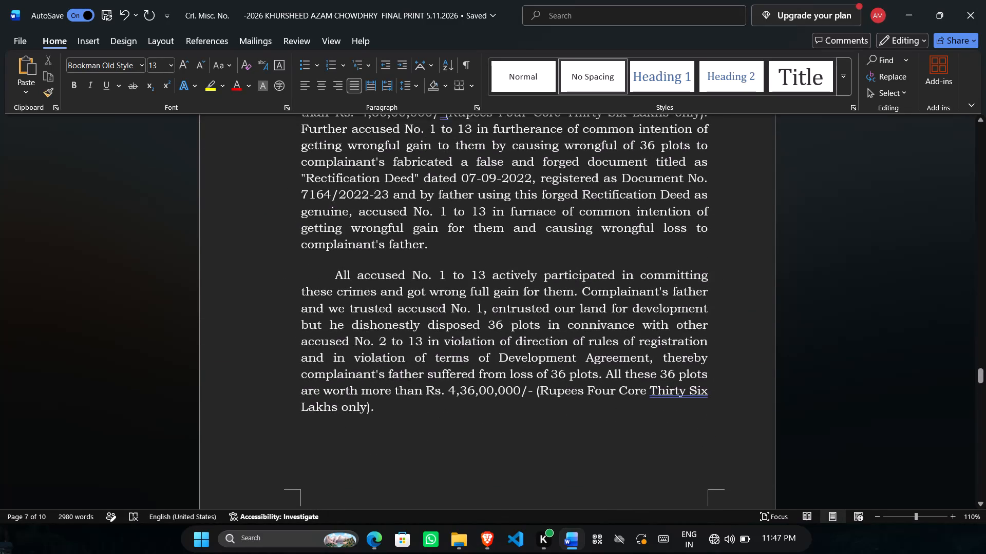
scroll(562, 320, "up", 1)
scroll(562, 320, "down", 6)
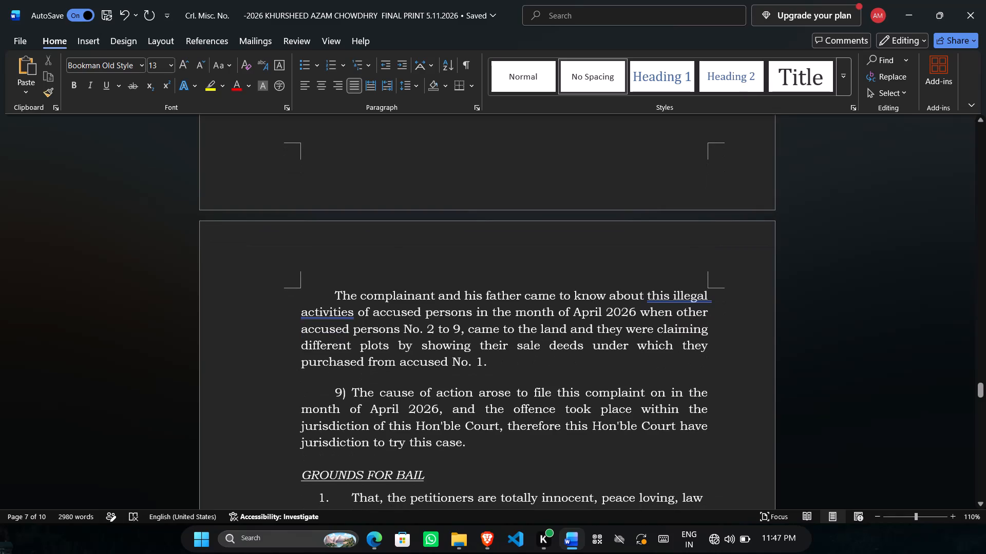
scroll(562, 320, "down", 2)
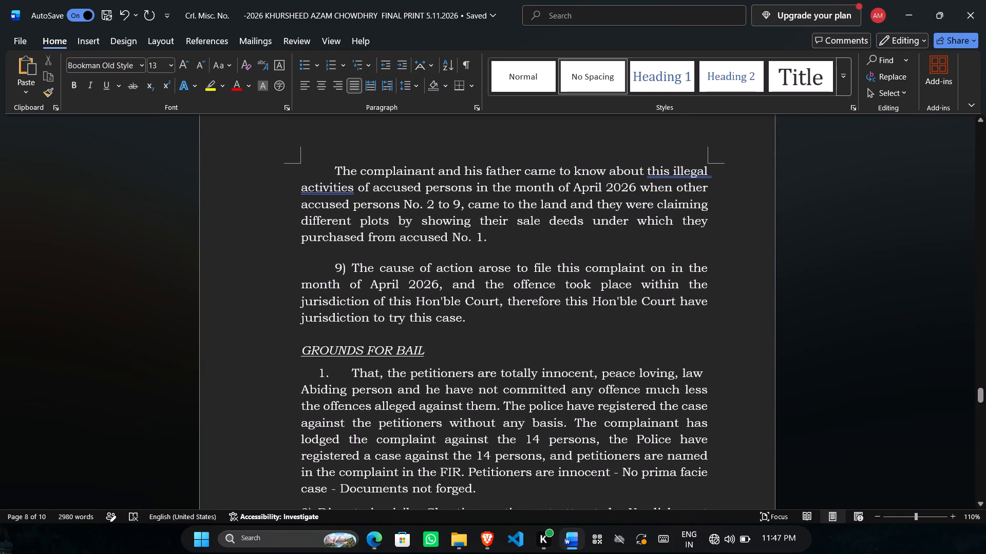
Save the anticipatory bail application document.
left_click(103, 18)
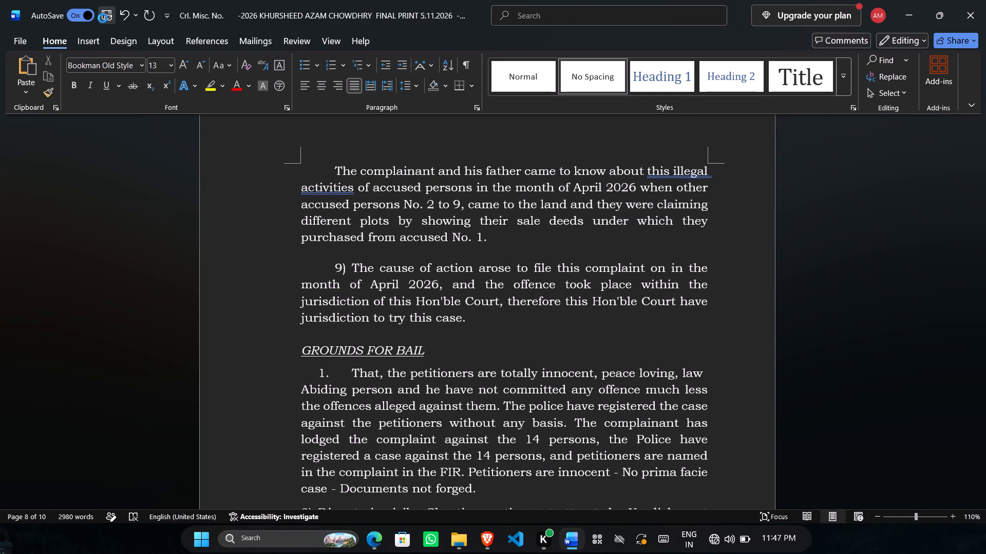
left_click_drag(547, 100, 674, 139)
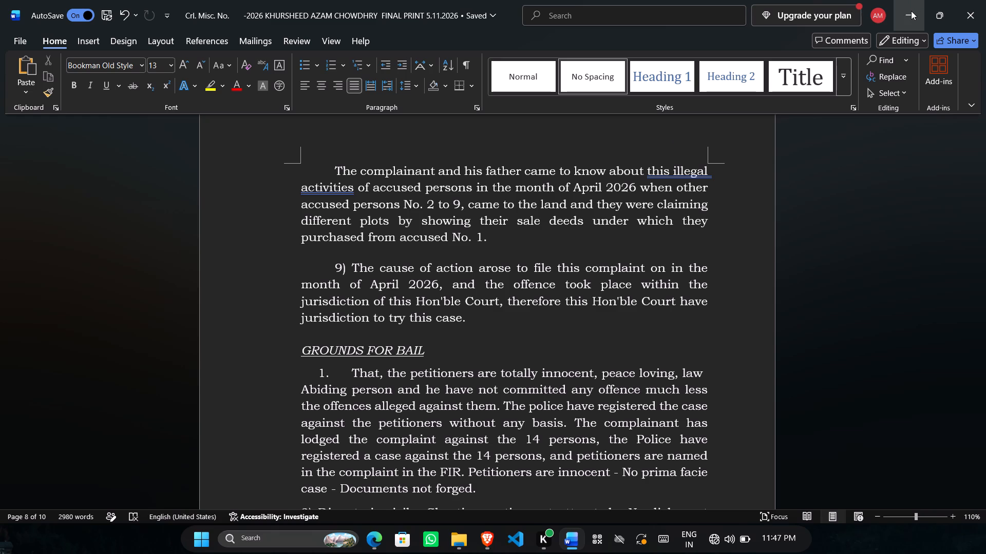